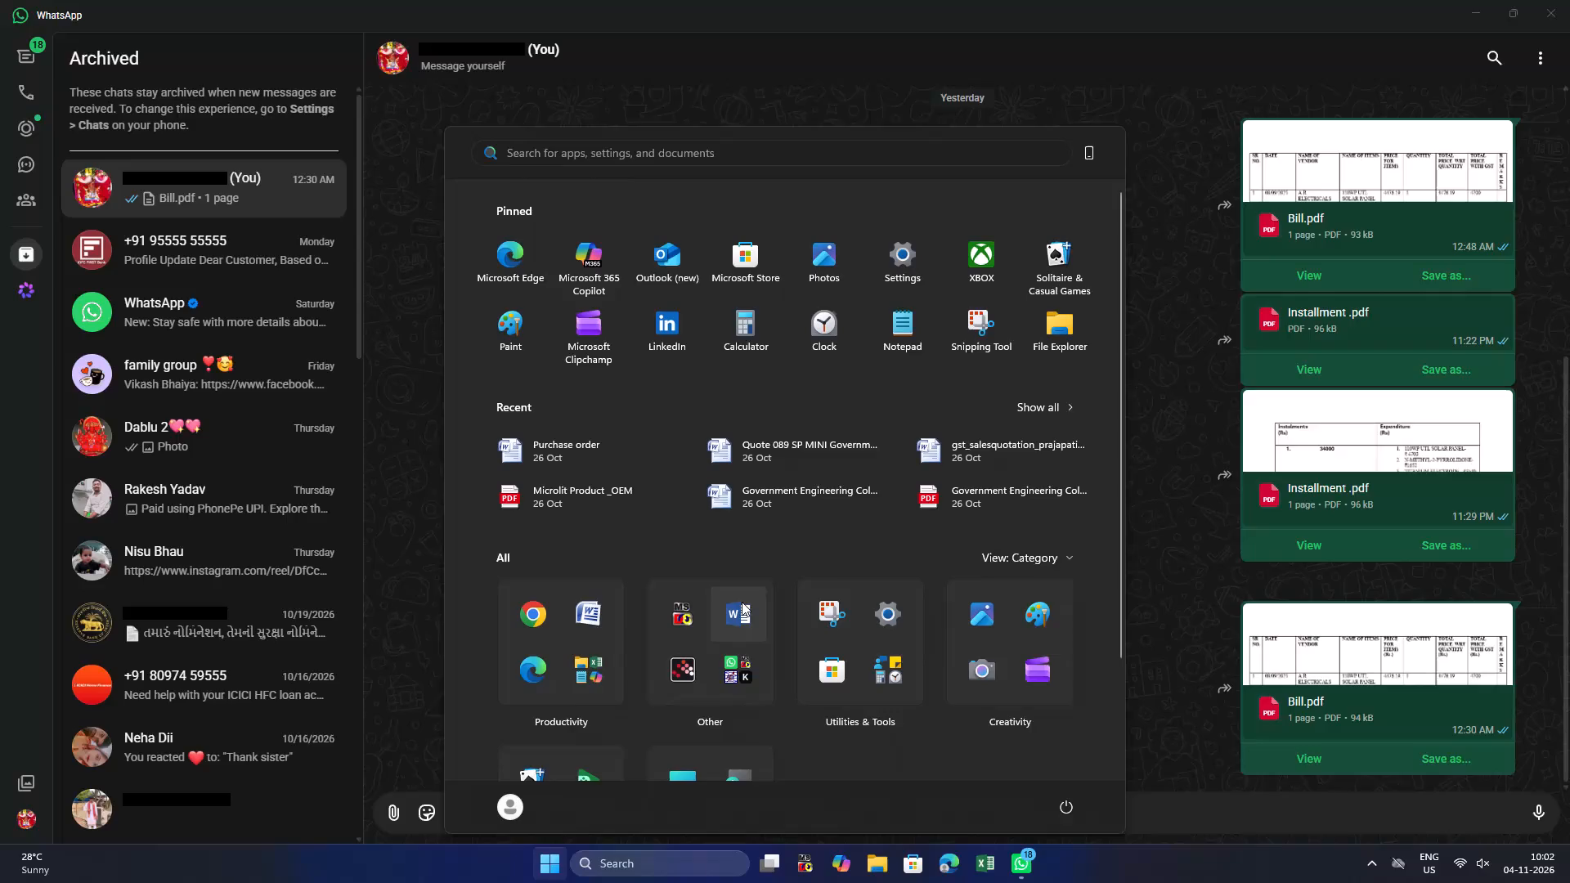
Launch Word and open the chemical engineering résumé PDF (51 KB) from Downloads as a converted document with editing enabled.
click(742, 602)
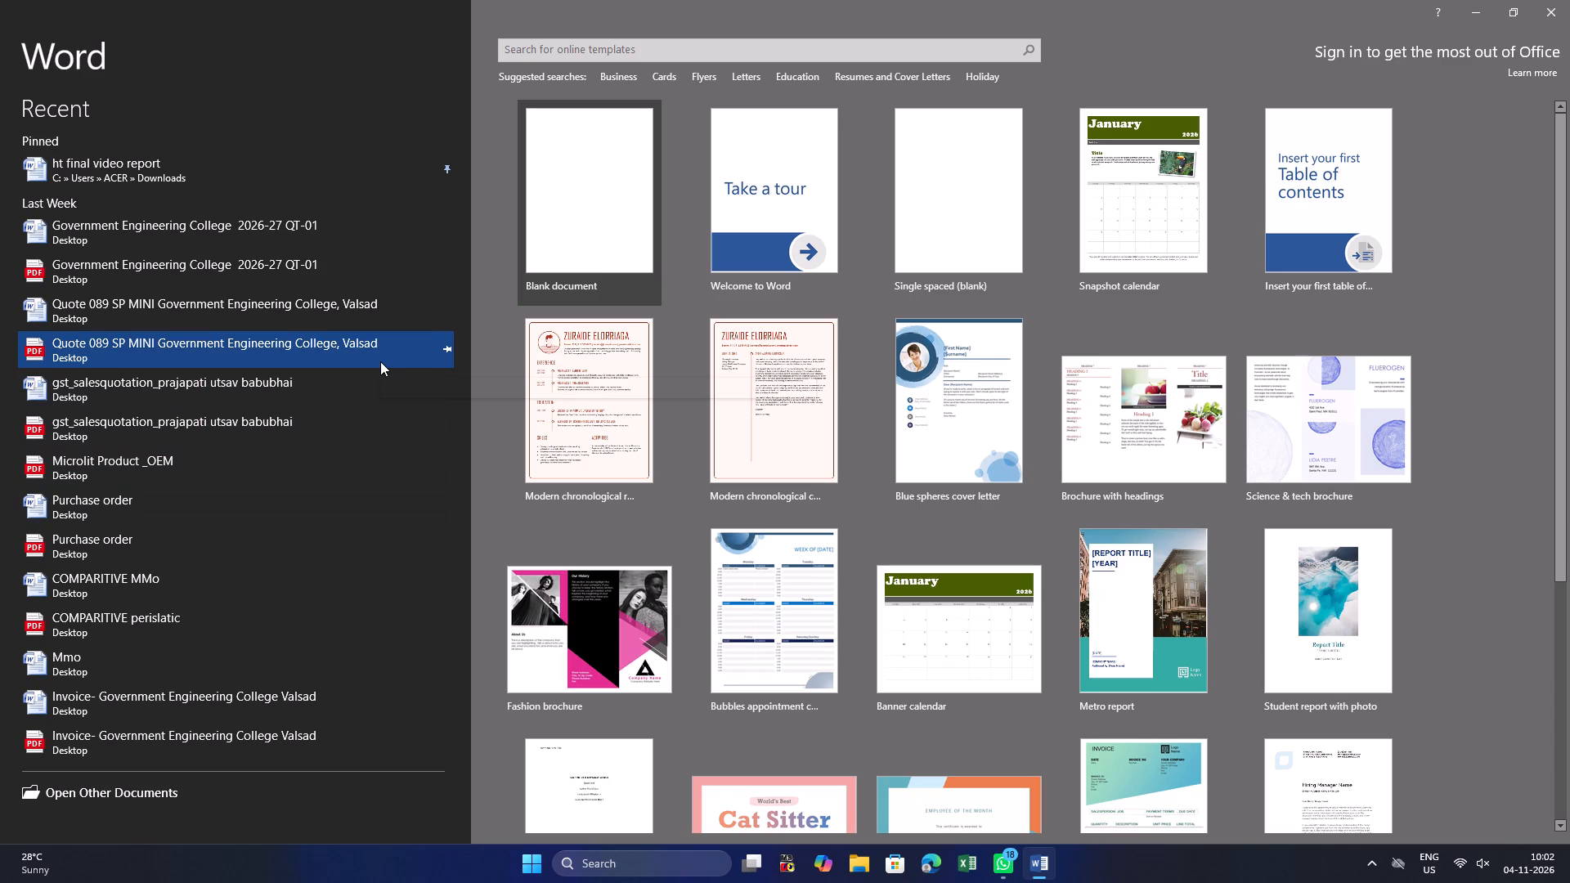
click(137, 791)
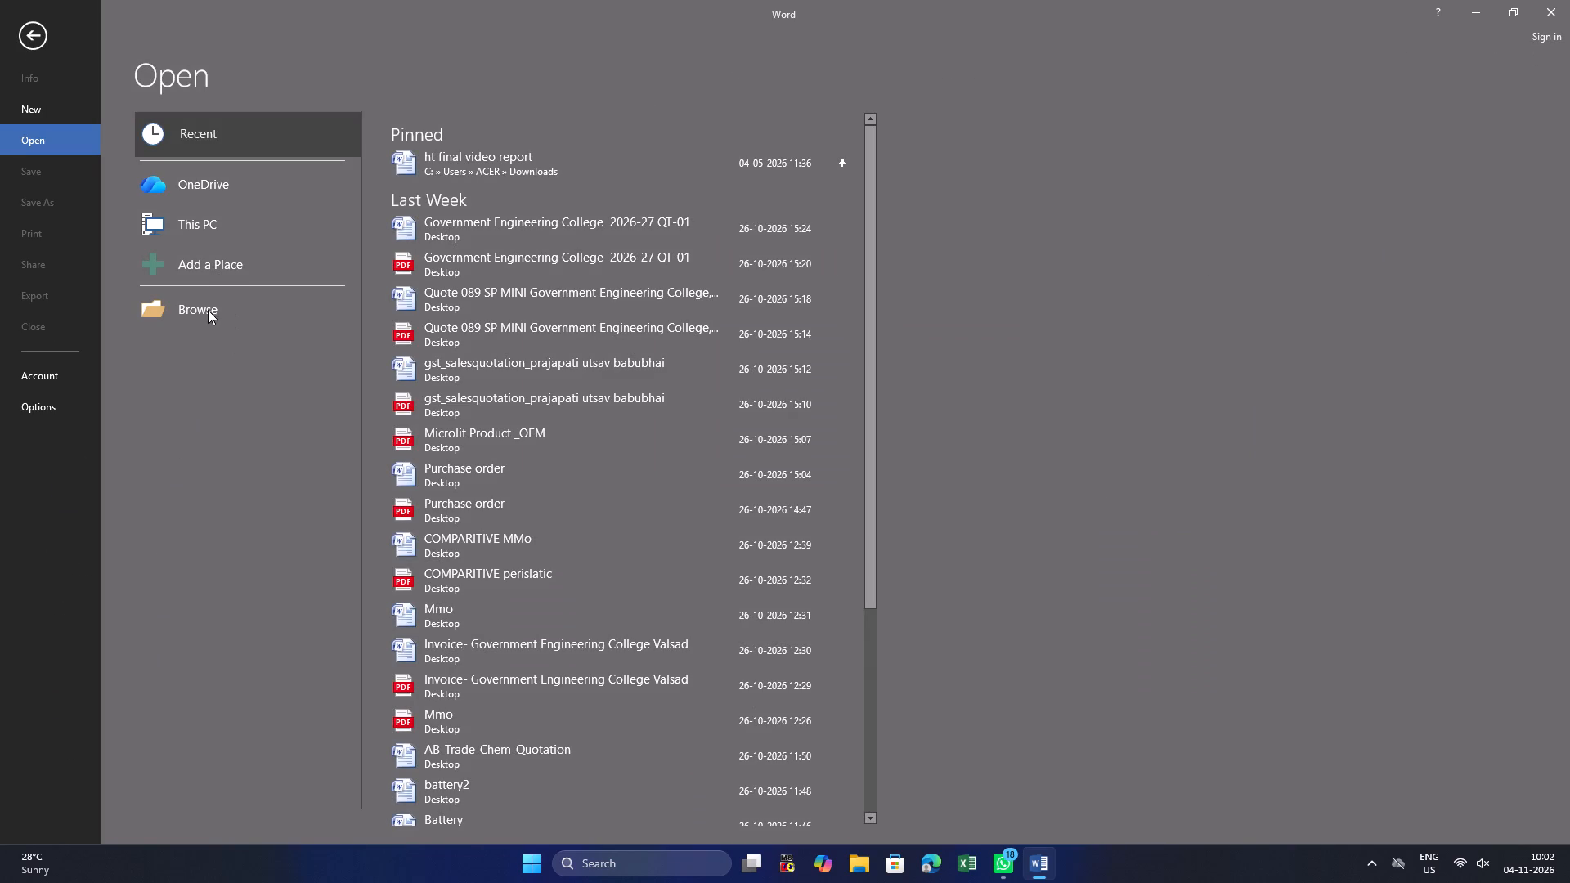
click(208, 310)
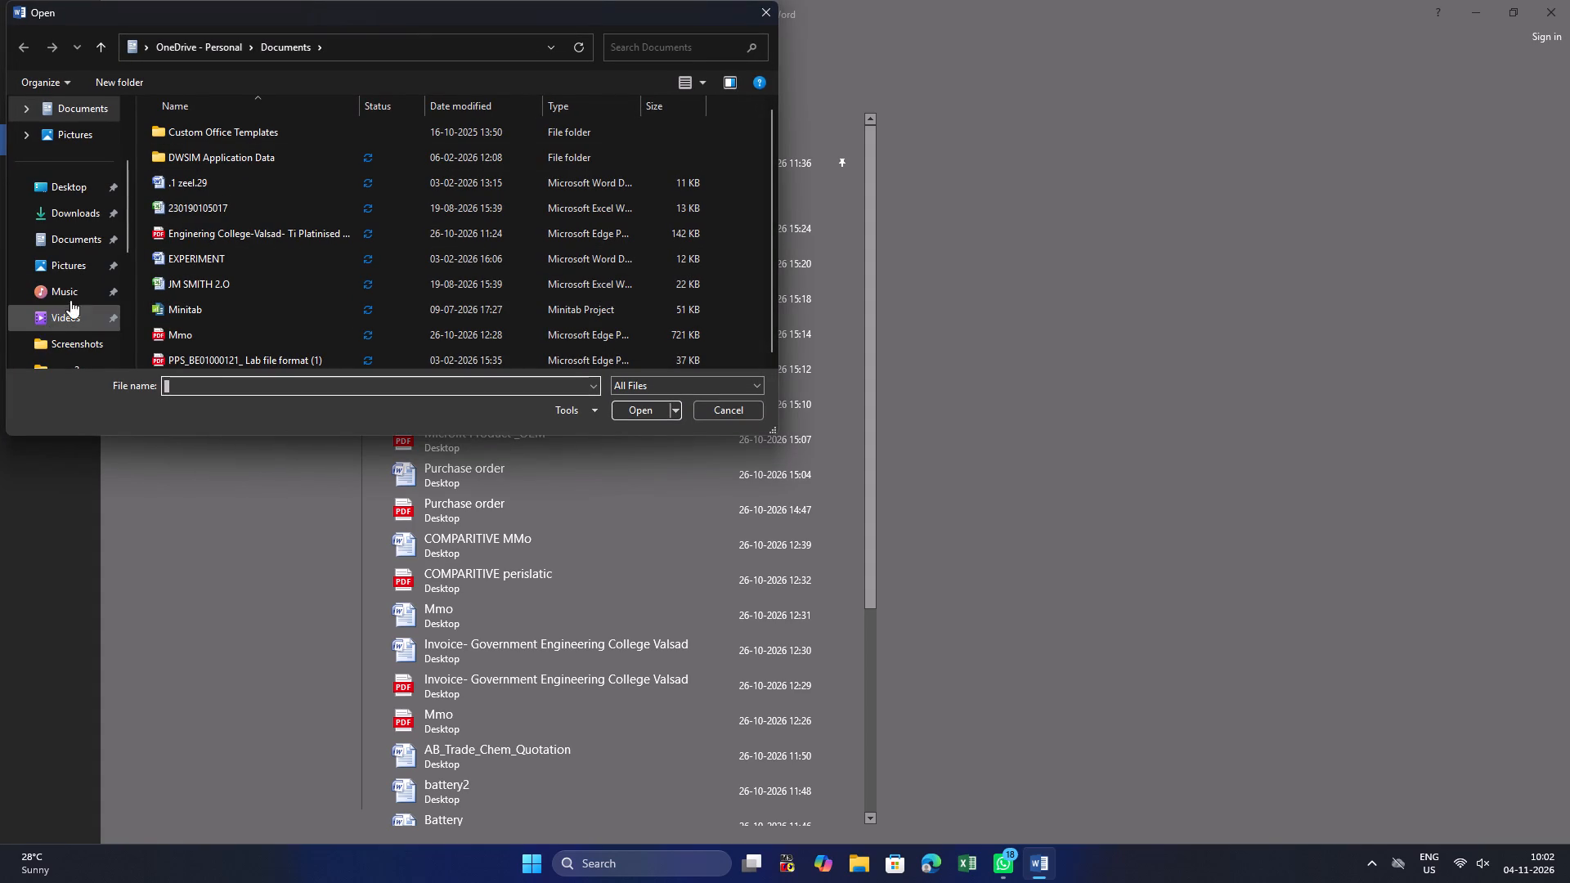
click(84, 204)
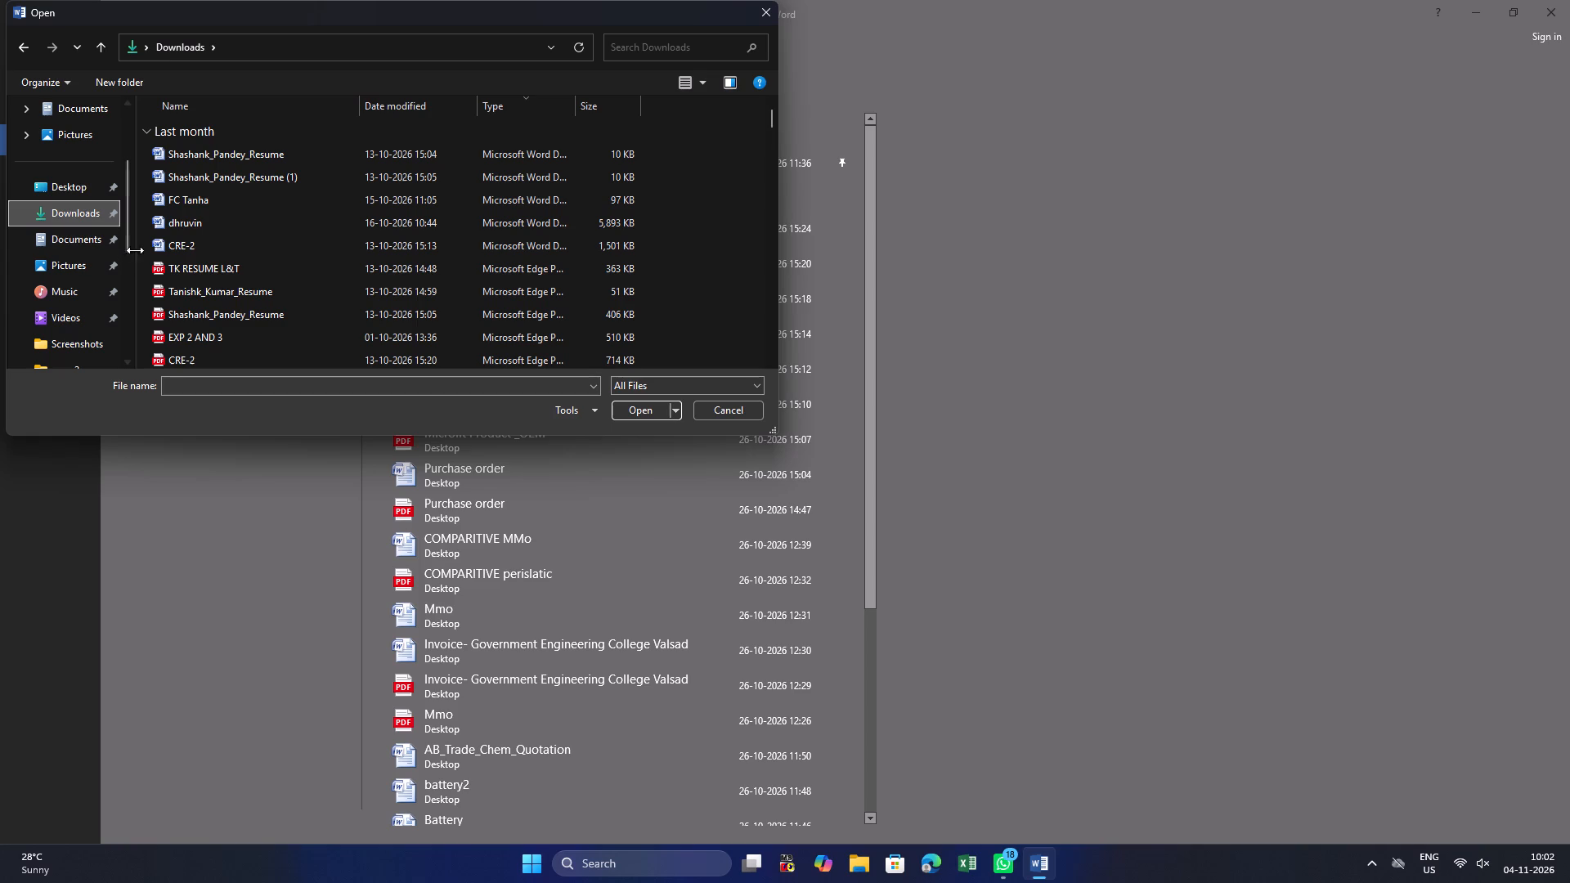
click(182, 284)
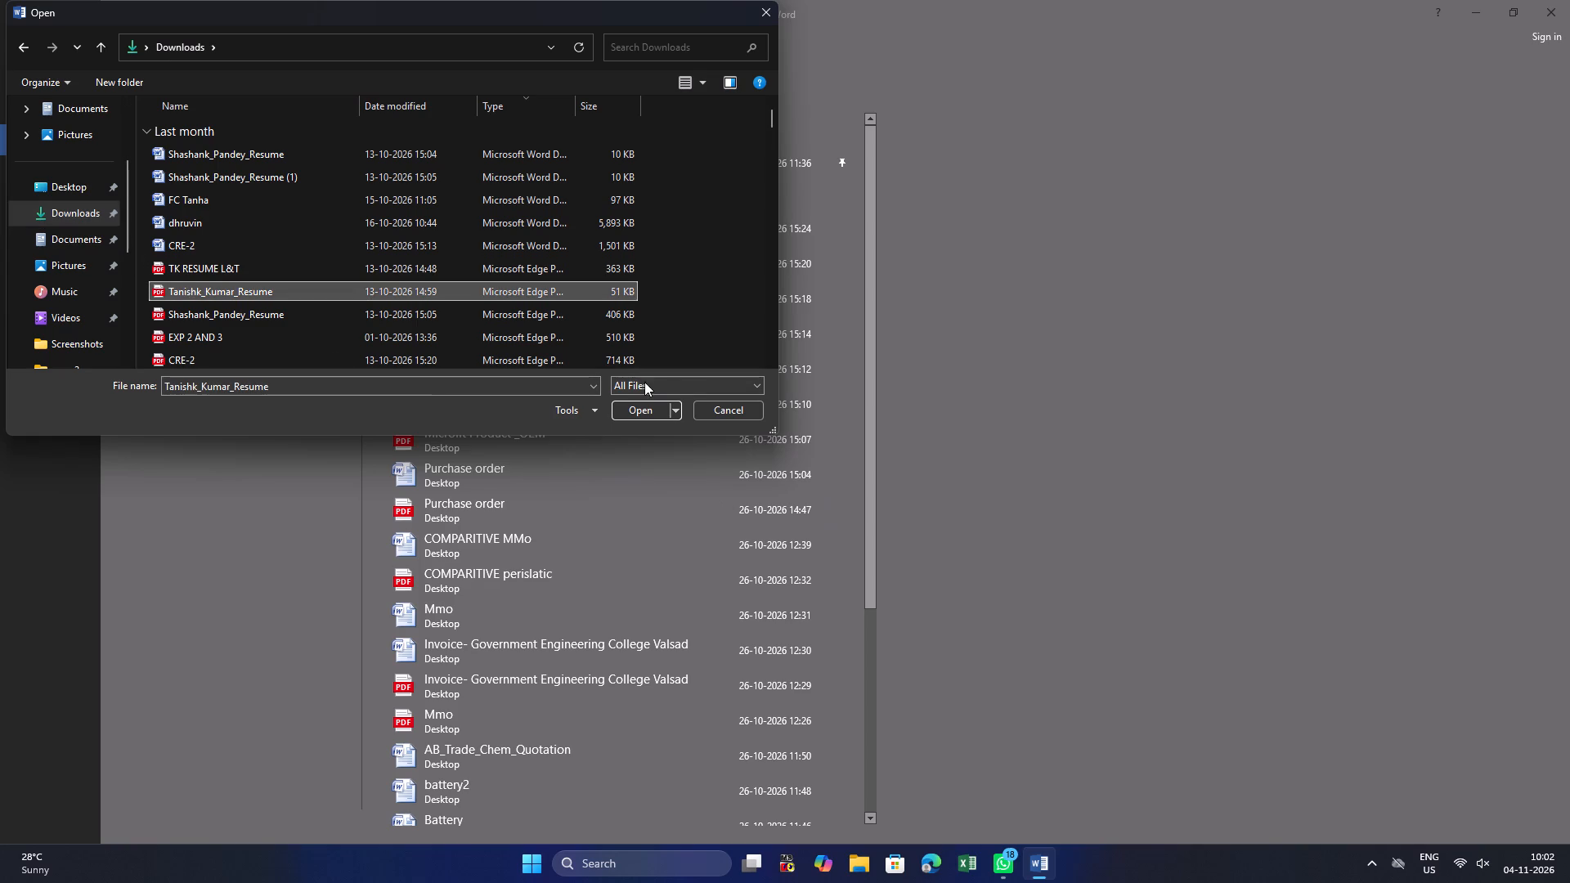
click(628, 402)
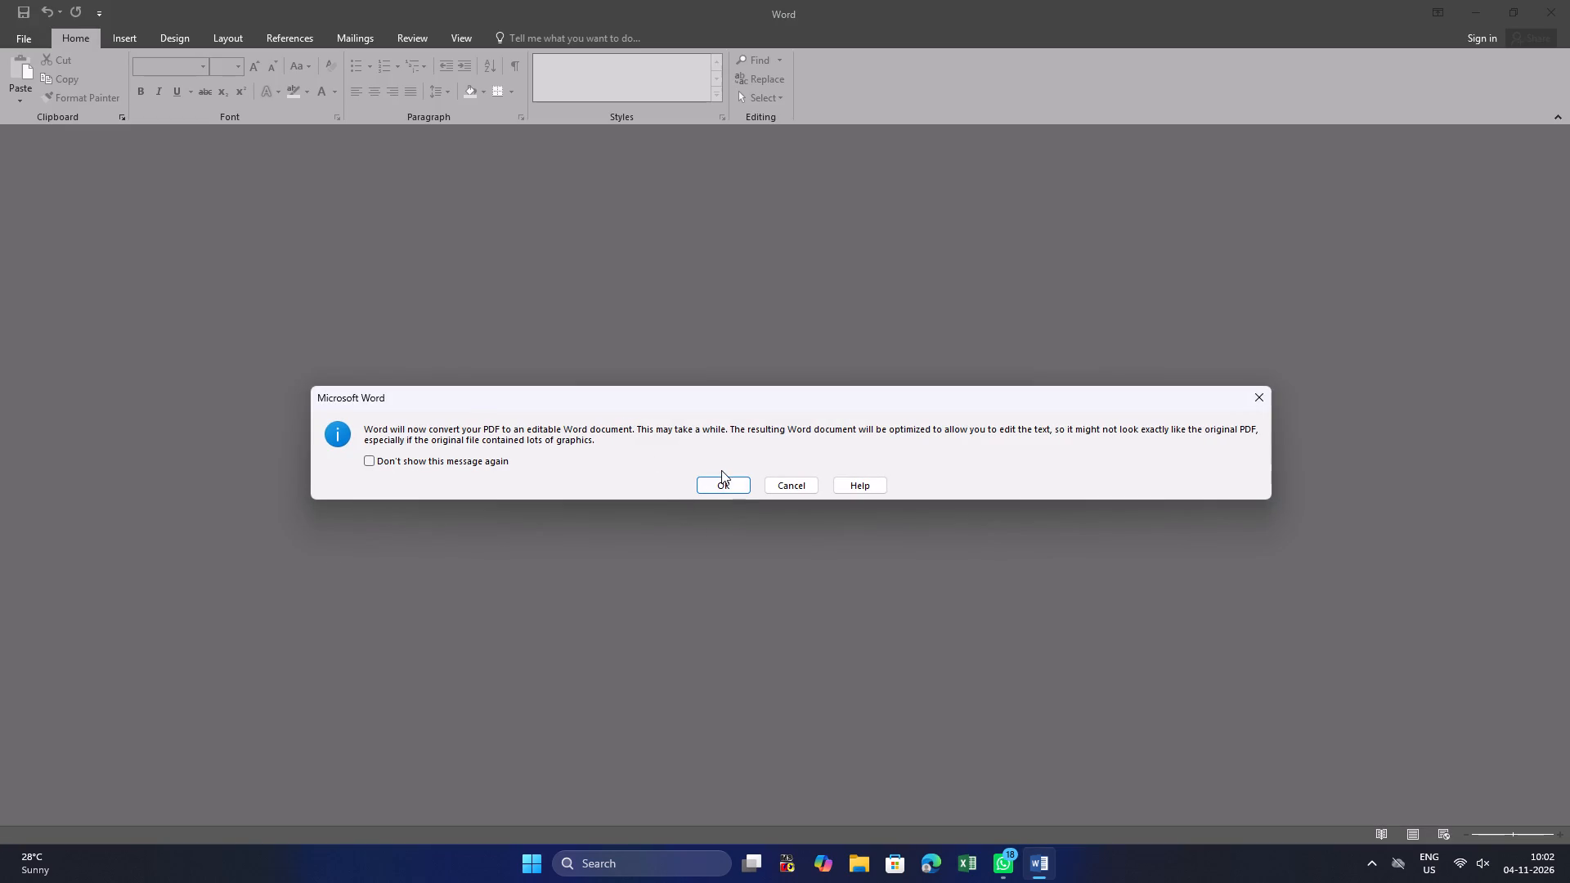
click(722, 485)
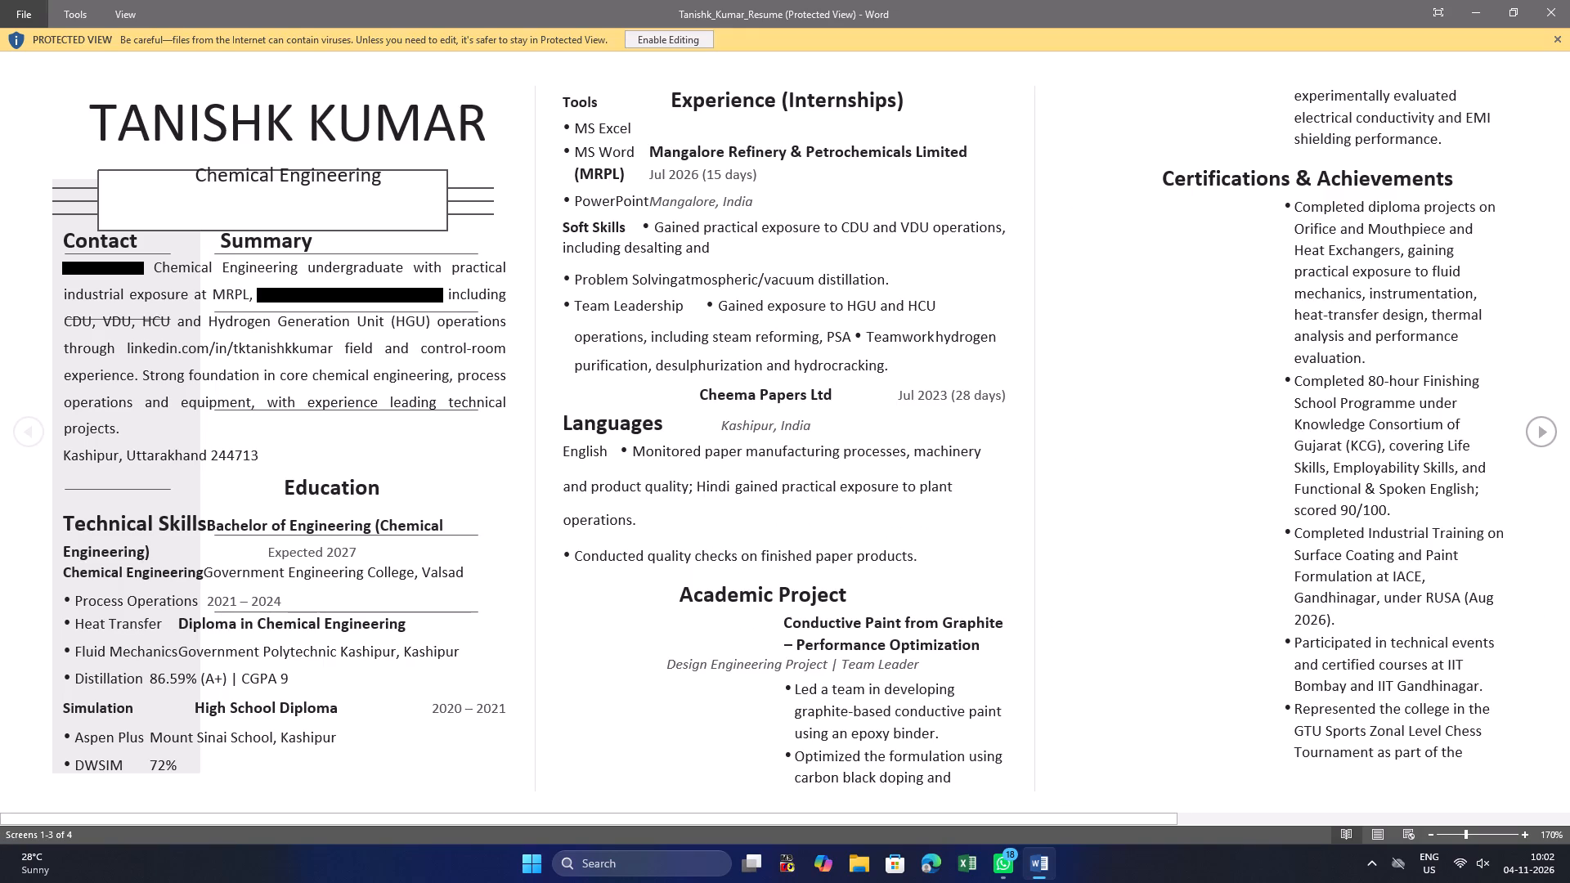
click(710, 37)
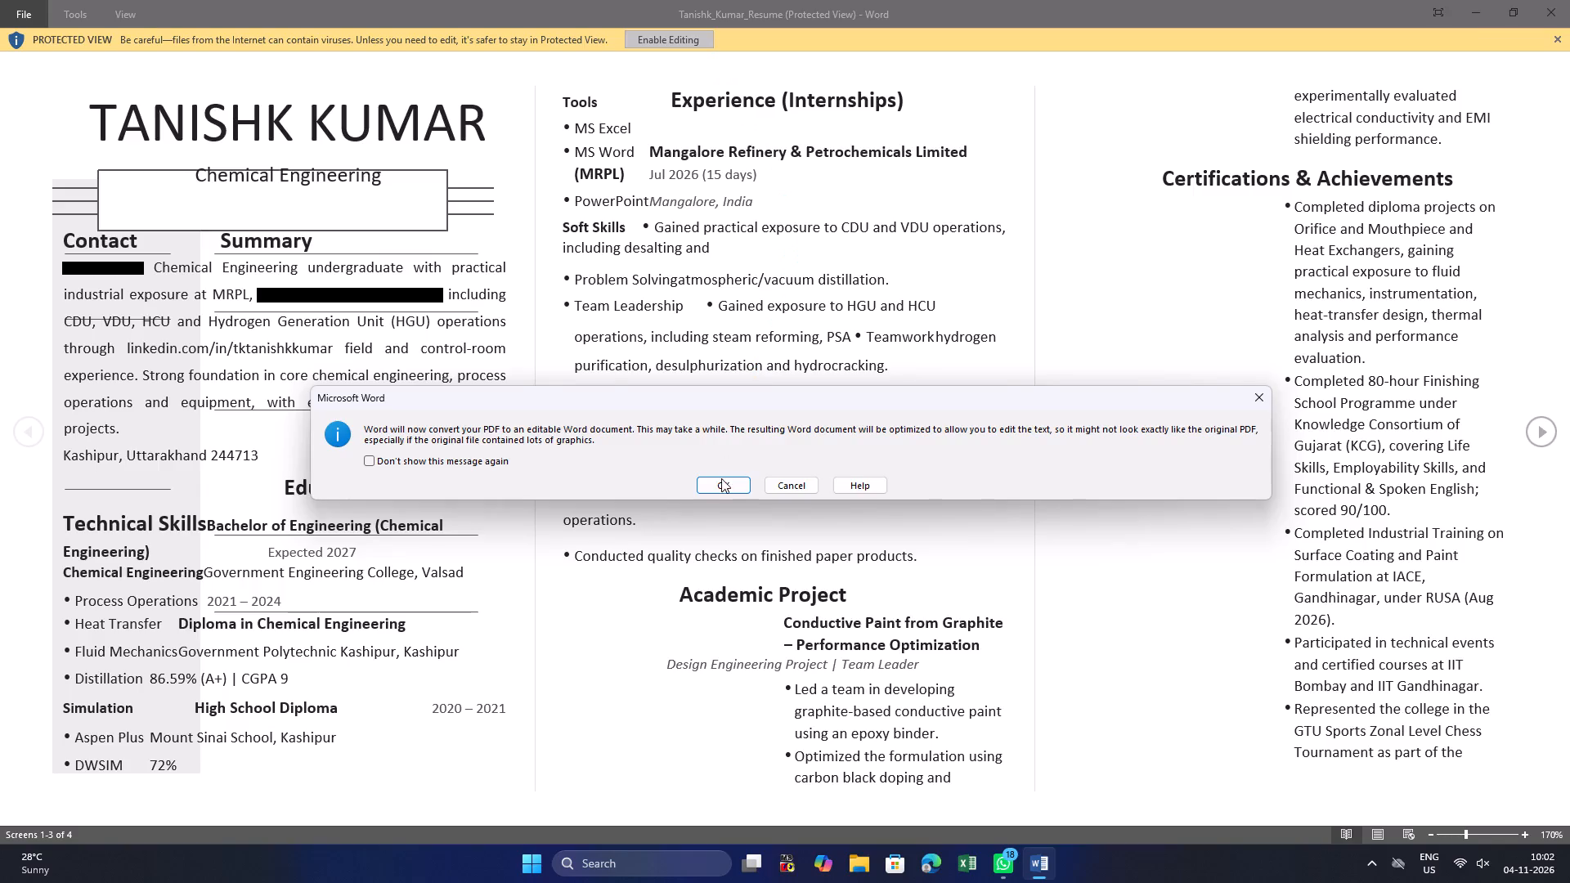
click(721, 482)
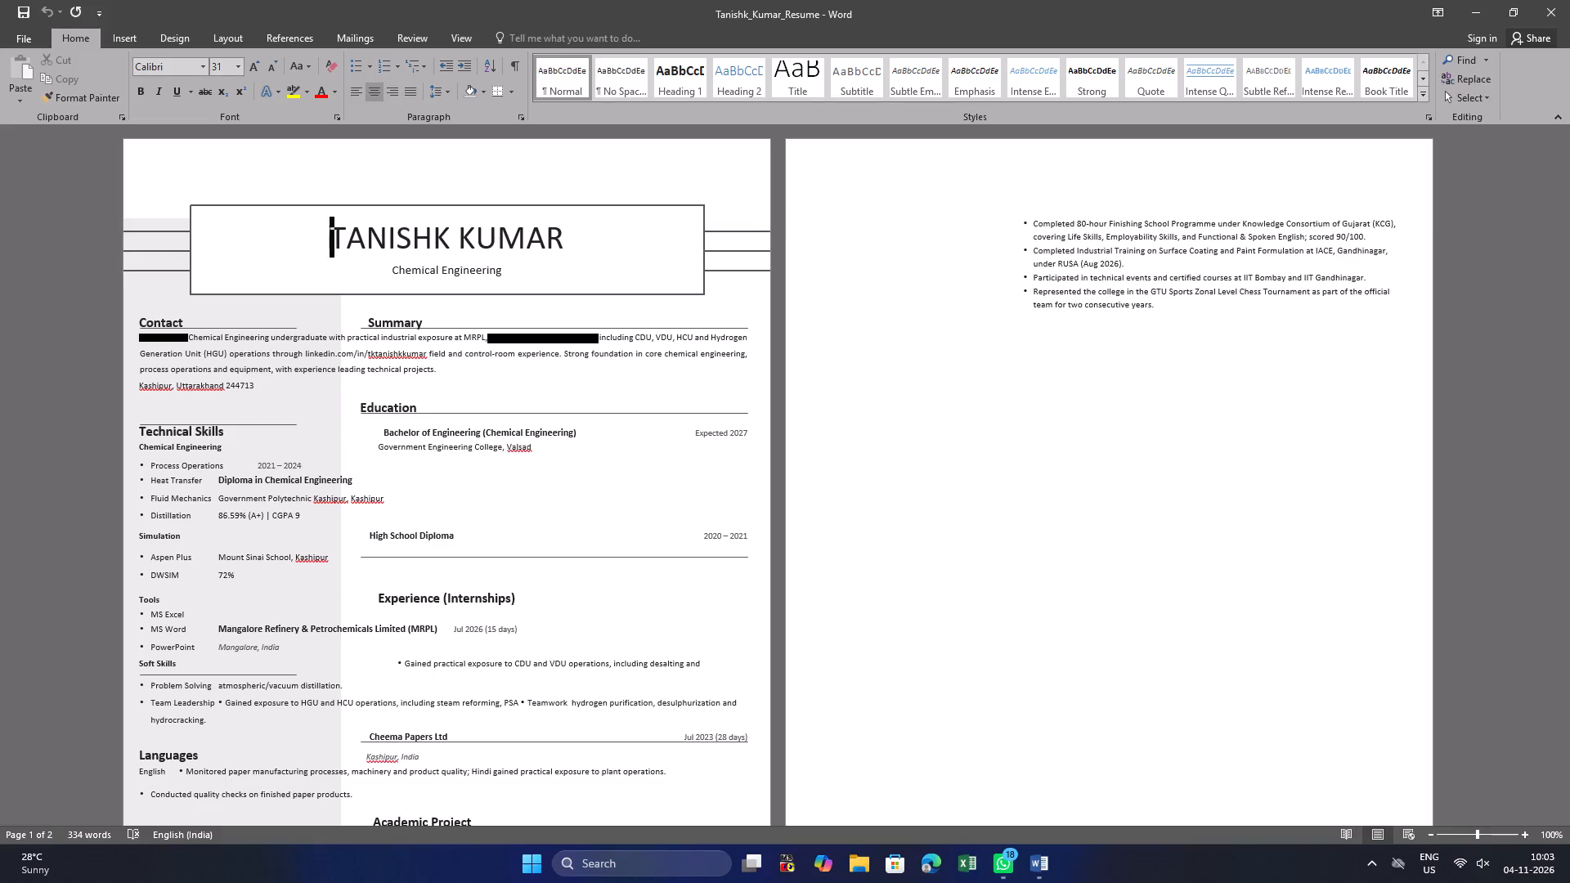
Look through the converted résumé's sections, from Contact and Summary to Certifications & Achievements.
scroll(169, 536, down, 1)
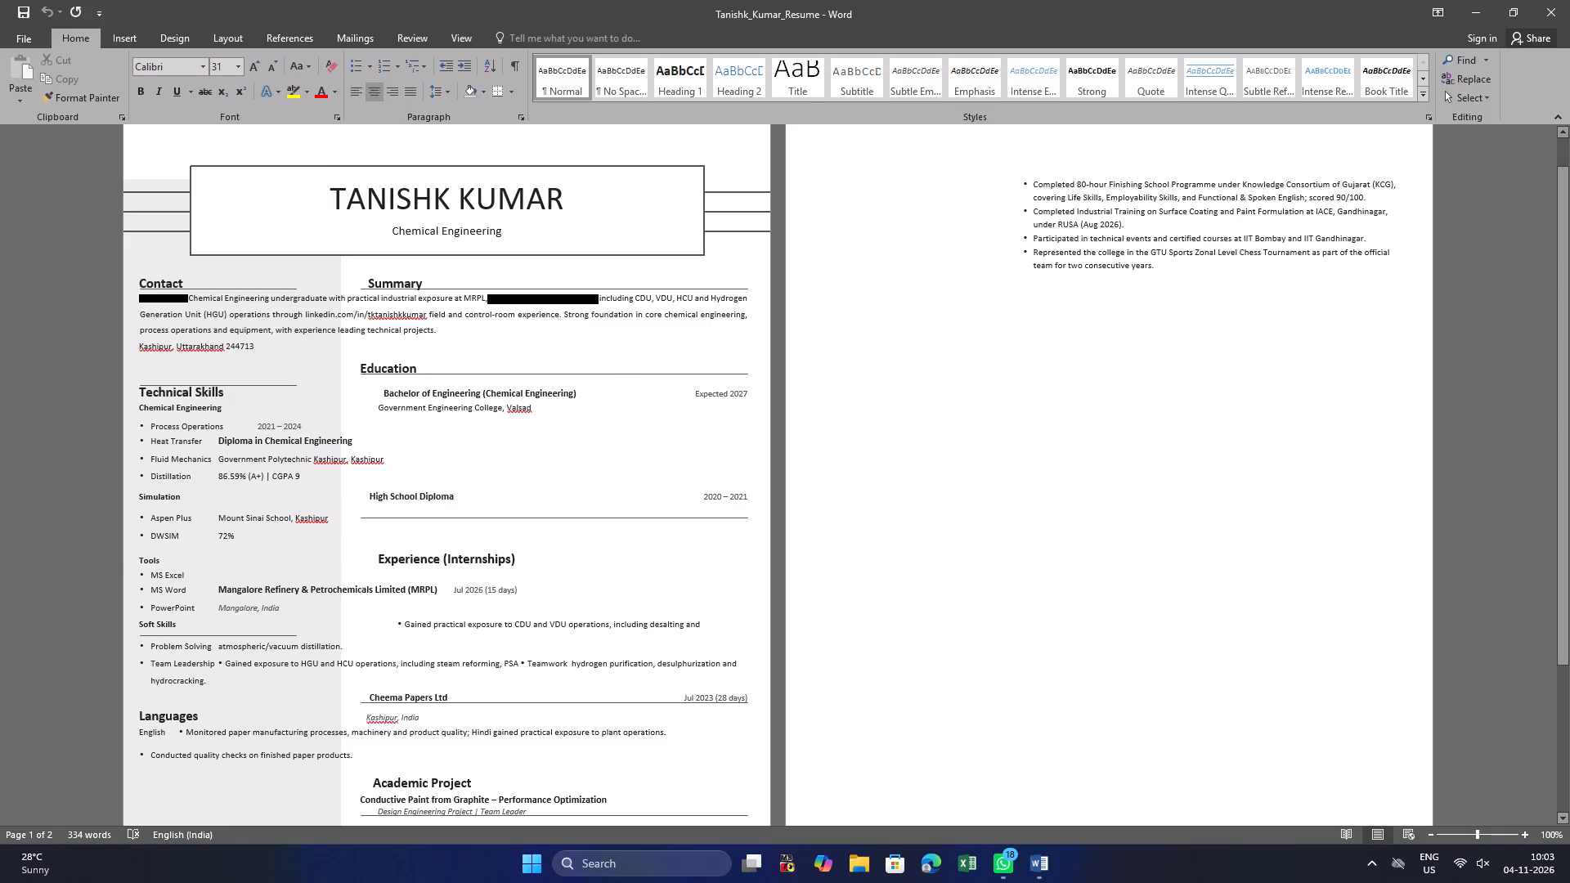
scroll(323, 561, down, 5)
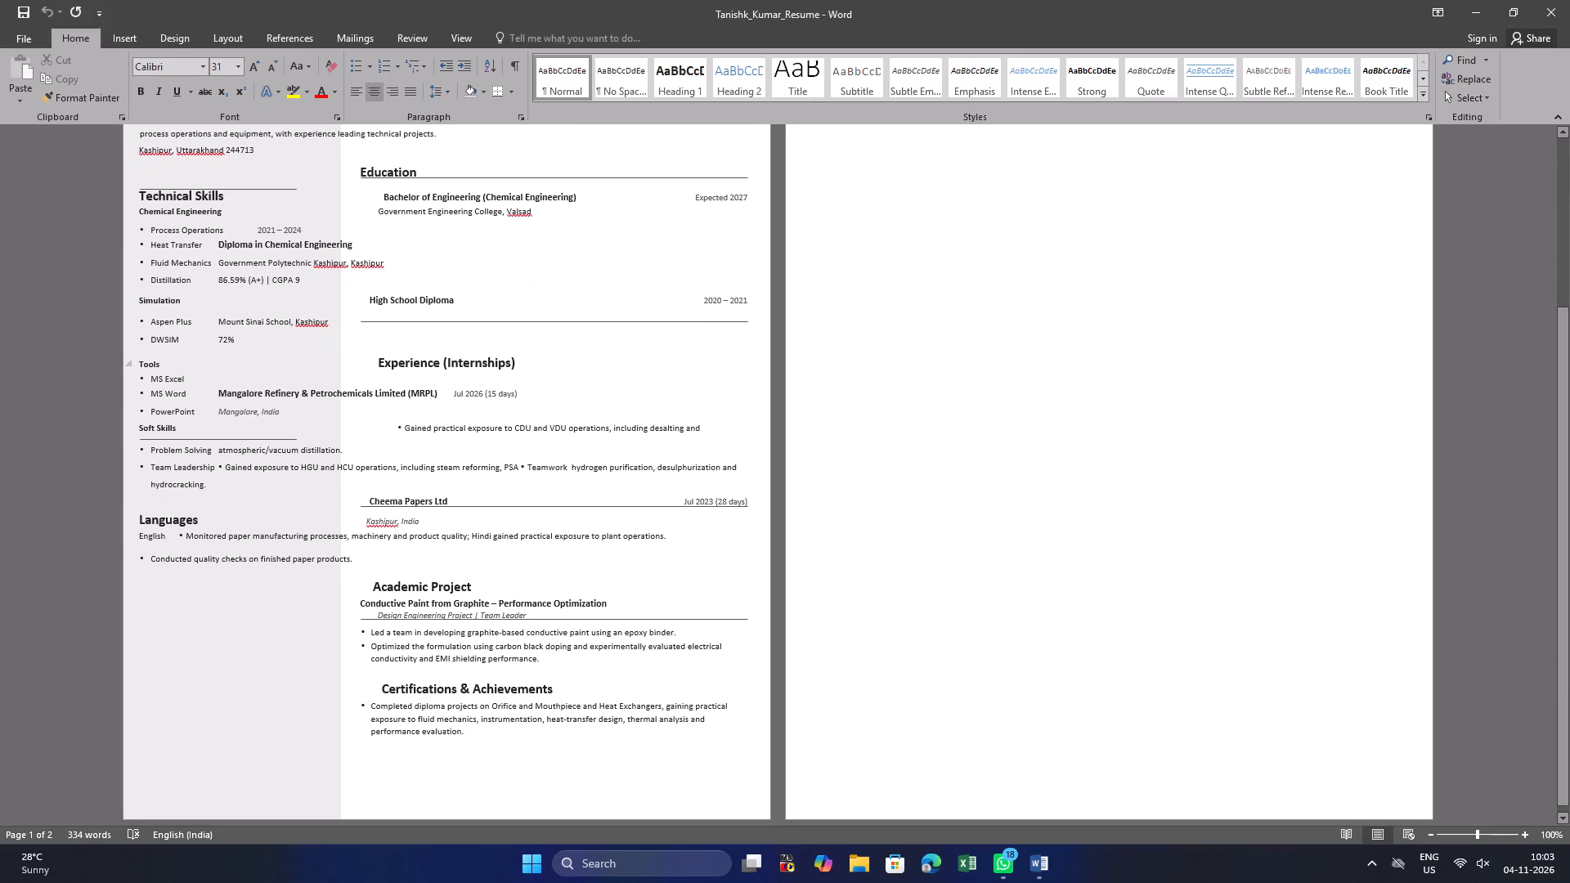
scroll(323, 561, down, 1)
scroll(323, 561, up, 1)
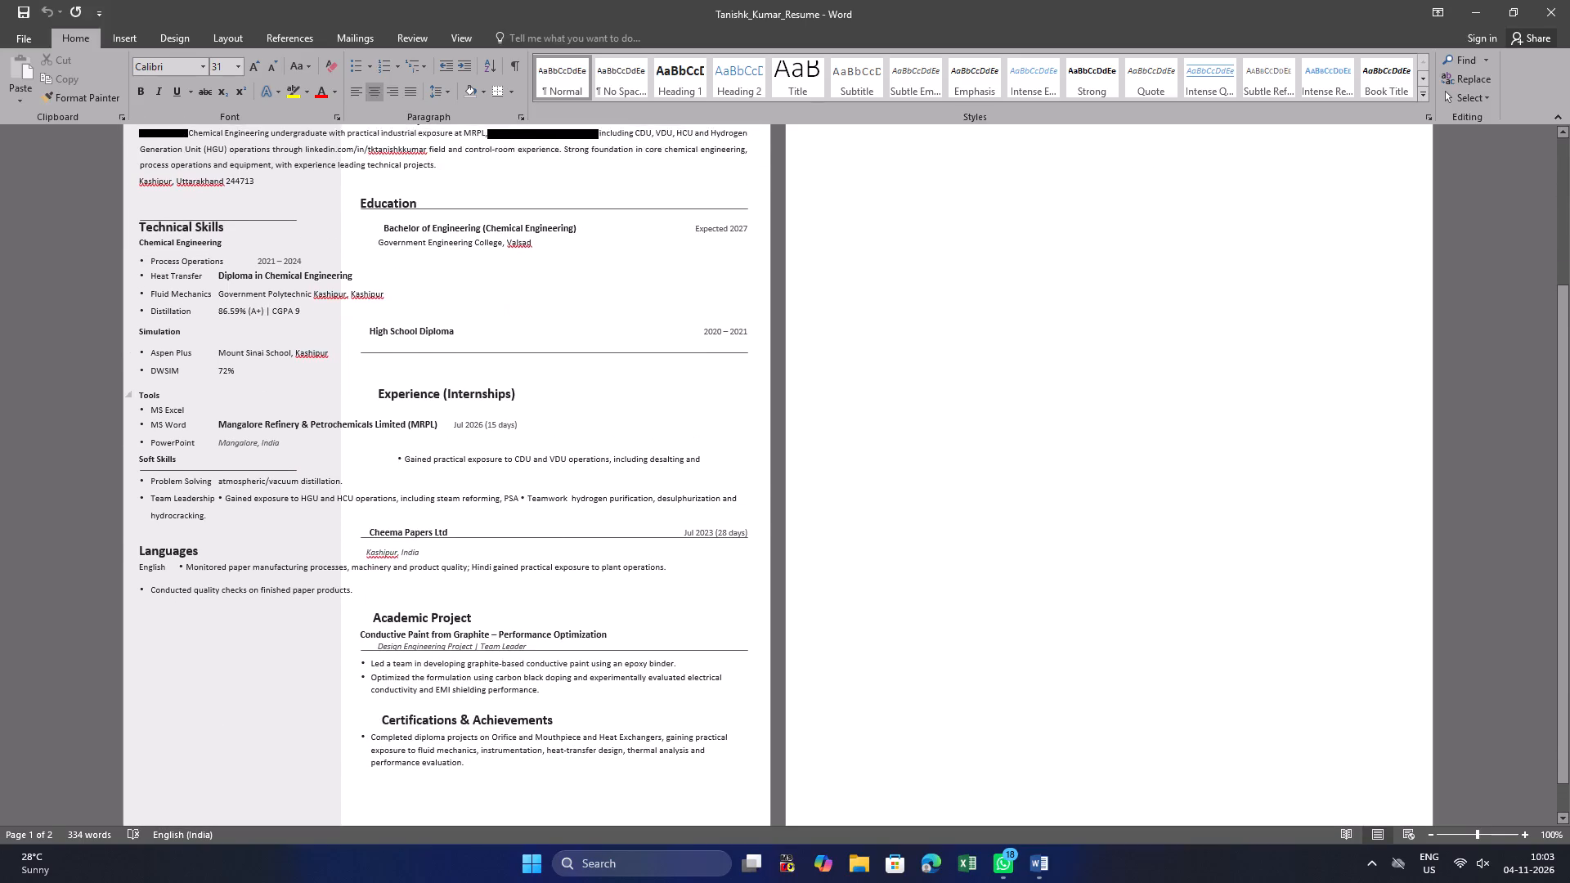
scroll(323, 561, up, 1)
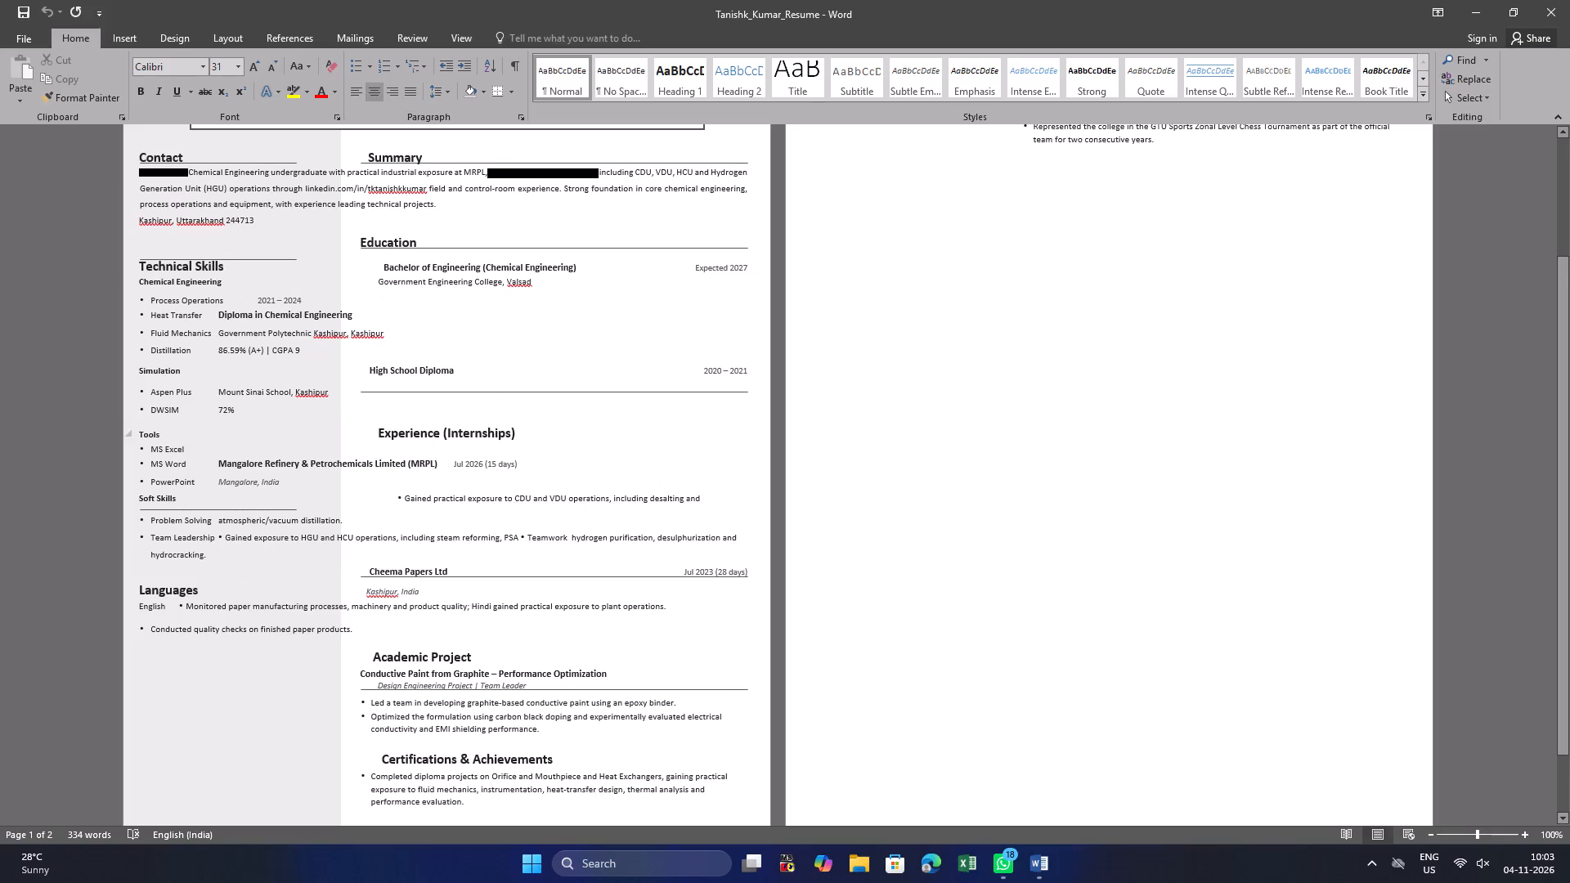
scroll(323, 561, down, 1)
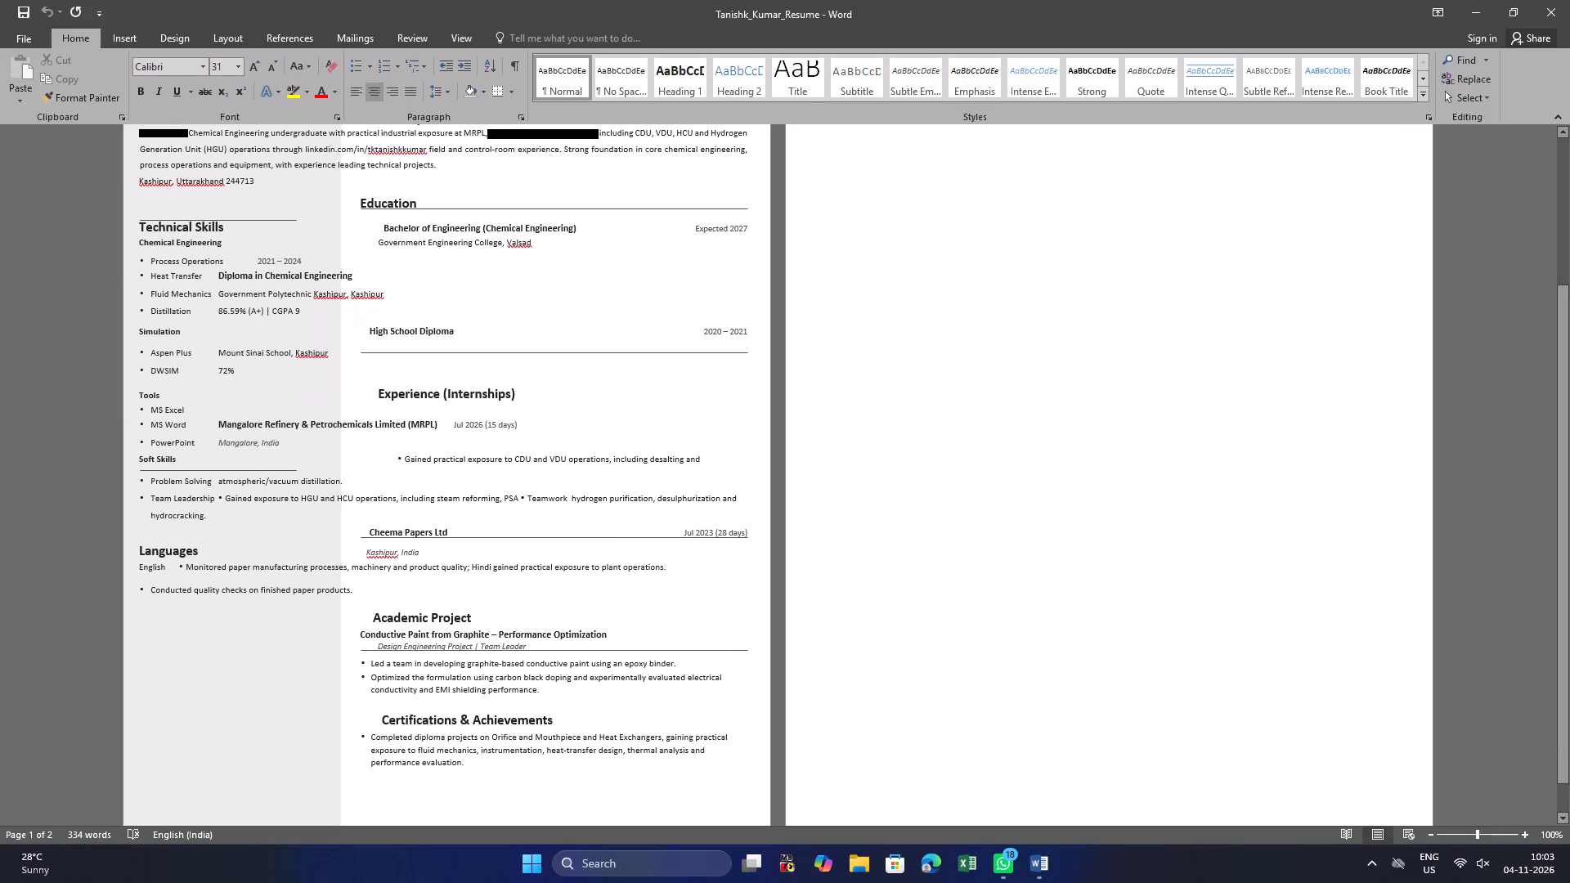
Browse for another file to open and search the Downloads folder for "Bill".
click(24, 36)
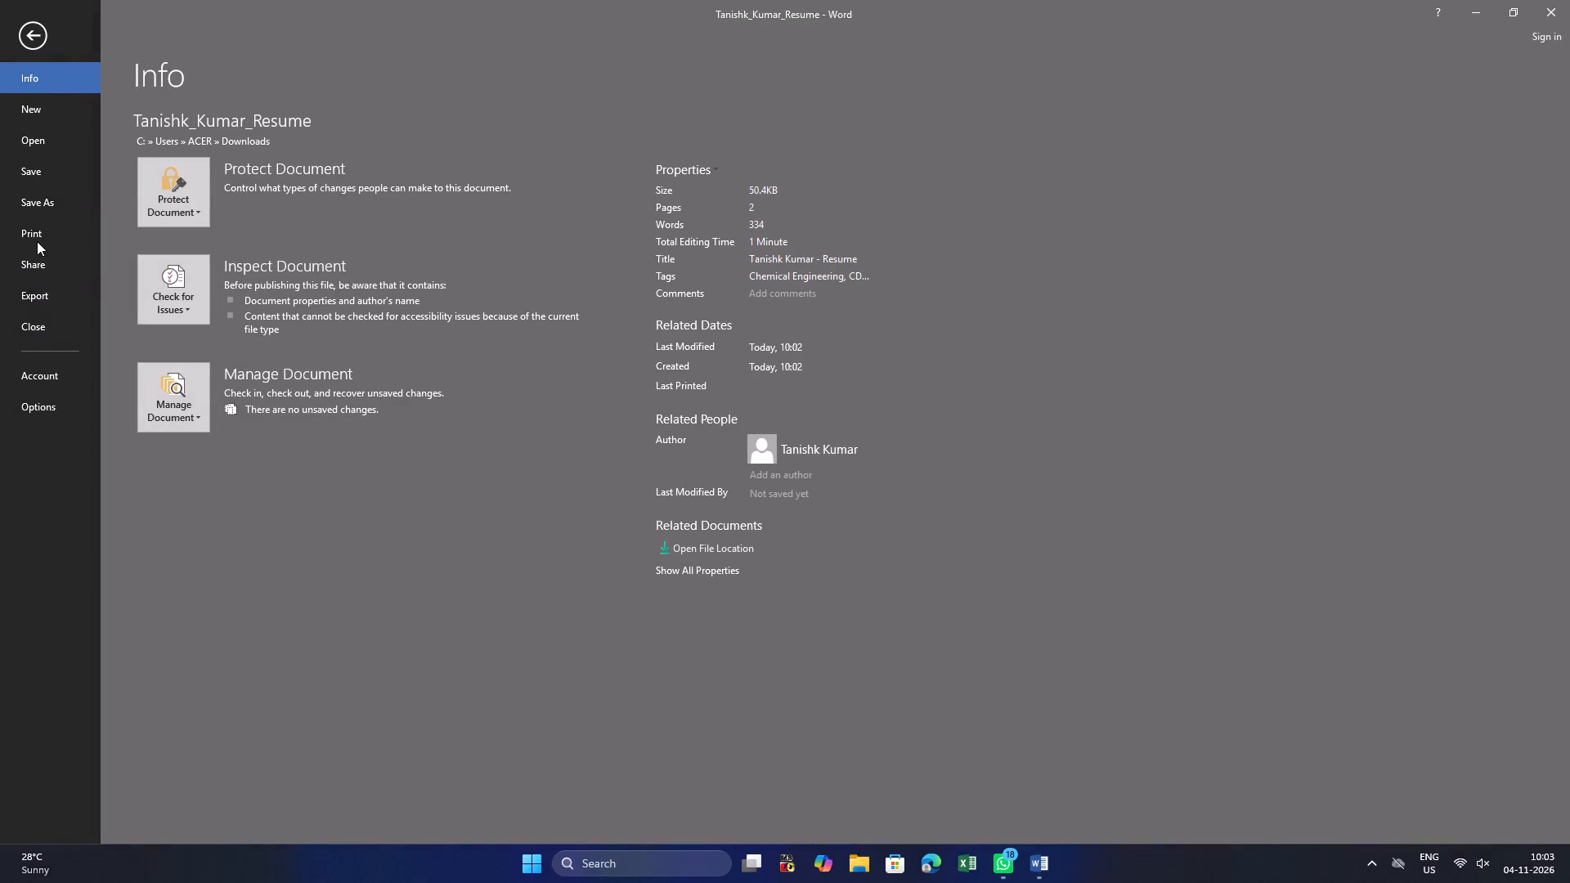
click(34, 149)
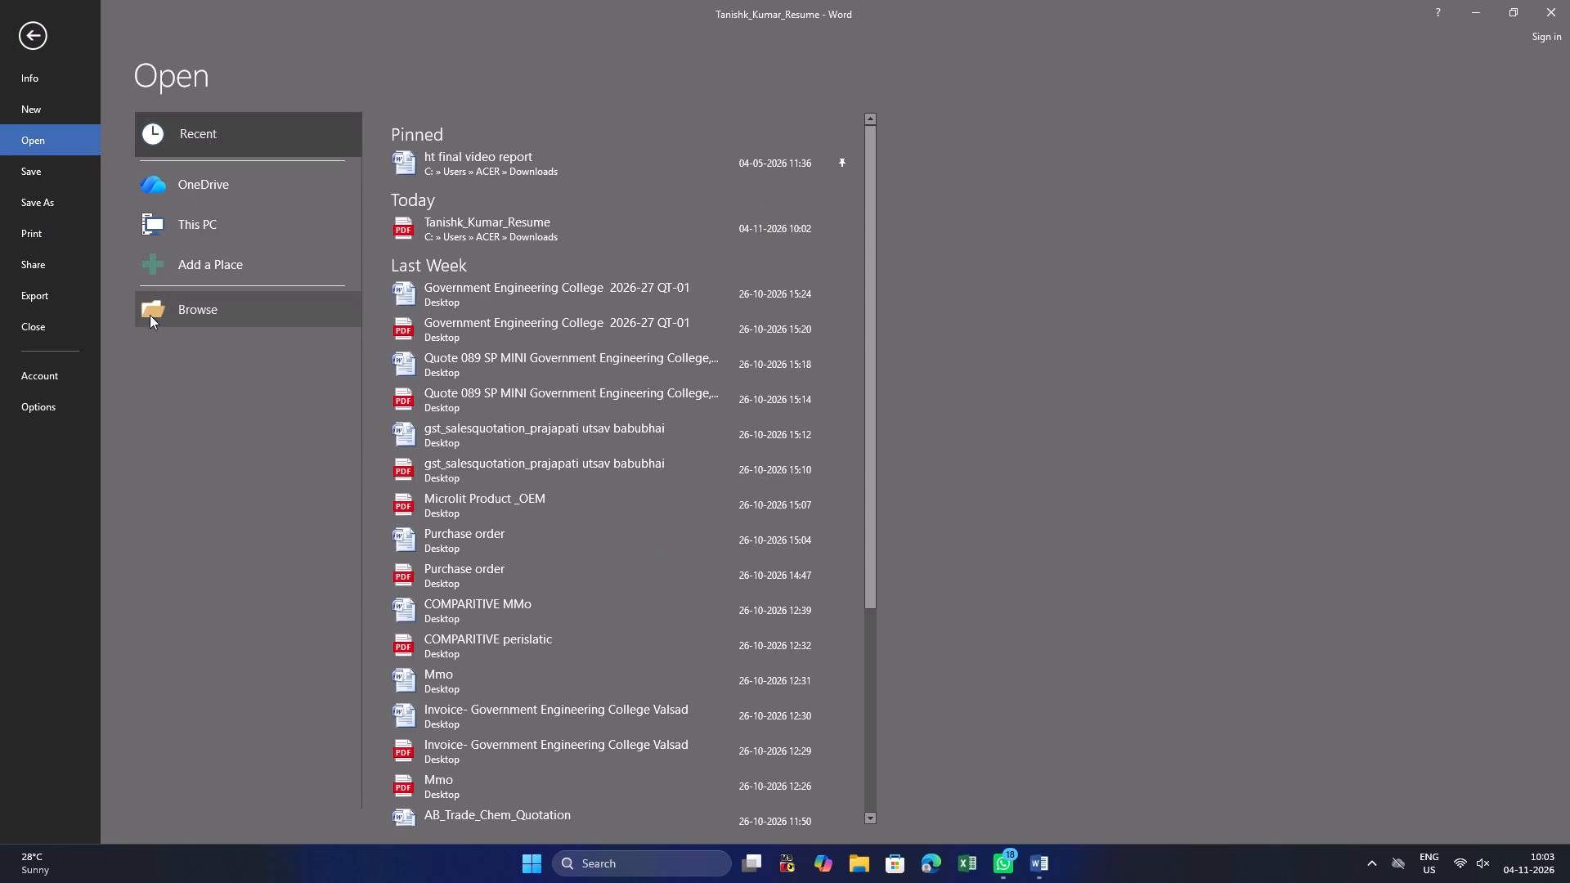
click(155, 315)
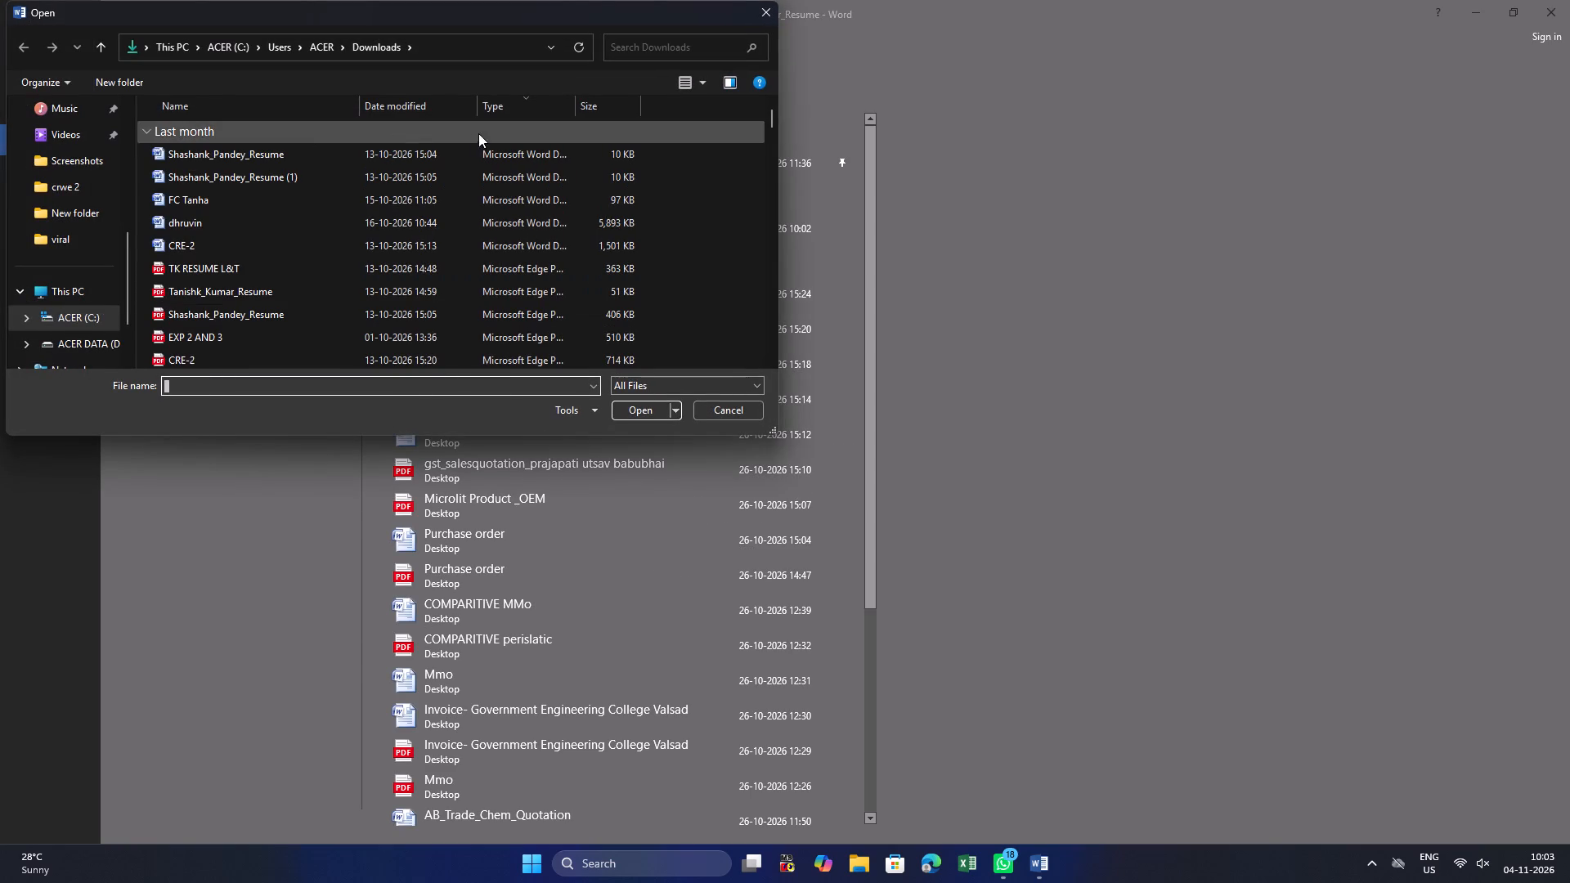
scroll(29, 288, up, 1)
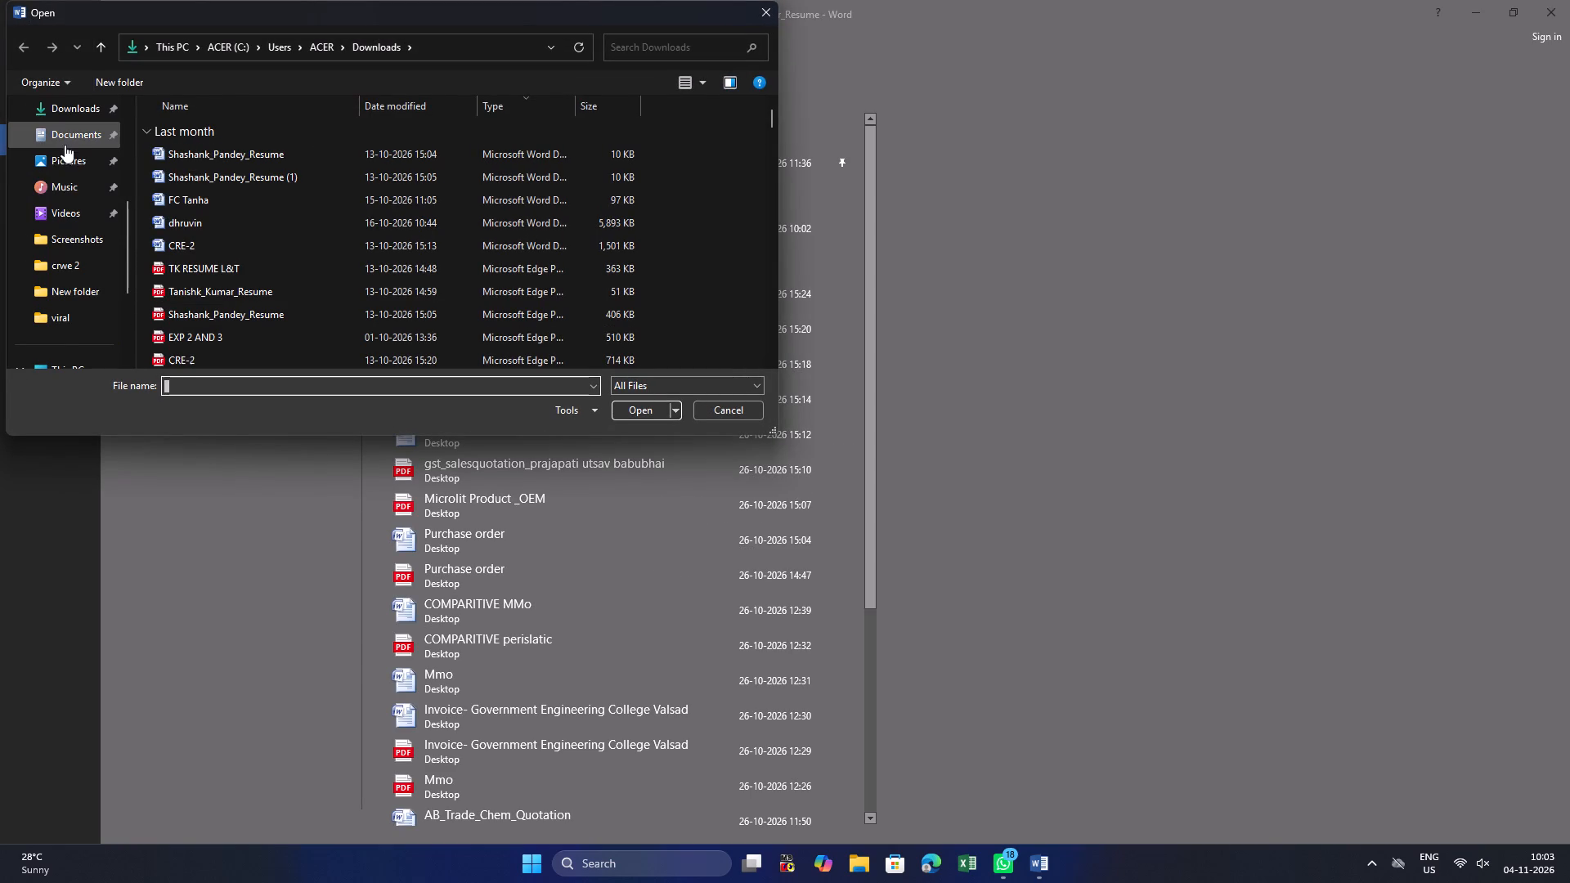
click(70, 131)
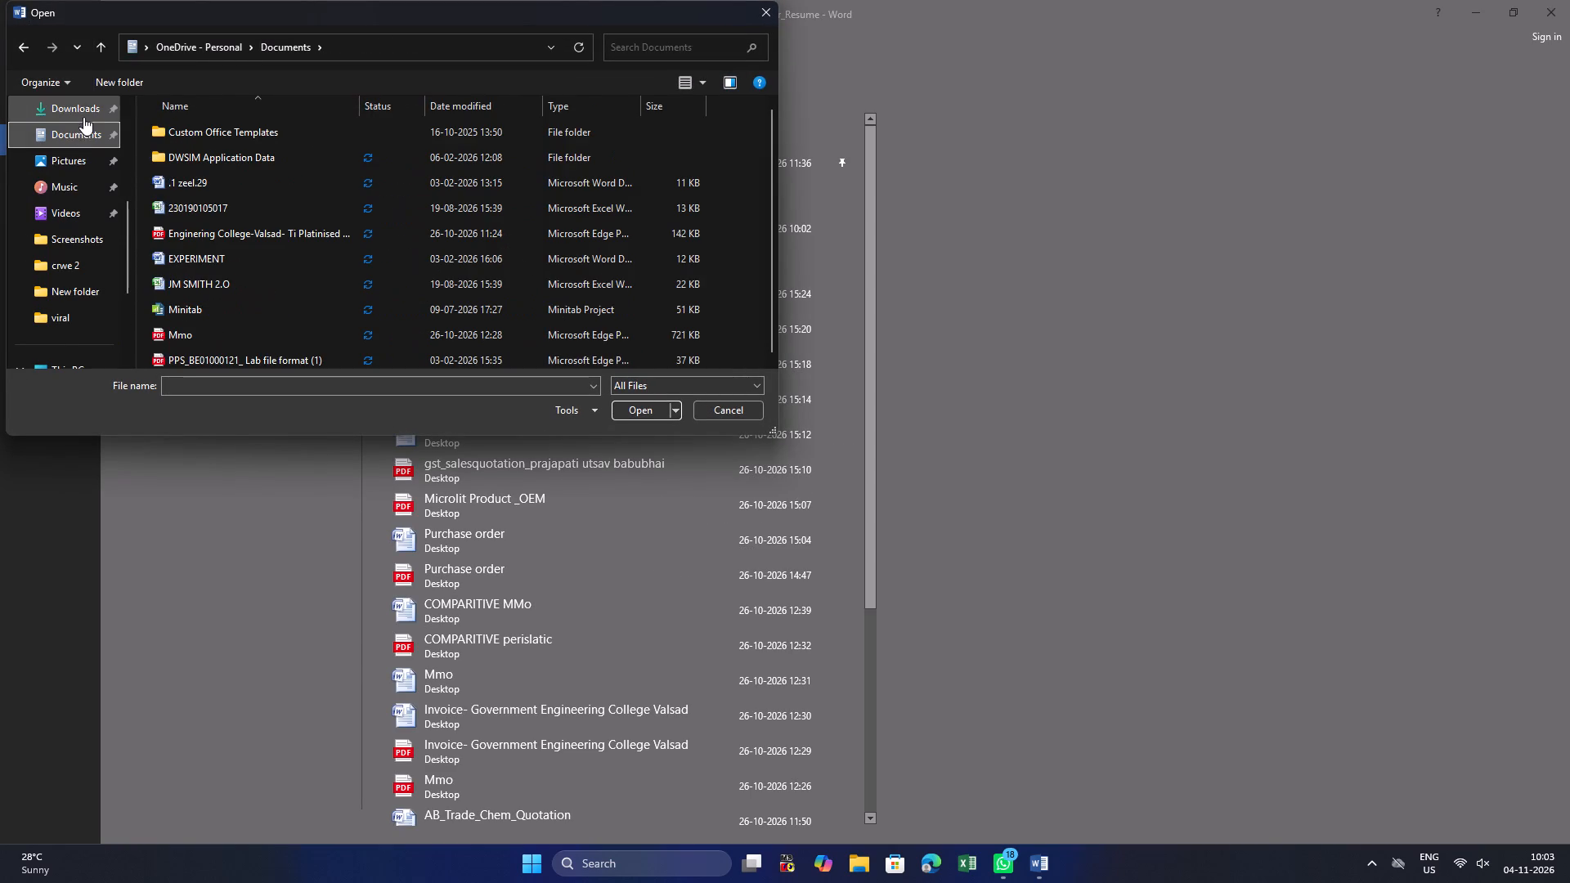
click(85, 107)
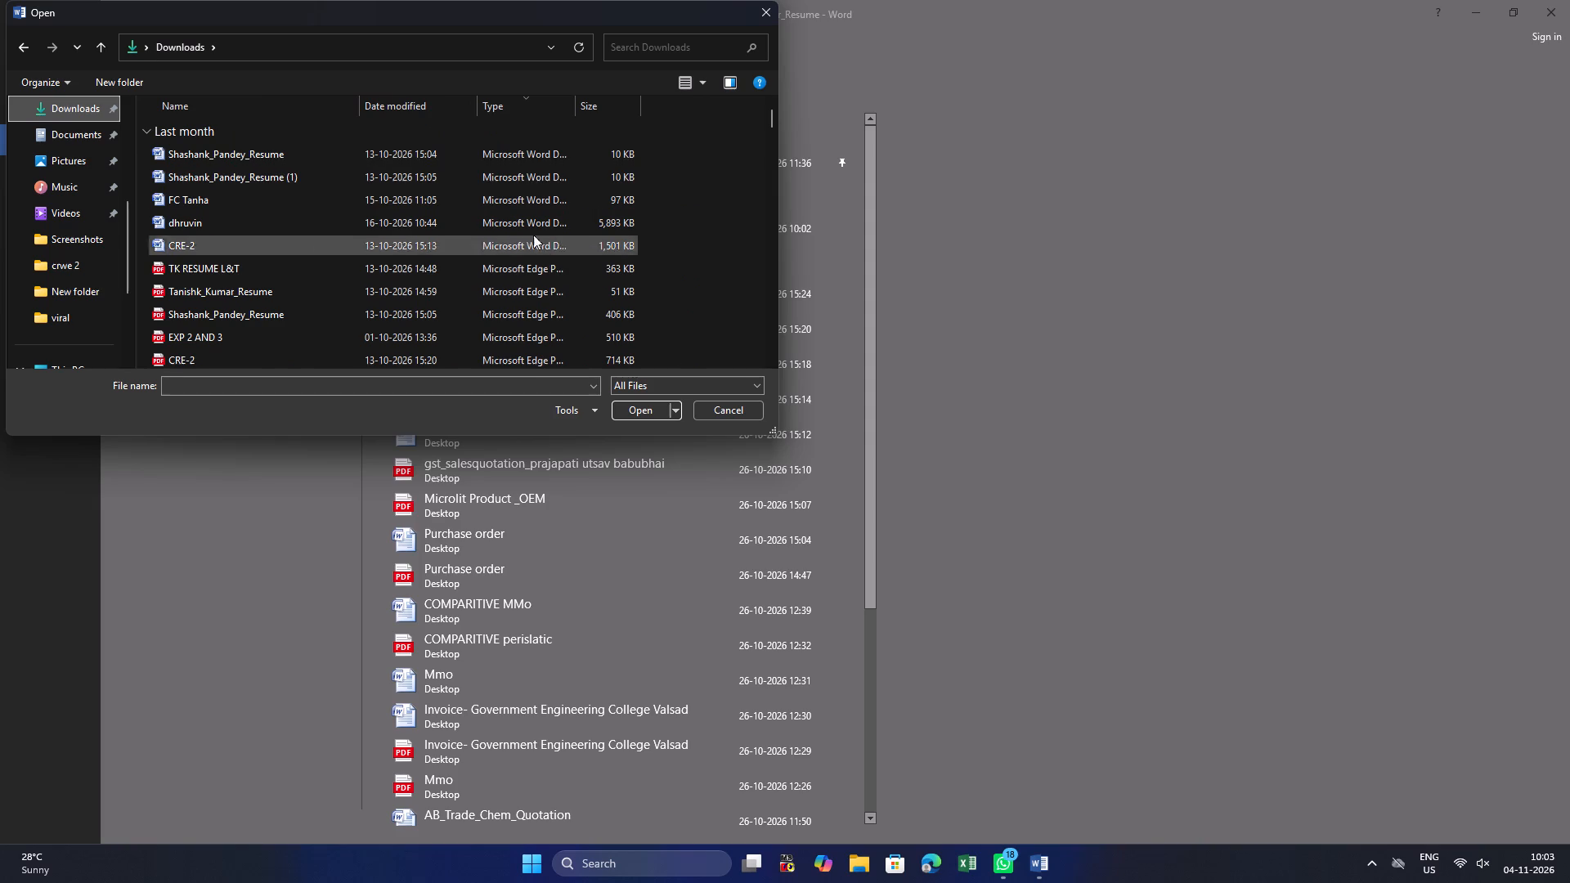
click(636, 39)
click(636, 40)
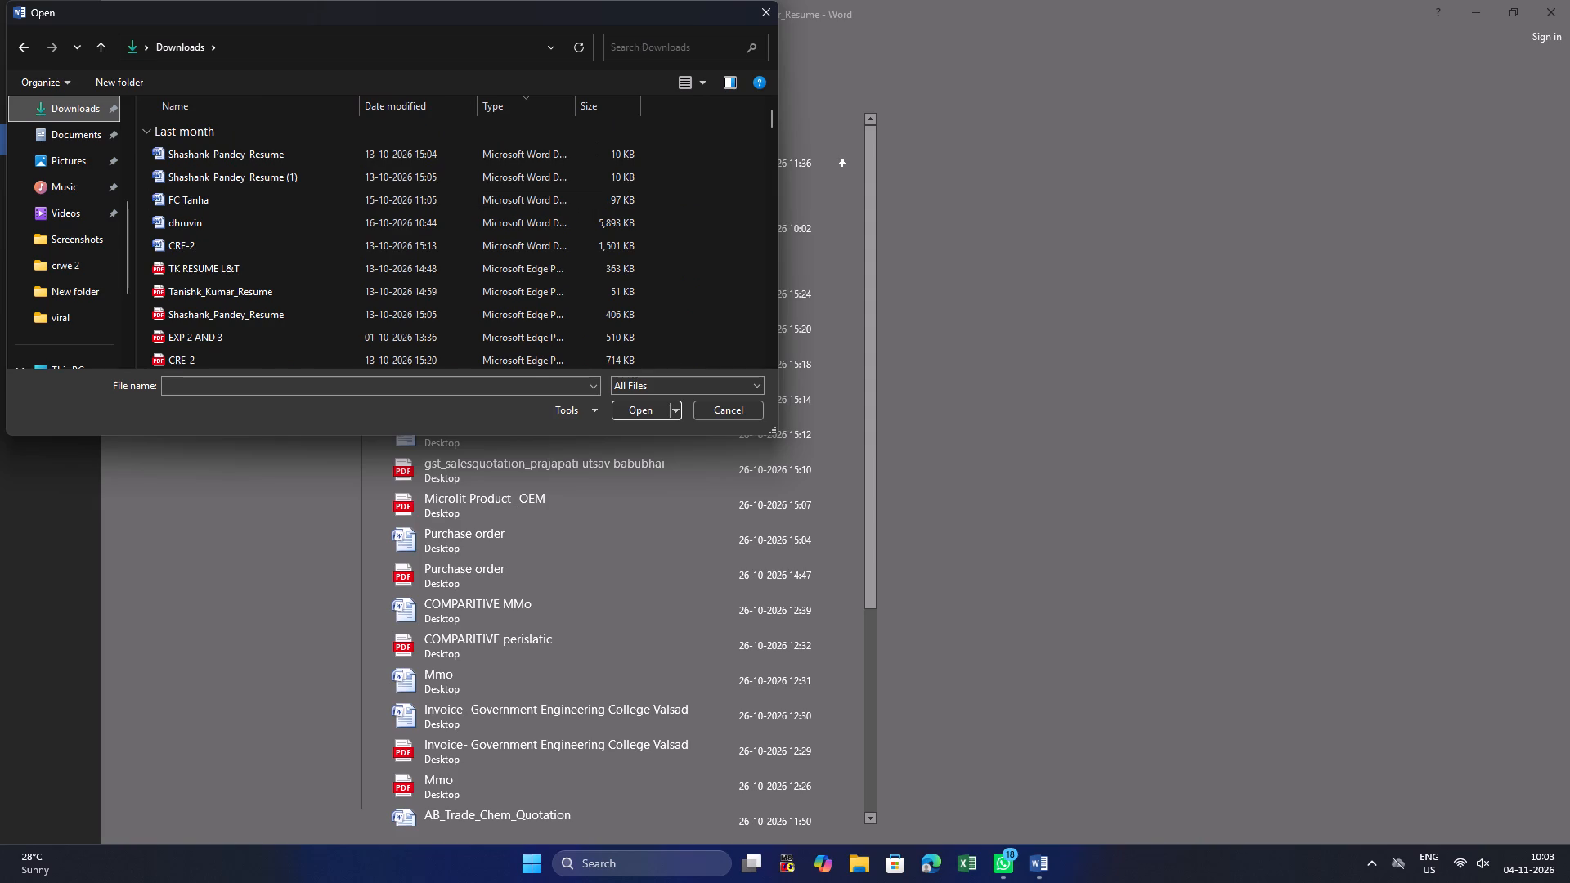
click(624, 44)
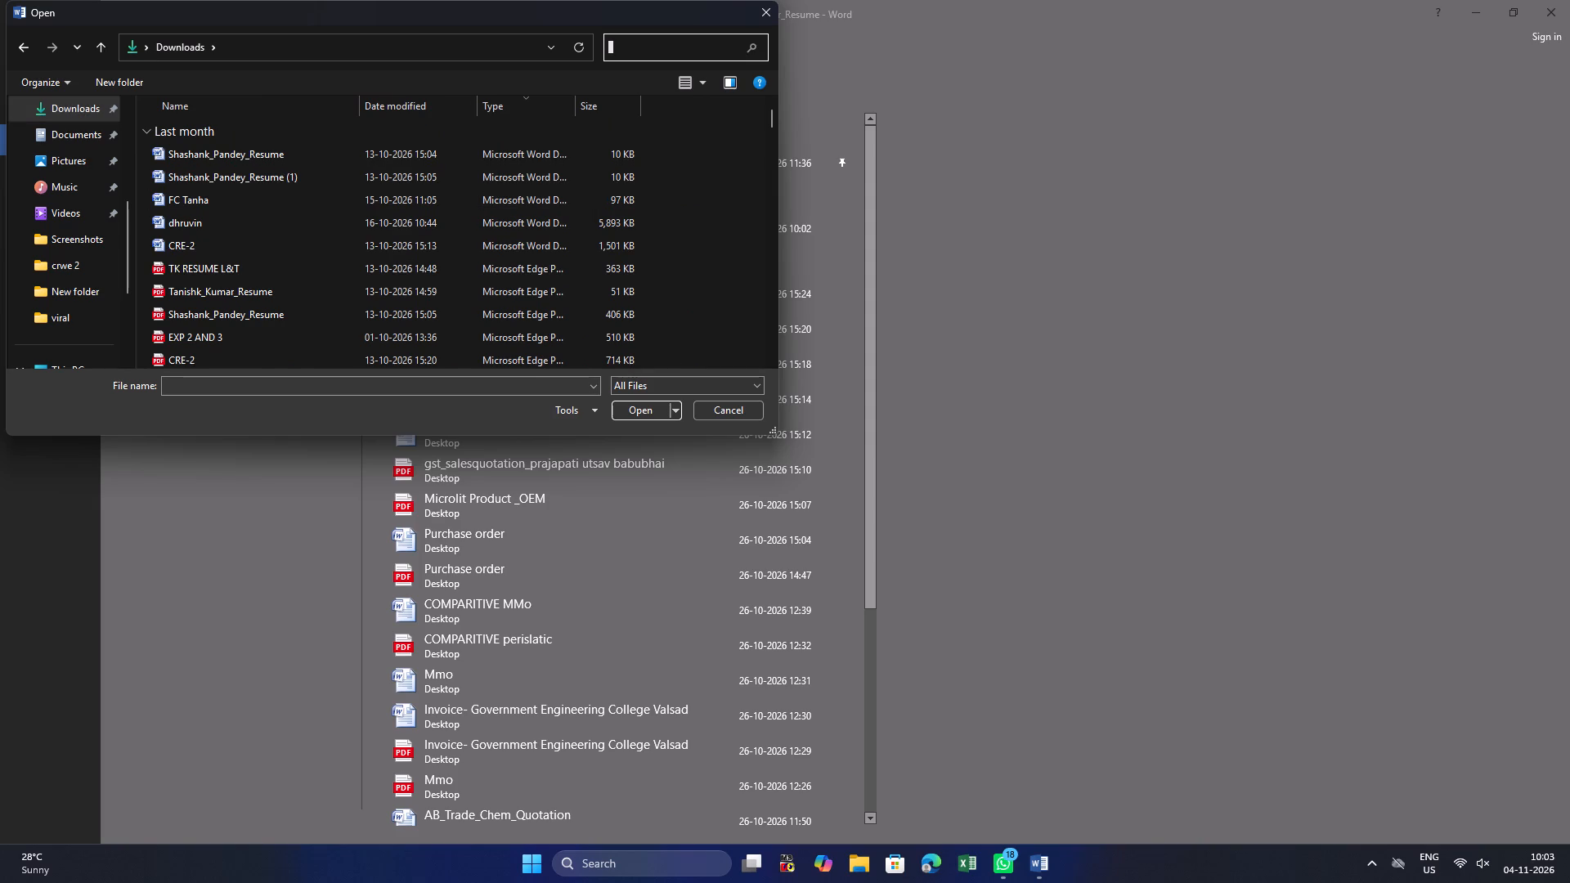
key(shift+b)
key(i)
text(ll)
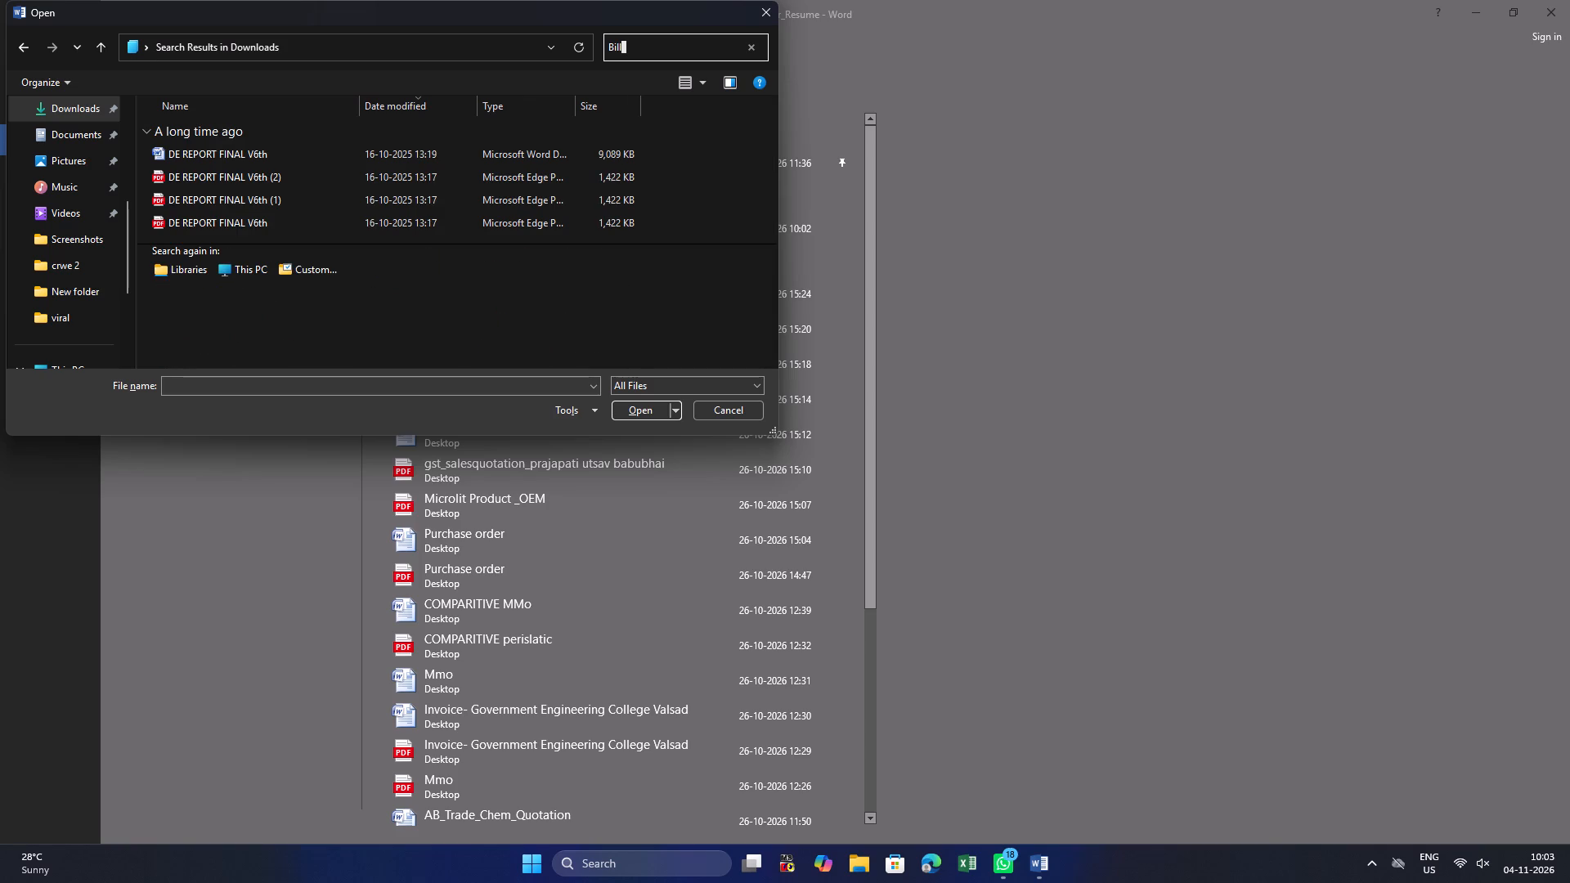
scroll(539, 312, up, 3)
scroll(74, 207, up, 5)
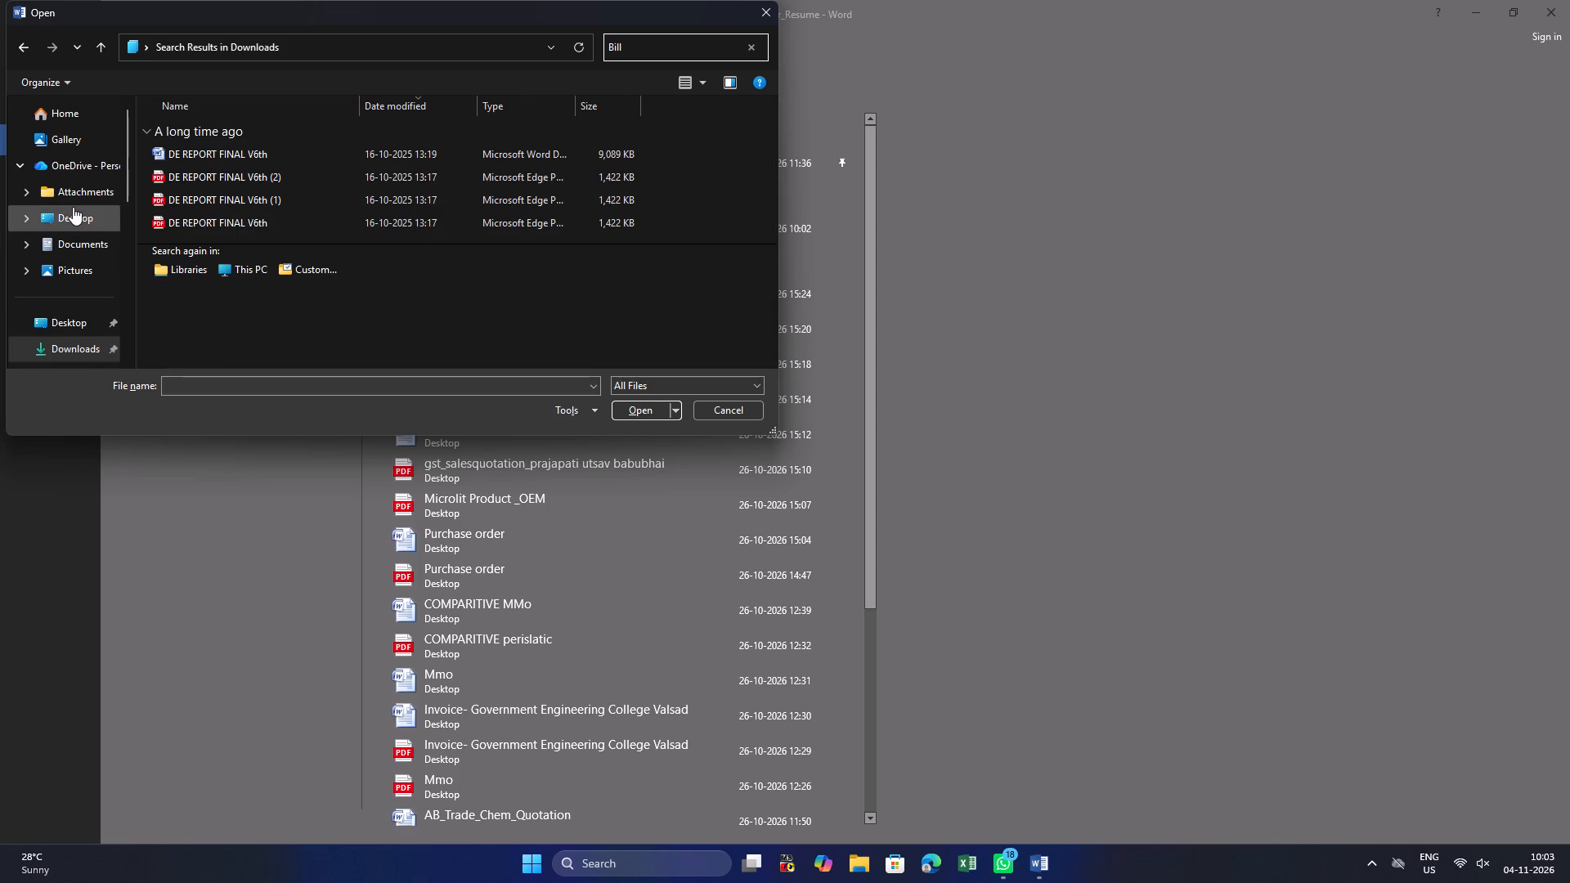
Search the personal OneDrive for "B" and open the Bill PDF as a converted document with editing enabled.
click(76, 168)
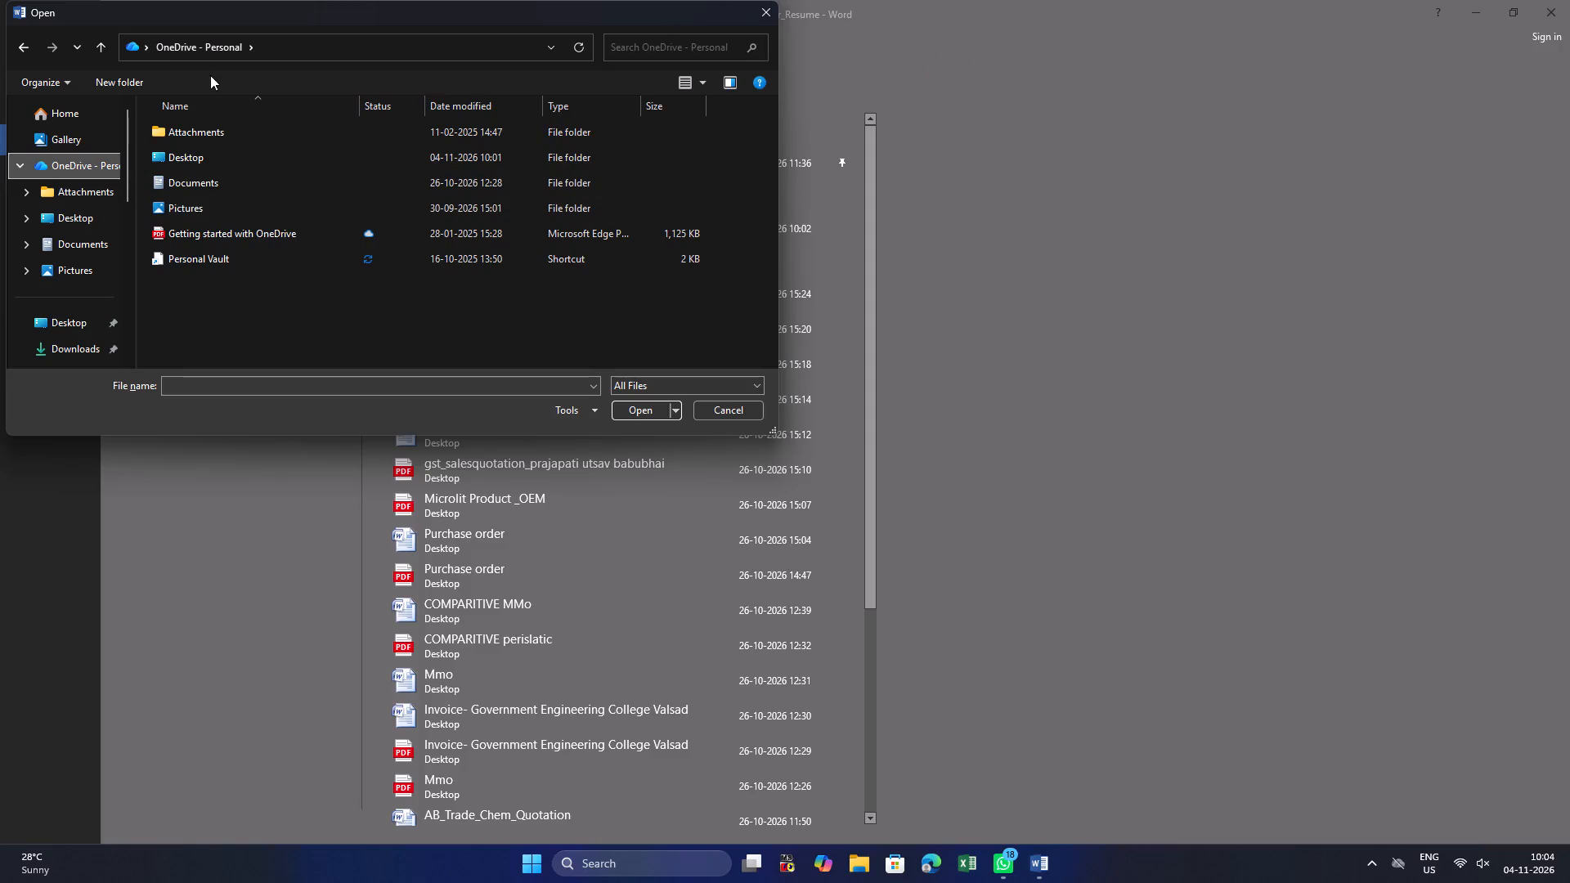
click(638, 46)
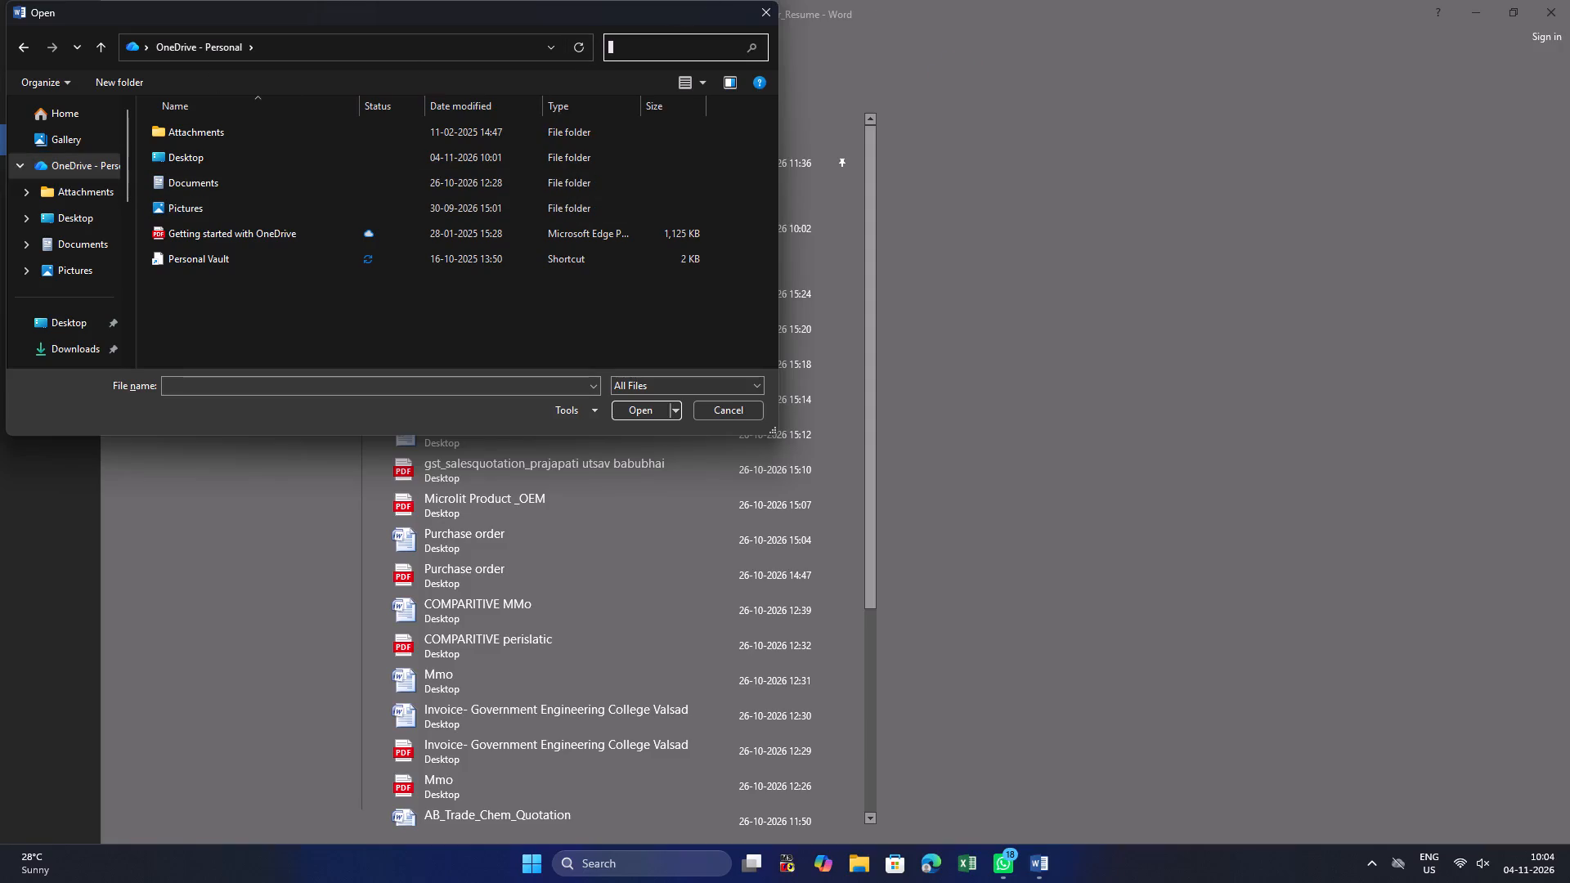
key(shift+b)
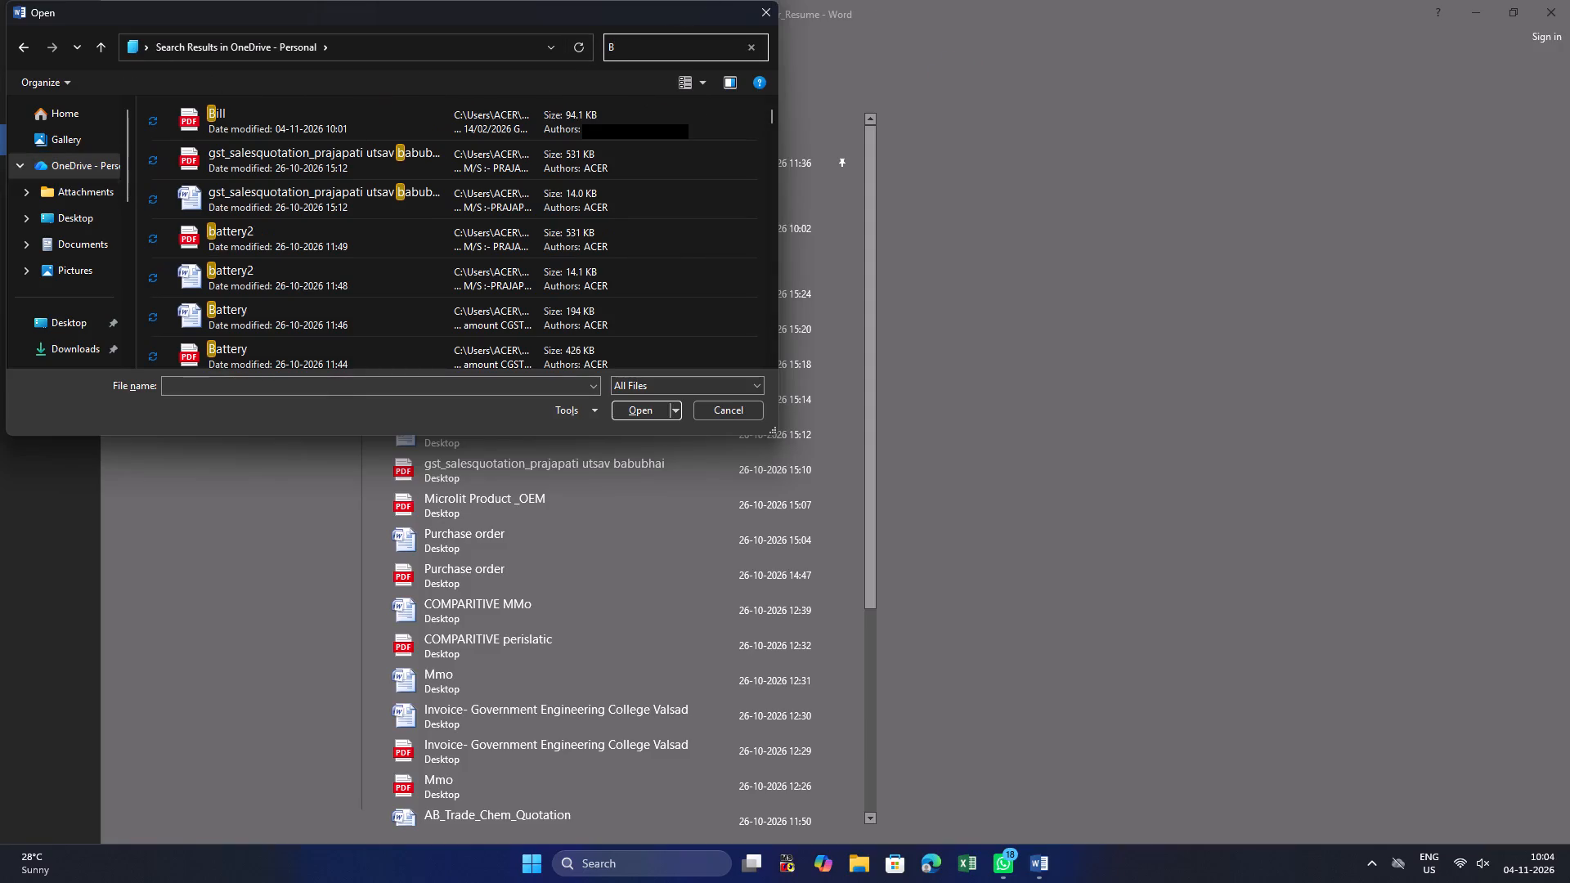
click(550, 110)
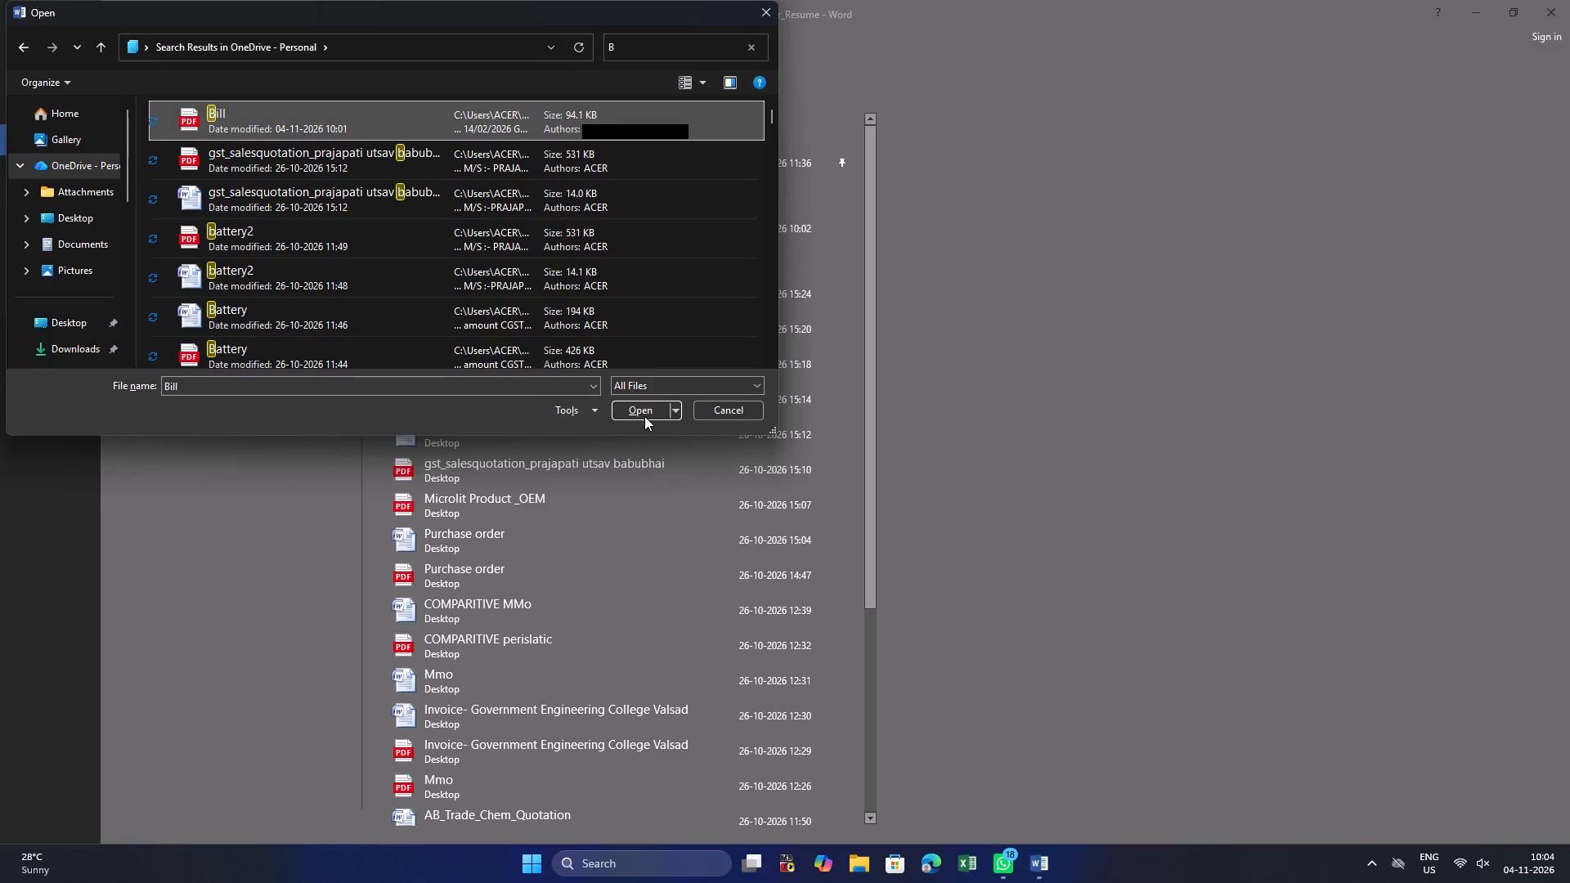
click(645, 409)
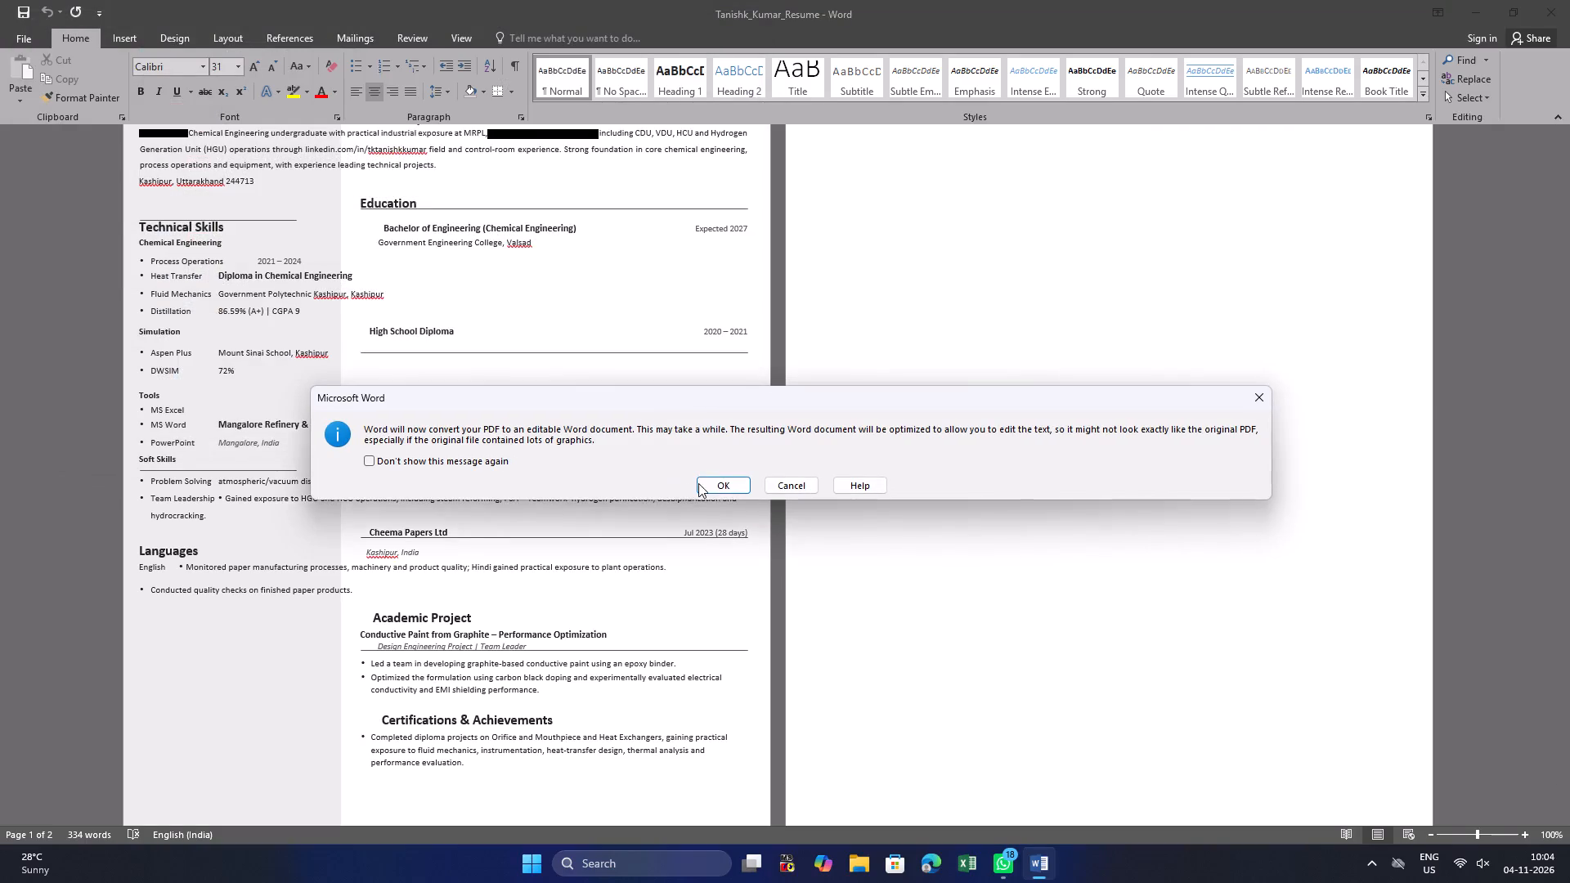
click(711, 483)
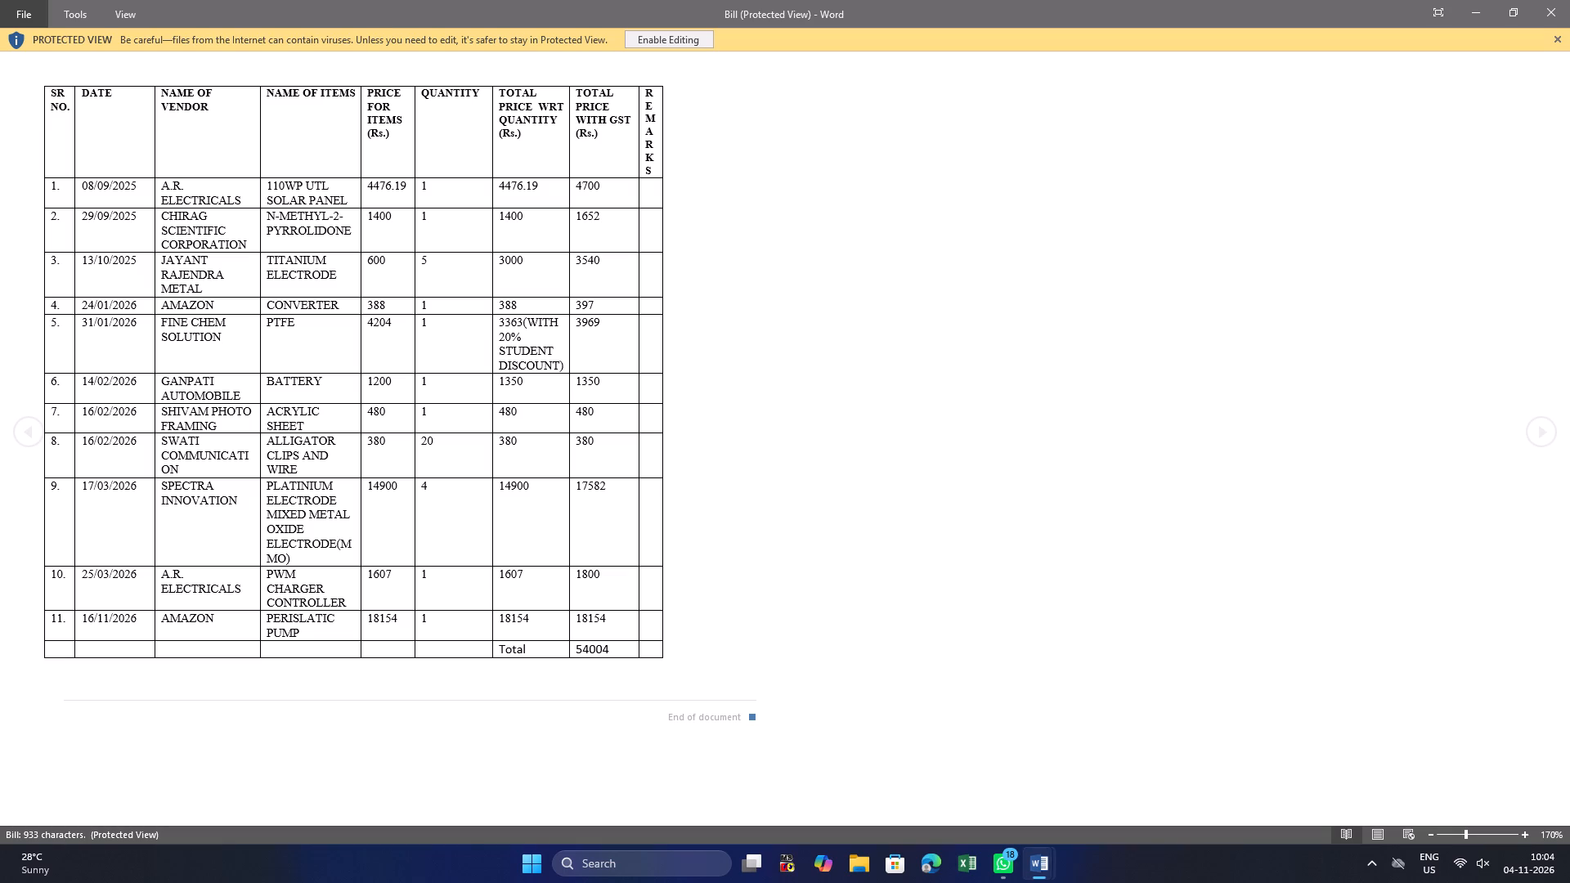
click(649, 42)
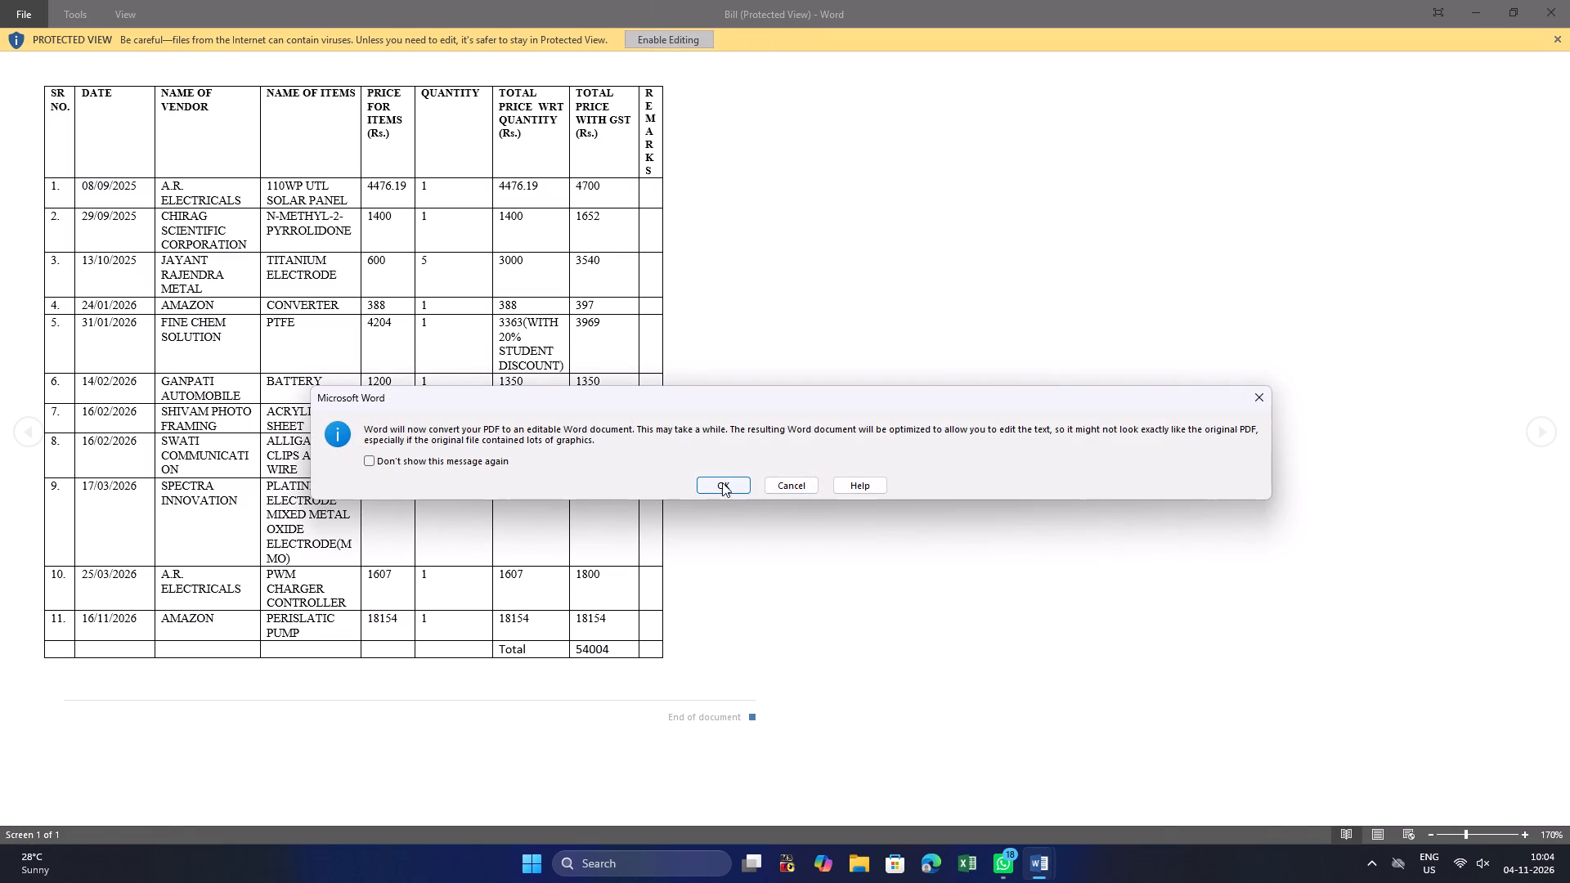
click(720, 482)
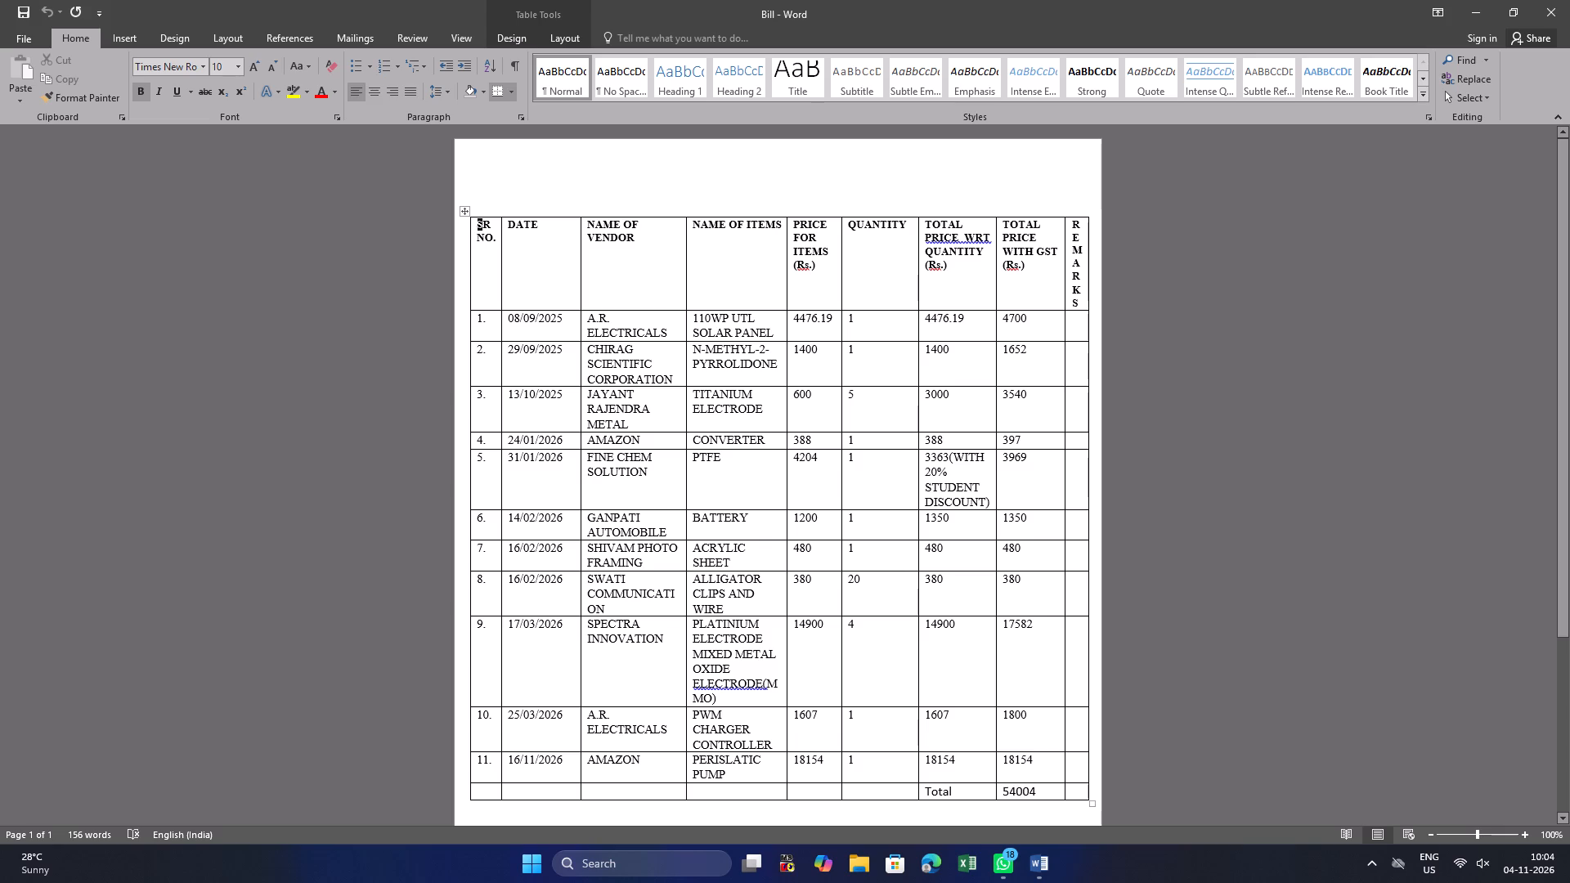
click(726, 594)
Clear the item name in row 8 of the table, for the vendor SWATI COMMUNICATION.
key(Left)
key(BackSpace)
key(BackSpace)
key(BackSpace)
key(BackSpace)
key(BackSpace)
key(BackSpace)
key(BackSpace)
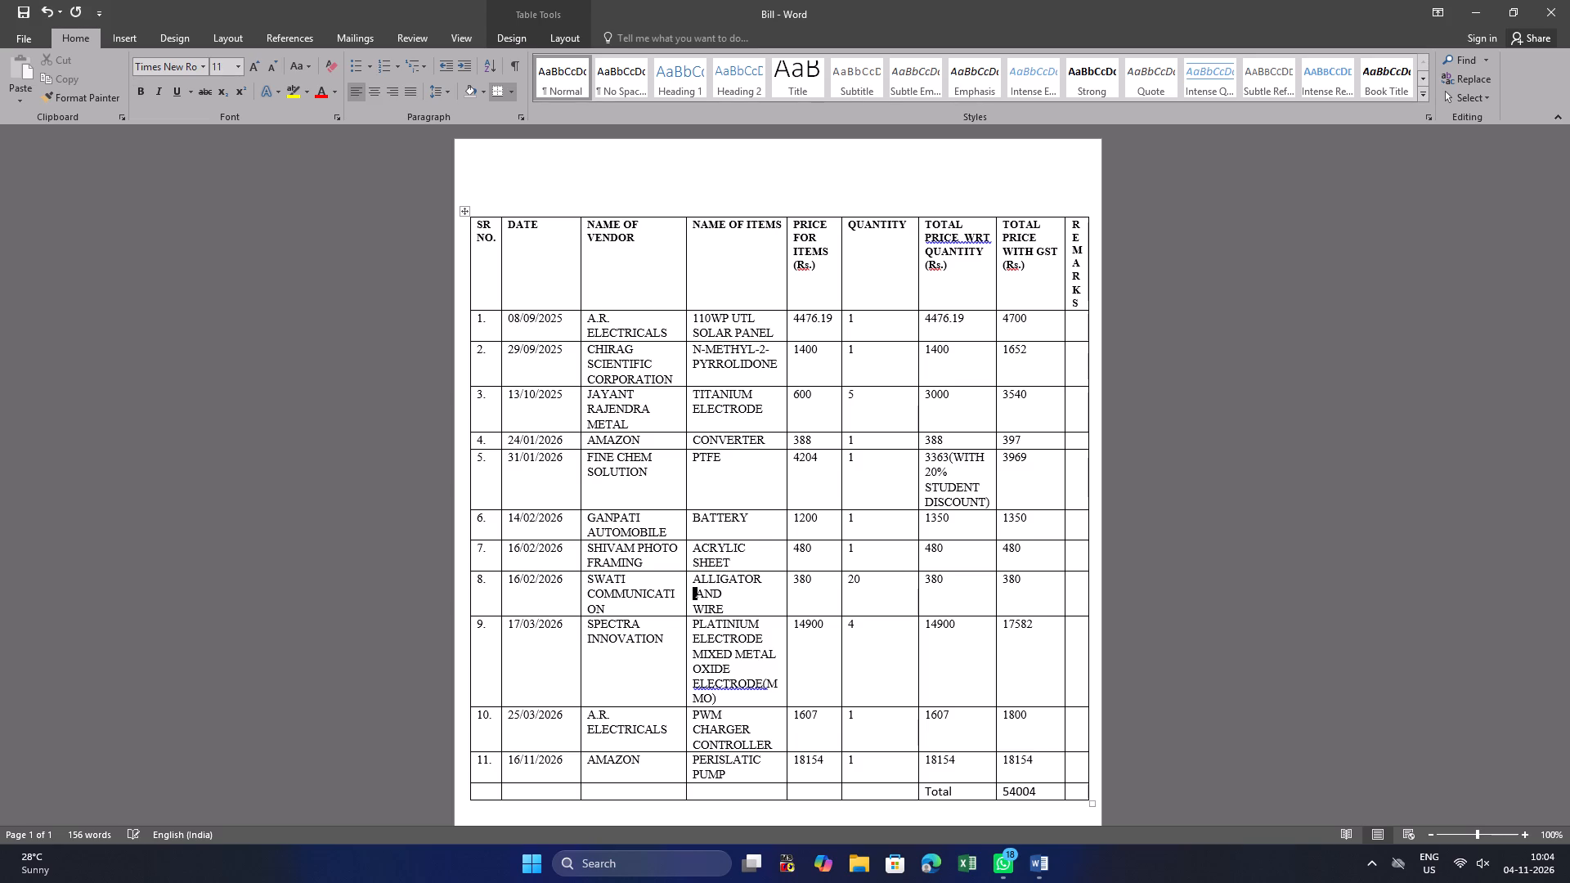
key(BackSpace)
key(BackSpace)
key(BackSpace)
key(BackSpace)
key(BackSpace)
key(BackSpace)
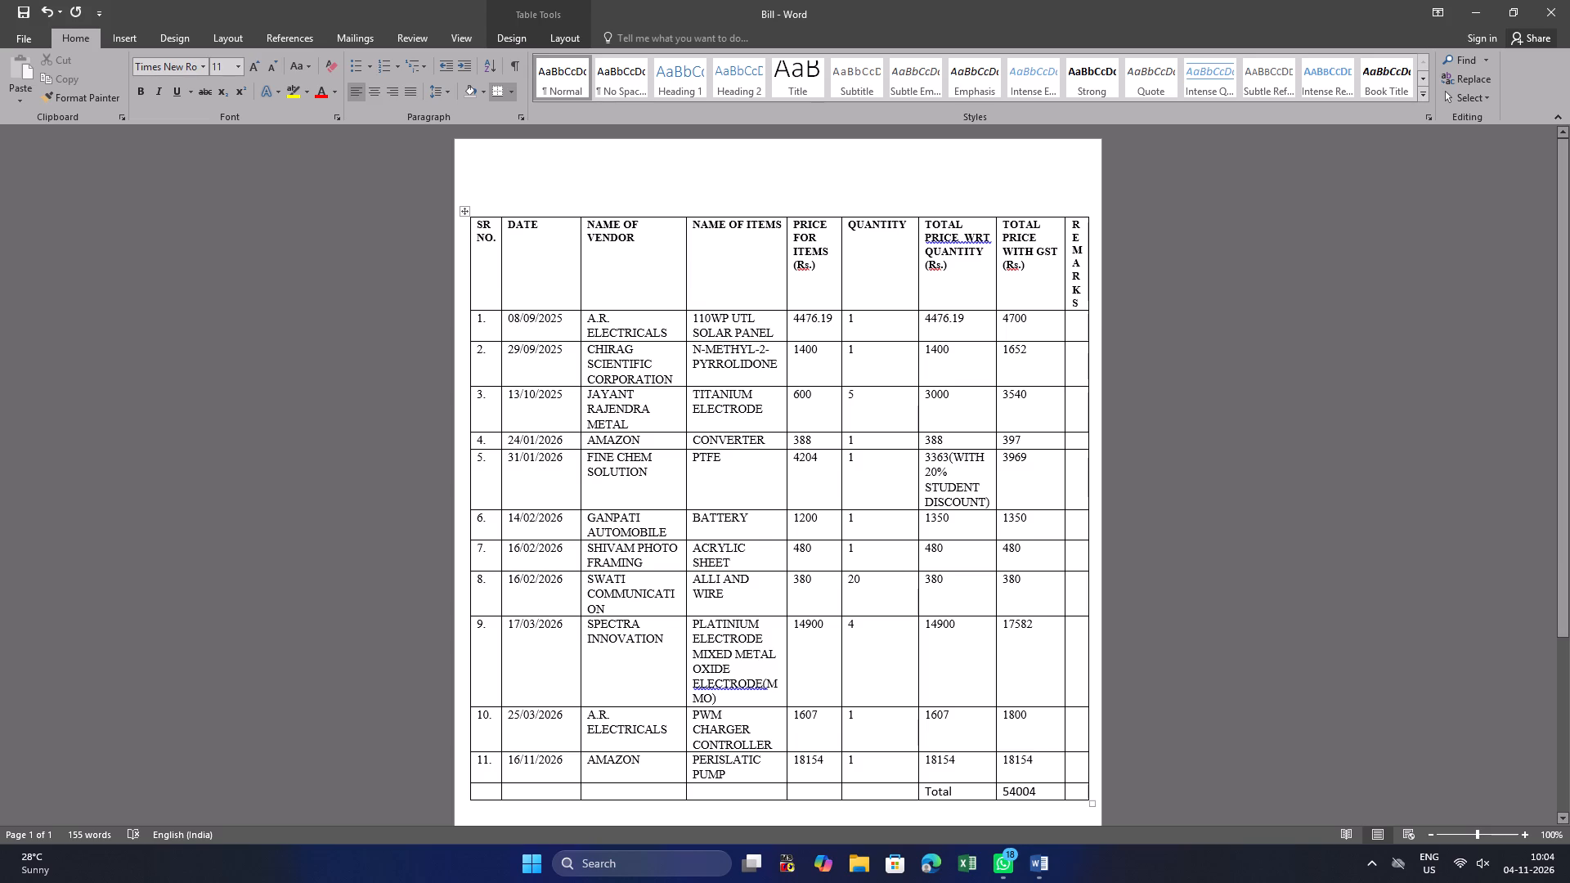
click(729, 591)
key(BackSpace)
key(BackSpace)
key(BackSpace)
key(BackSpace)
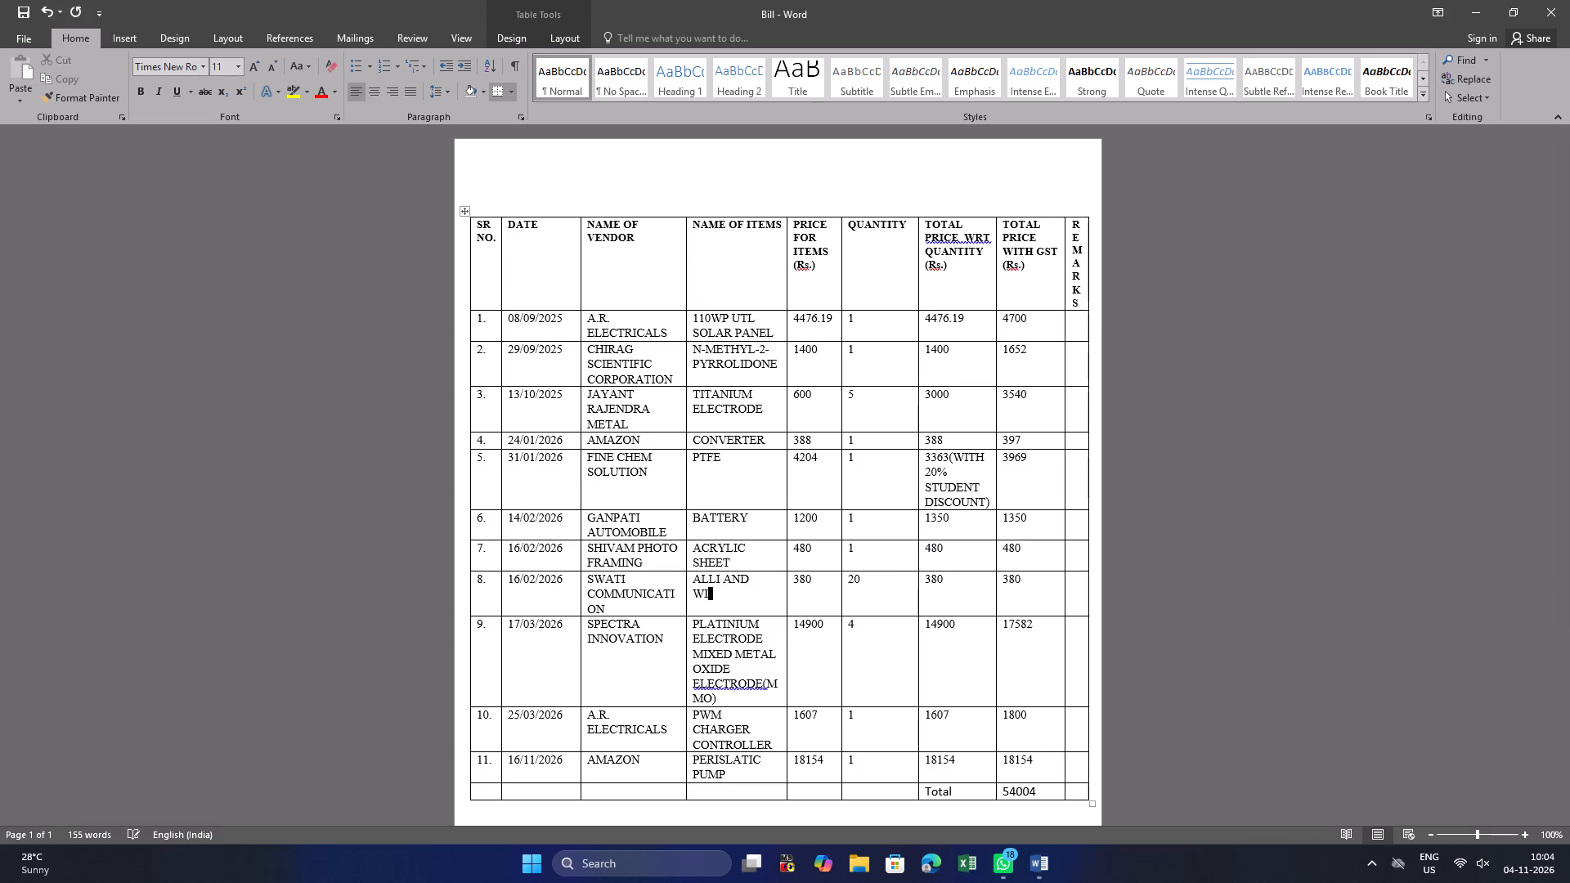
key(BackSpace)
key(BackSpace)
key(BackSpace)
key(BackSpace)
key(BackSpace)
key(BackSpace)
key(BackSpace)
key(BackSpace)
key(BackSpace)
key(BackSpace)
key(BackSpace)
key(BackSpace)
key(BackSpace)
Enter "Small water Pump pipe" as the item name in the emptied cell of row 8.
key(shift+s)
text(mall)
key(space)
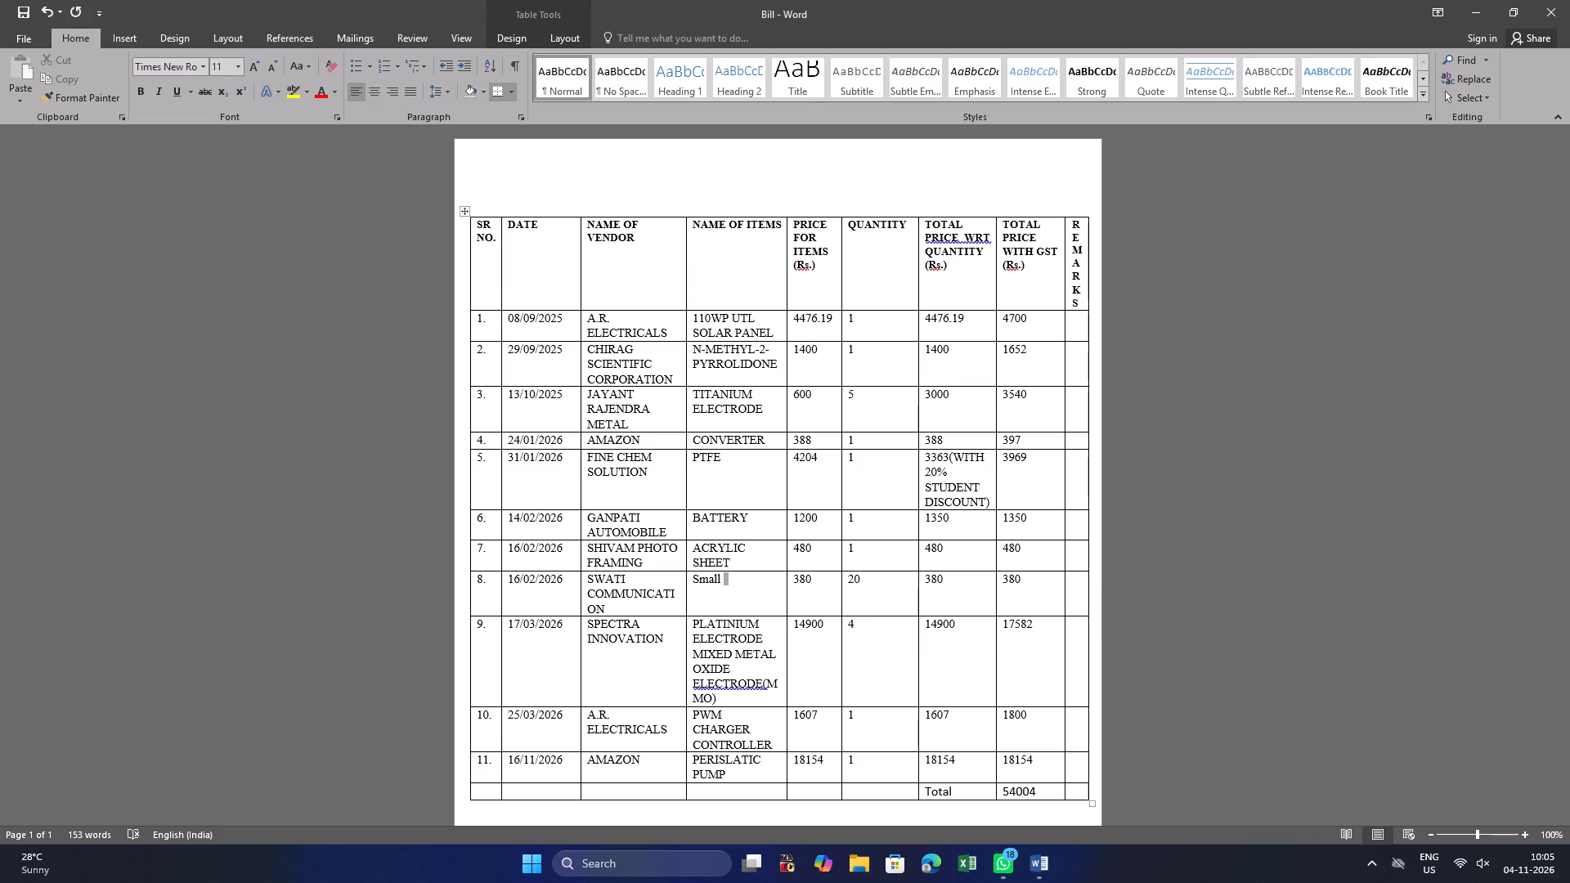
text(water)
key(space)
text(Pump)
key(space)
text(poi)
key(BackSpace)
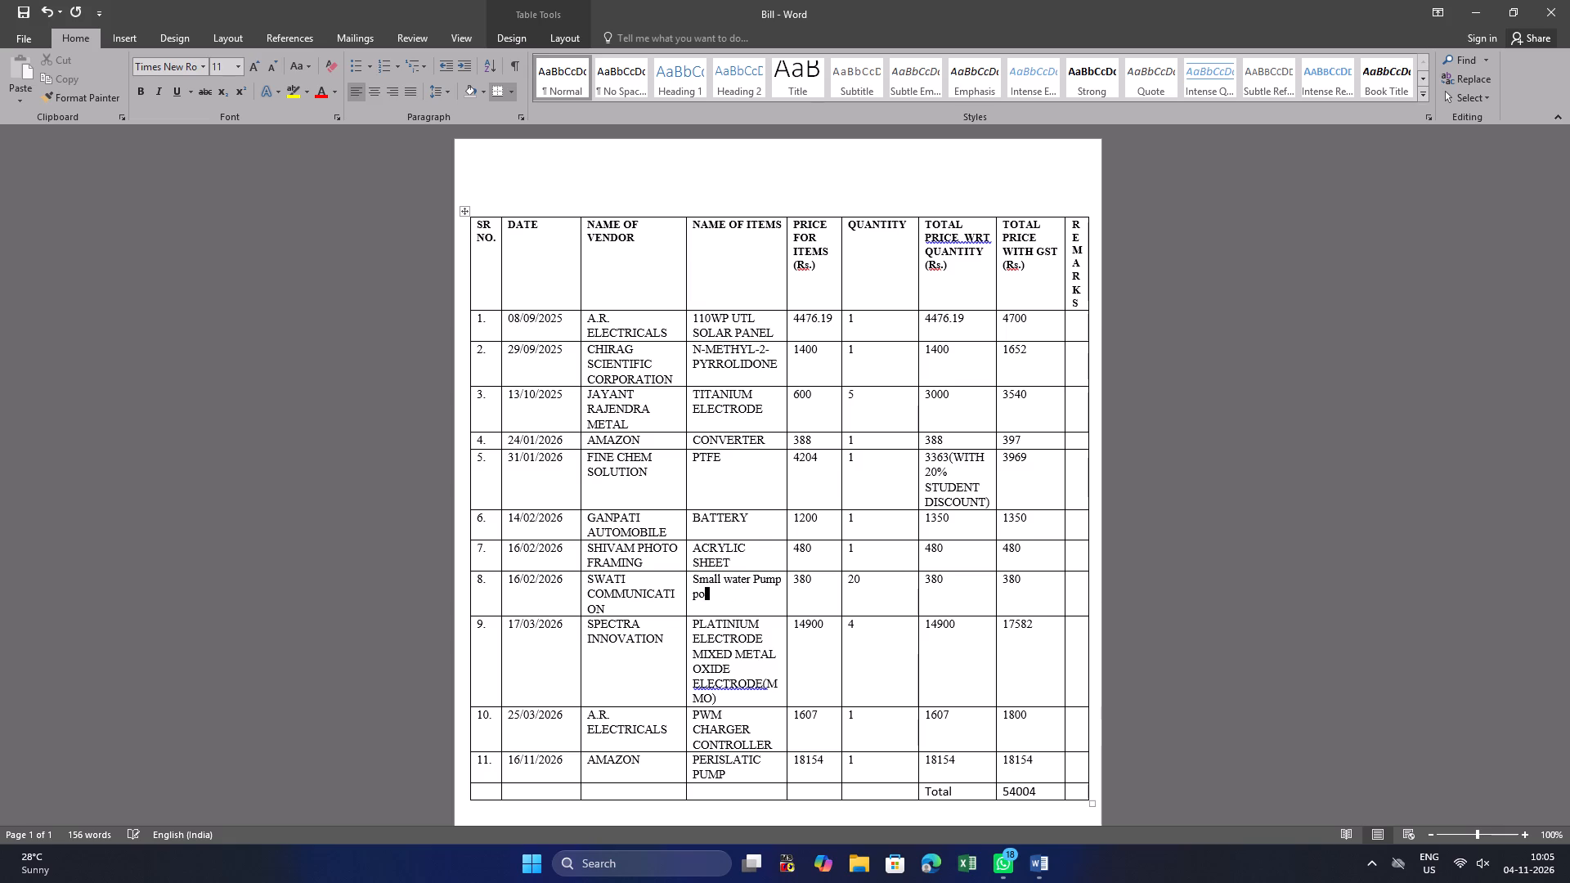
key(BackSpace)
text(ip)
key(e)
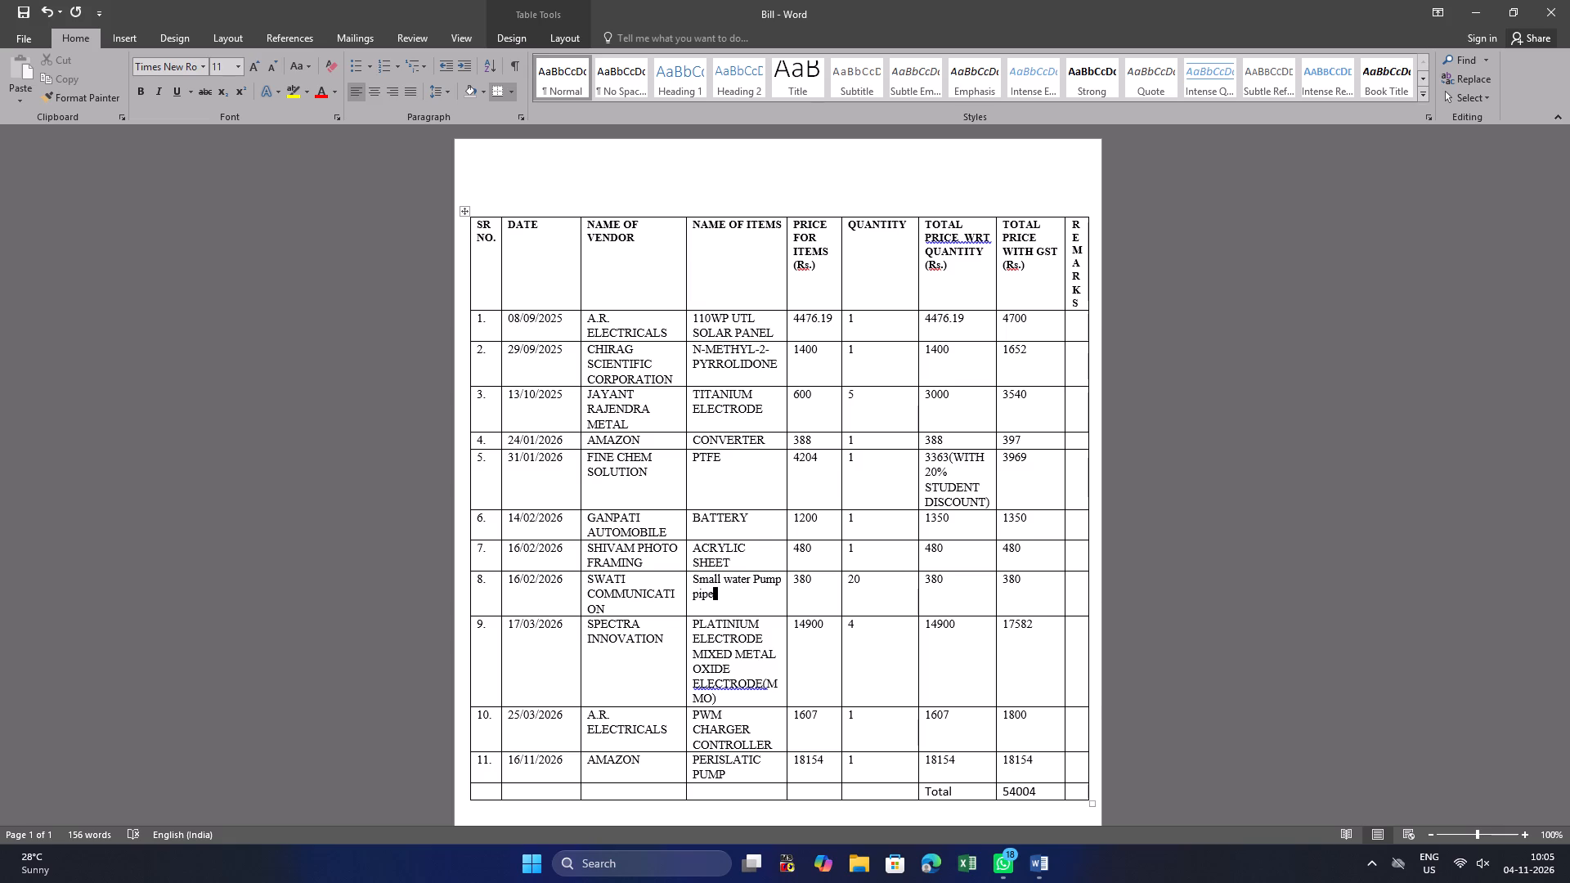
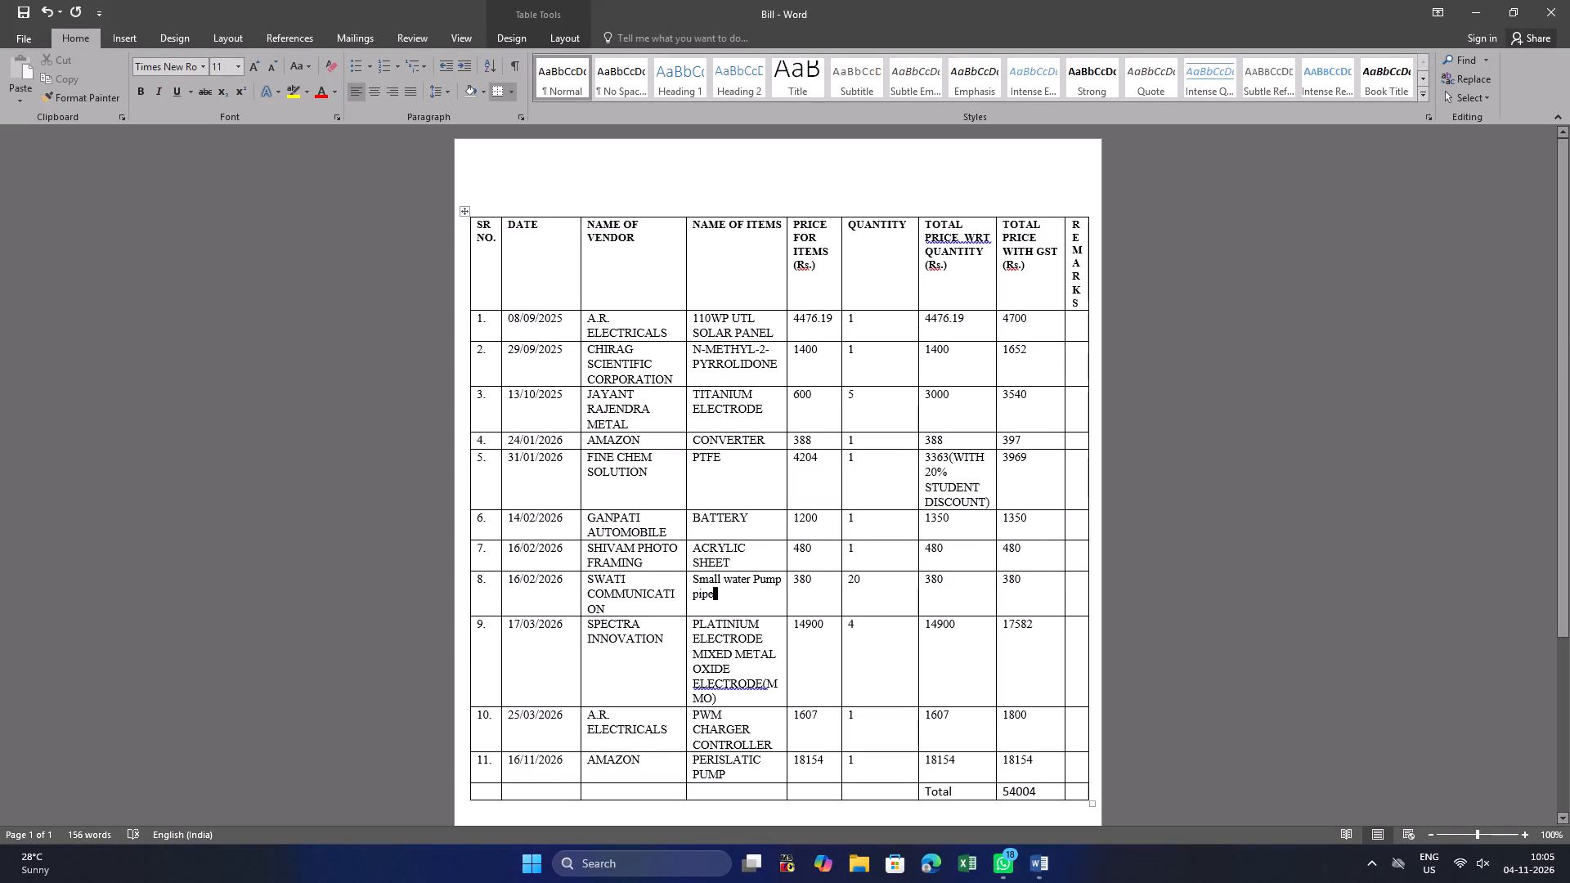
Convert the item name "Small water Pump pipe" in row 8 to UPPERCASE, keeping its font size at 11.
drag(694, 577, 719, 597)
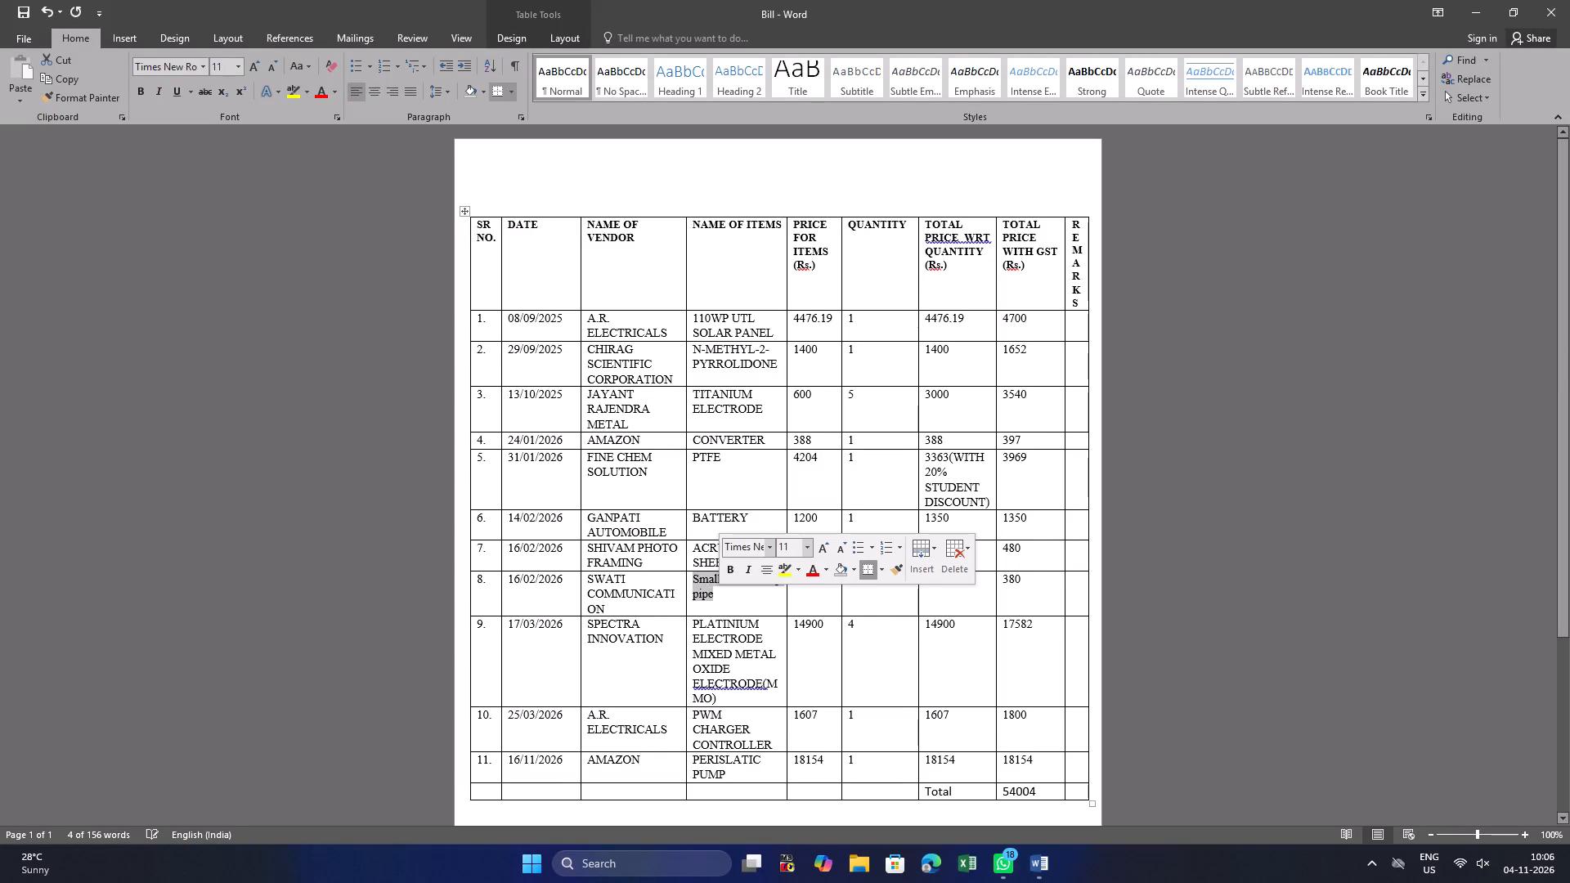
click(828, 549)
click(836, 545)
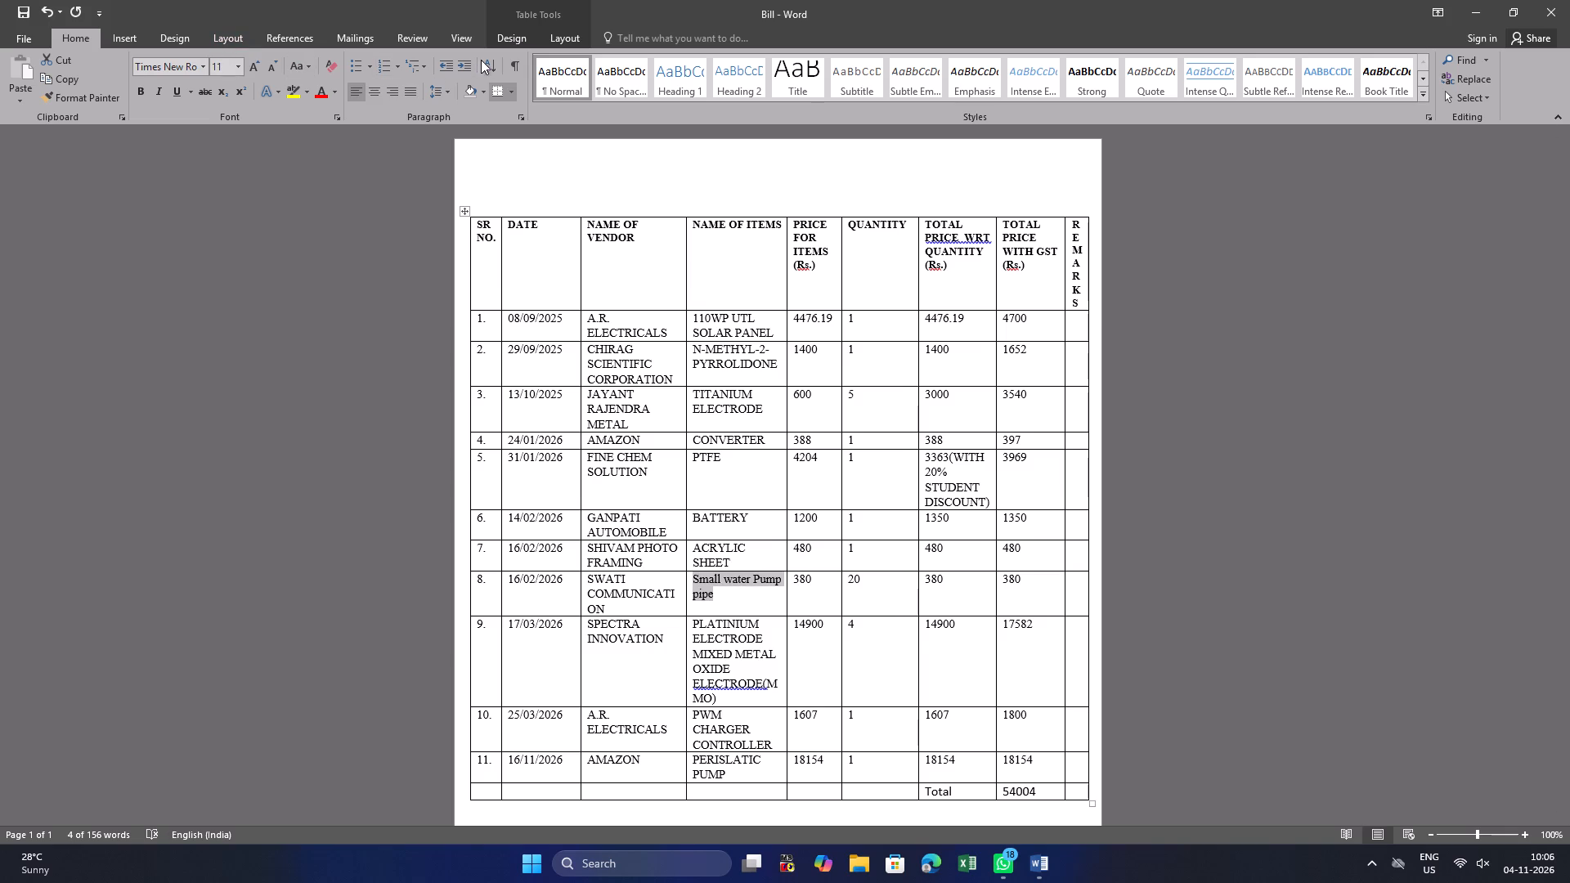
click(311, 69)
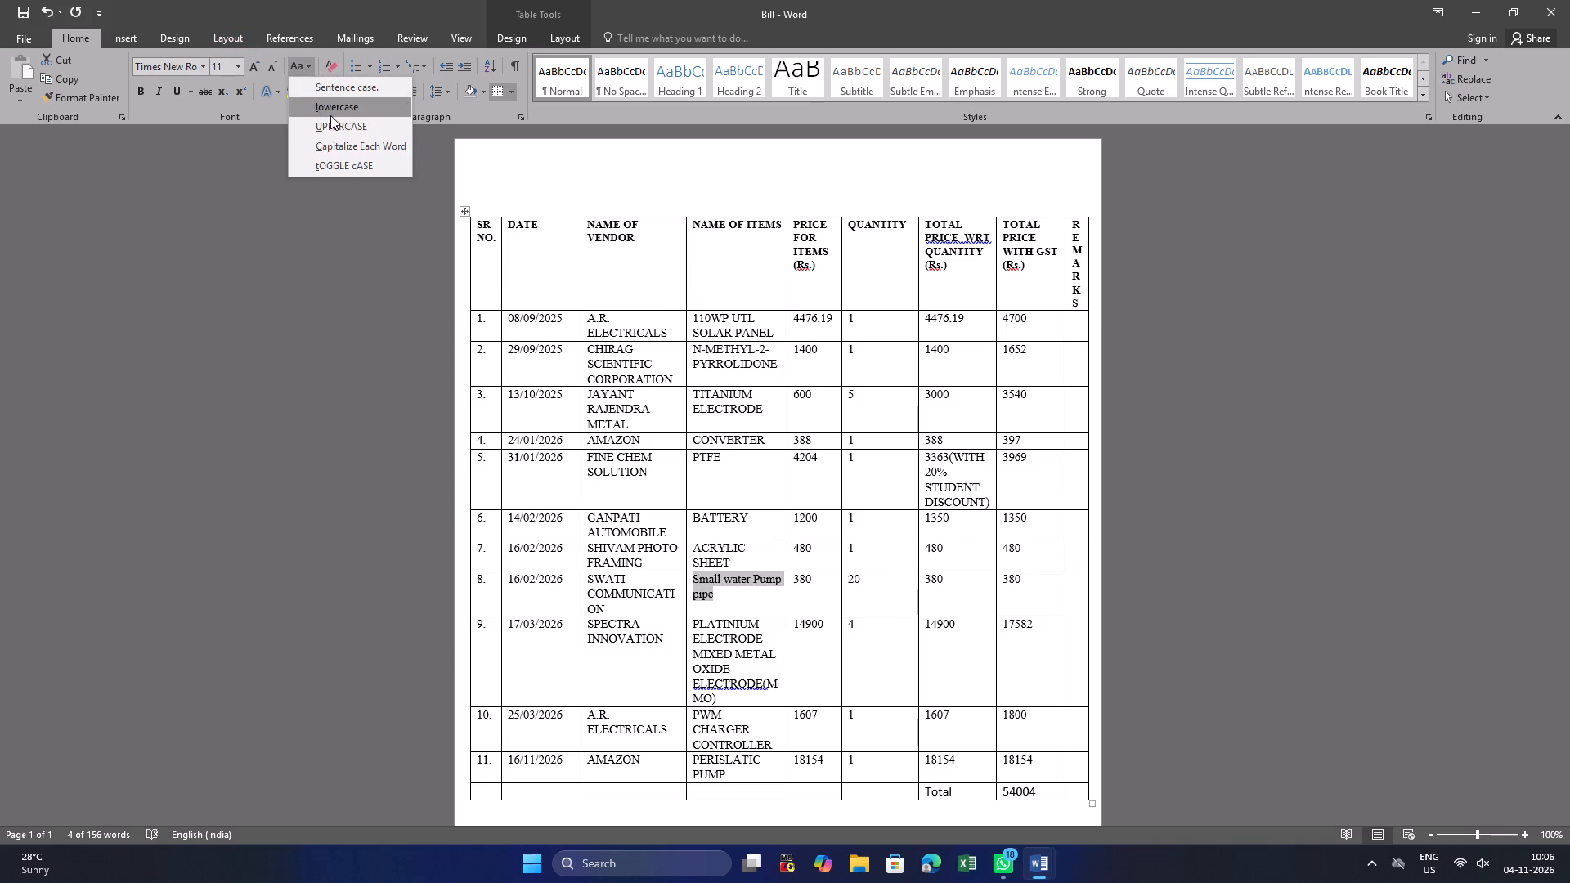
click(334, 124)
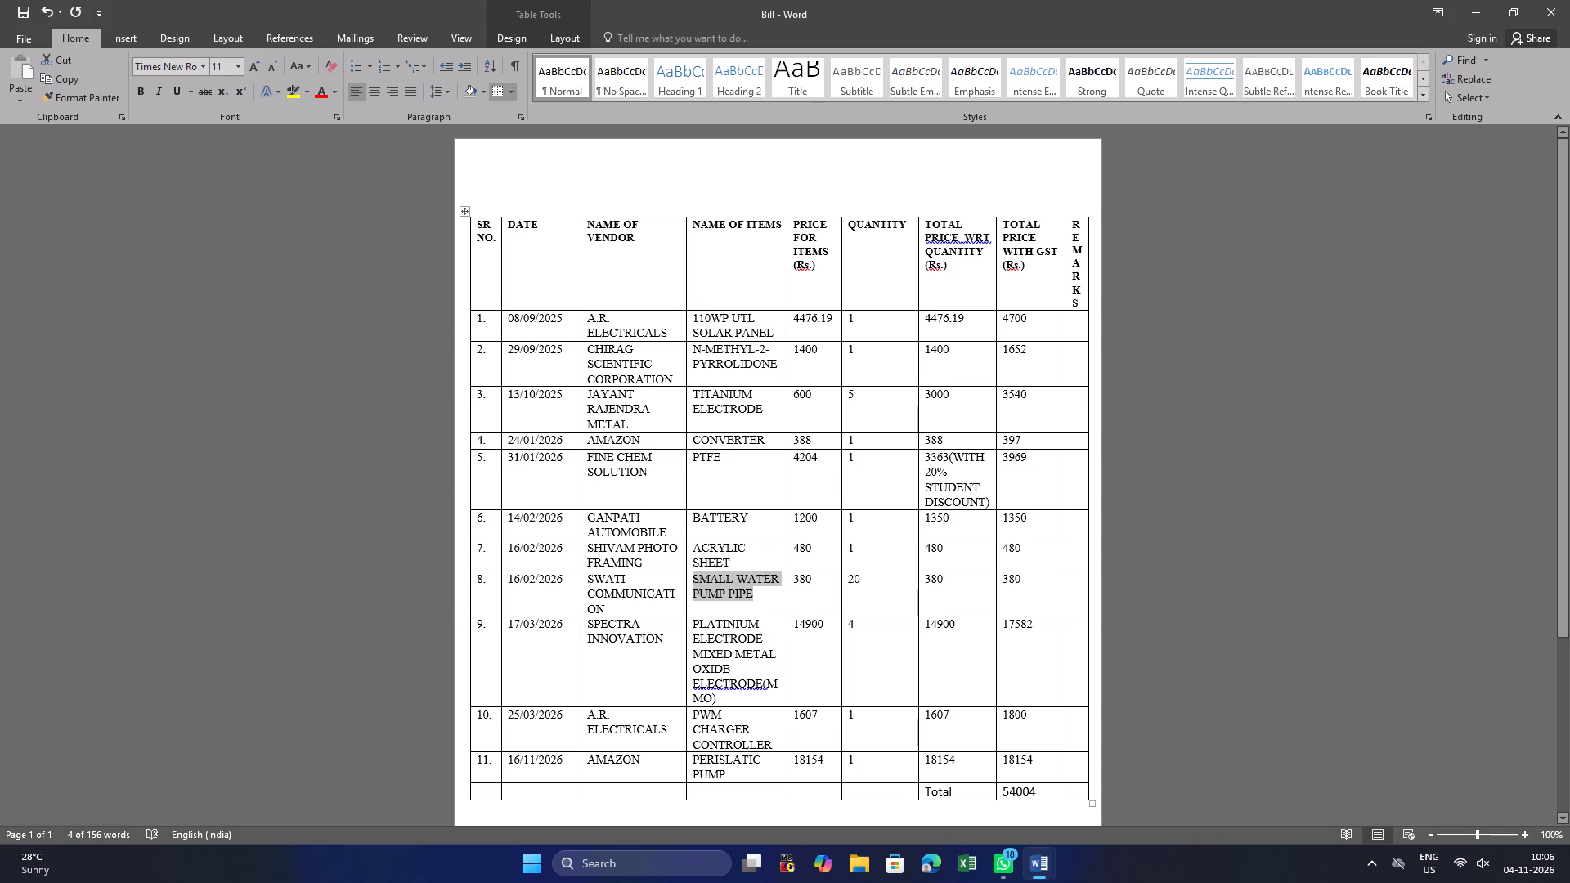
click(221, 249)
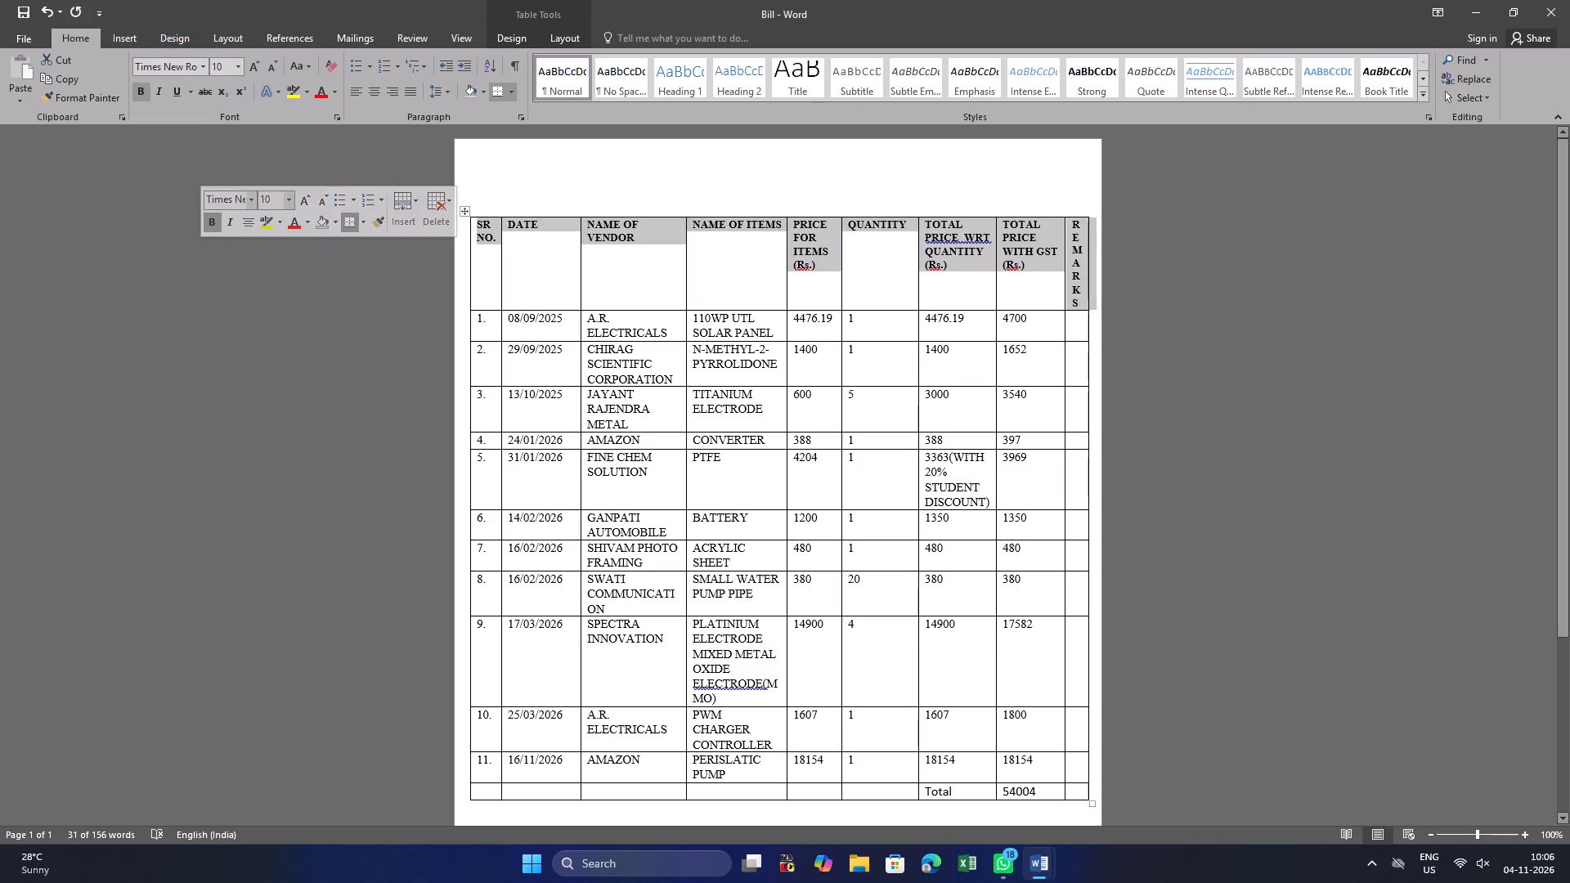
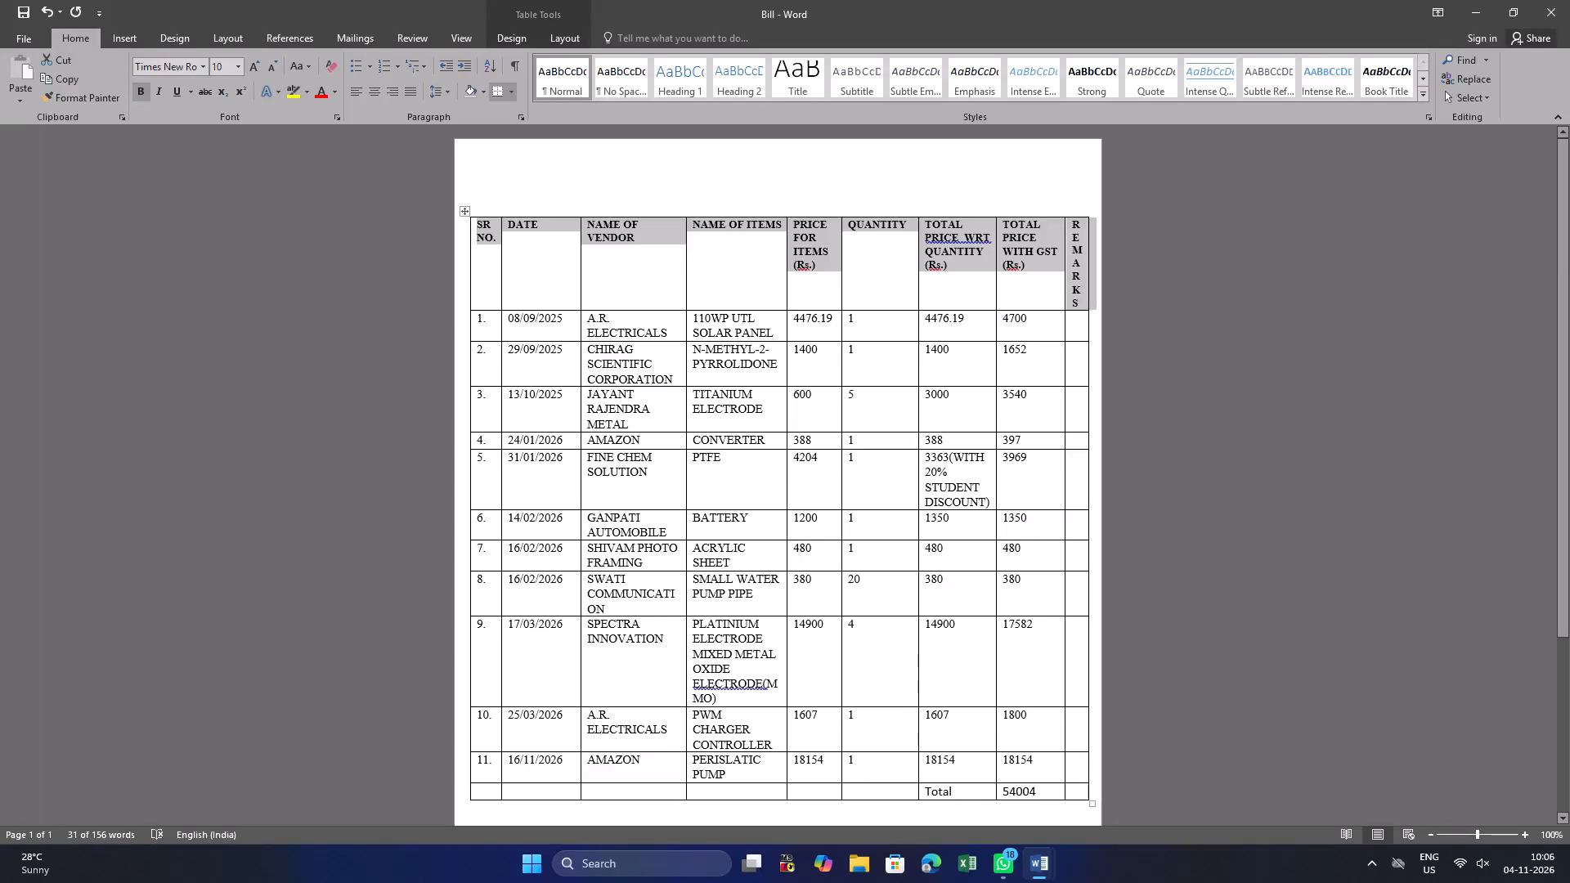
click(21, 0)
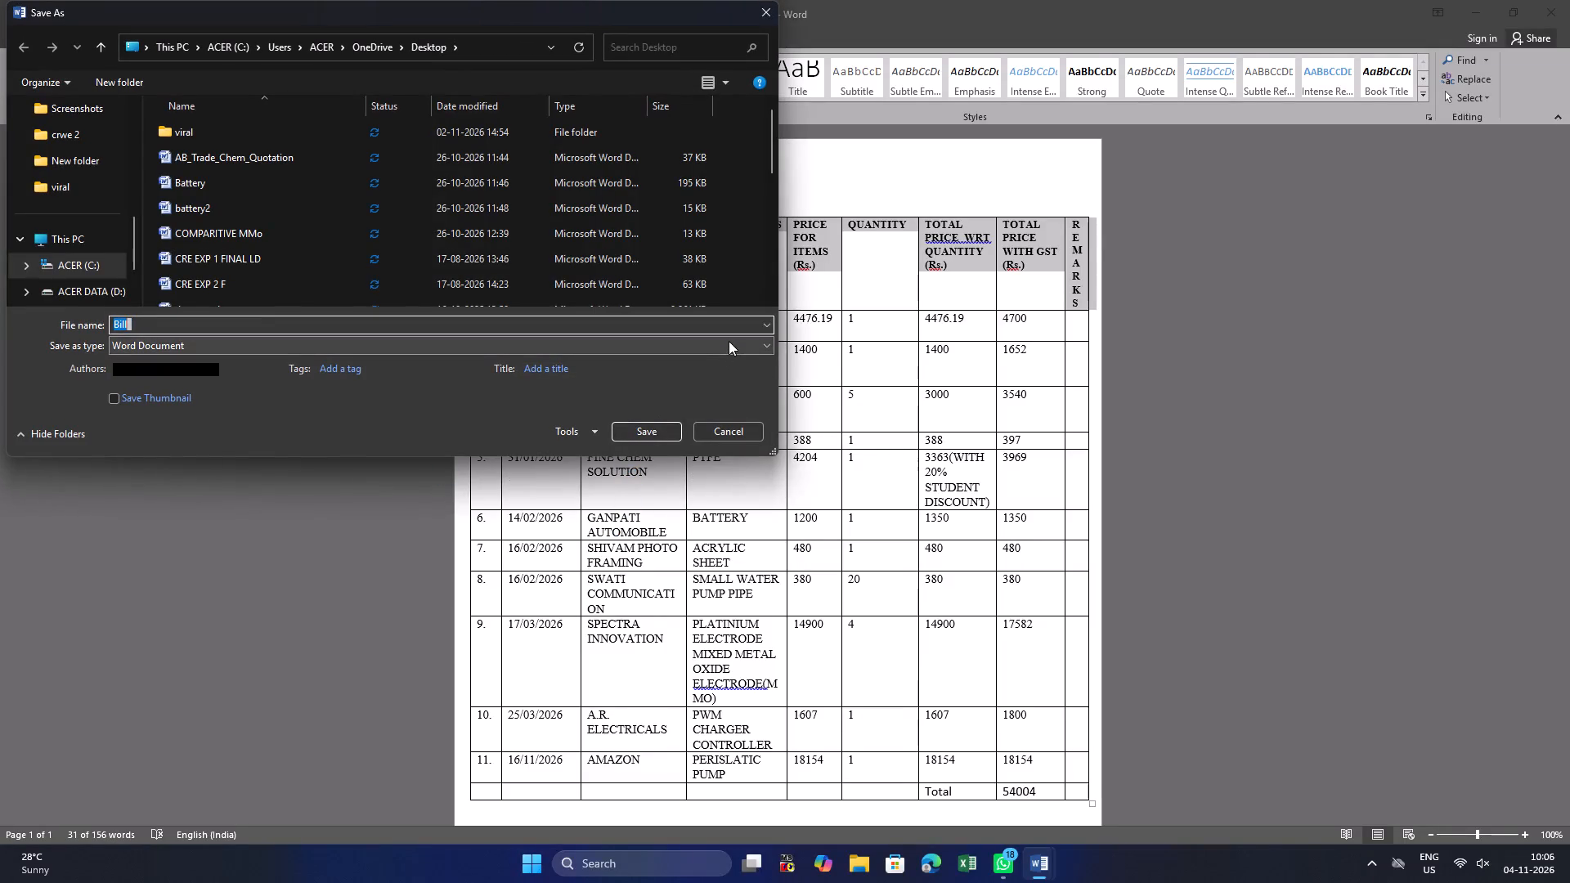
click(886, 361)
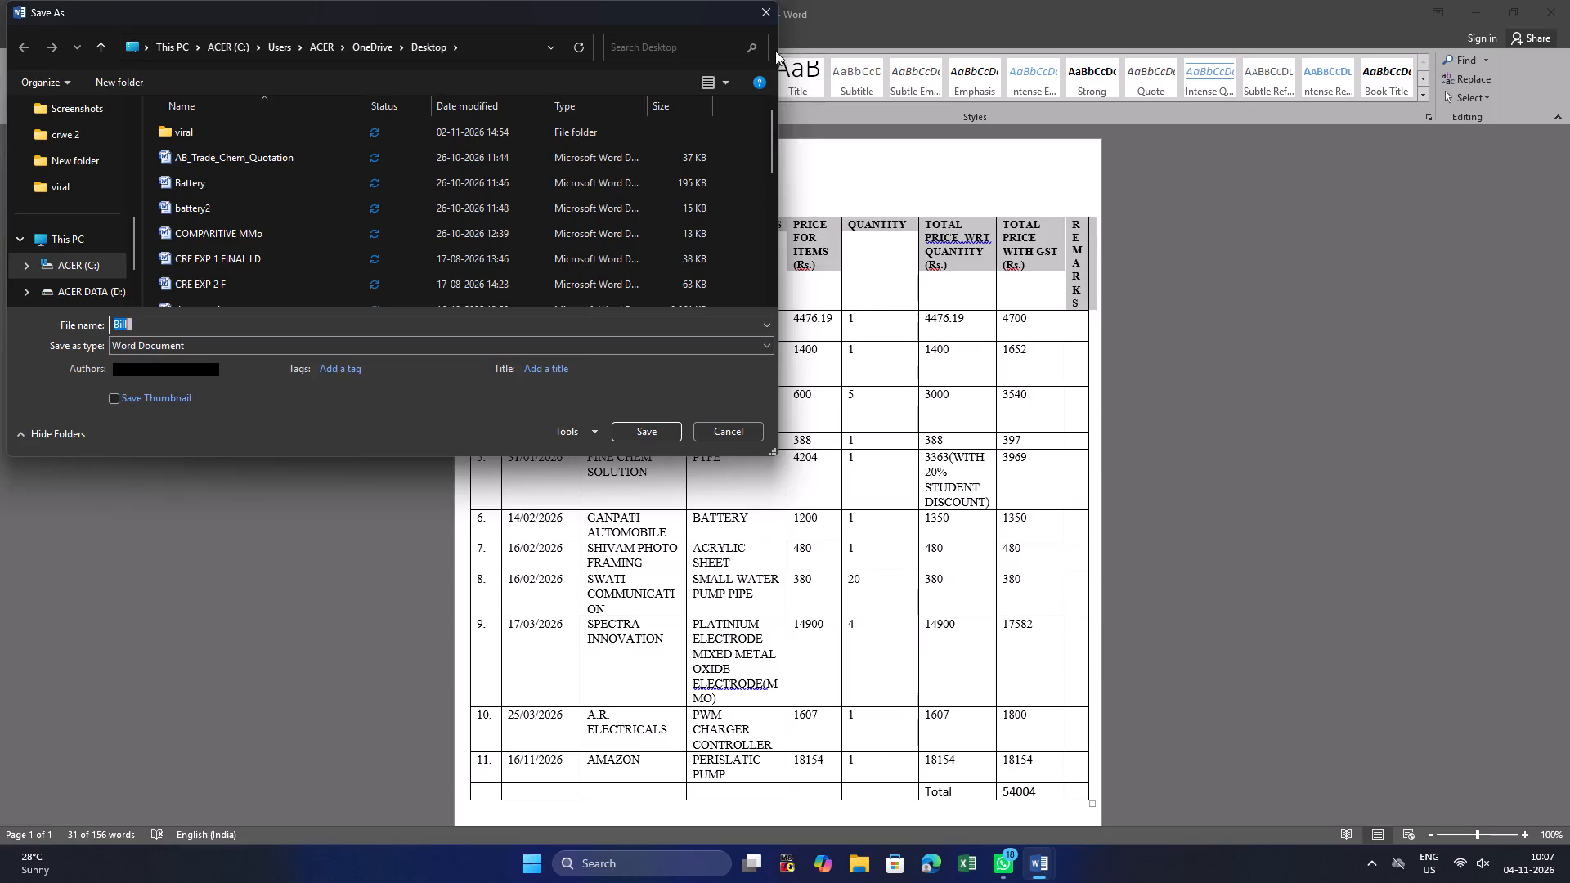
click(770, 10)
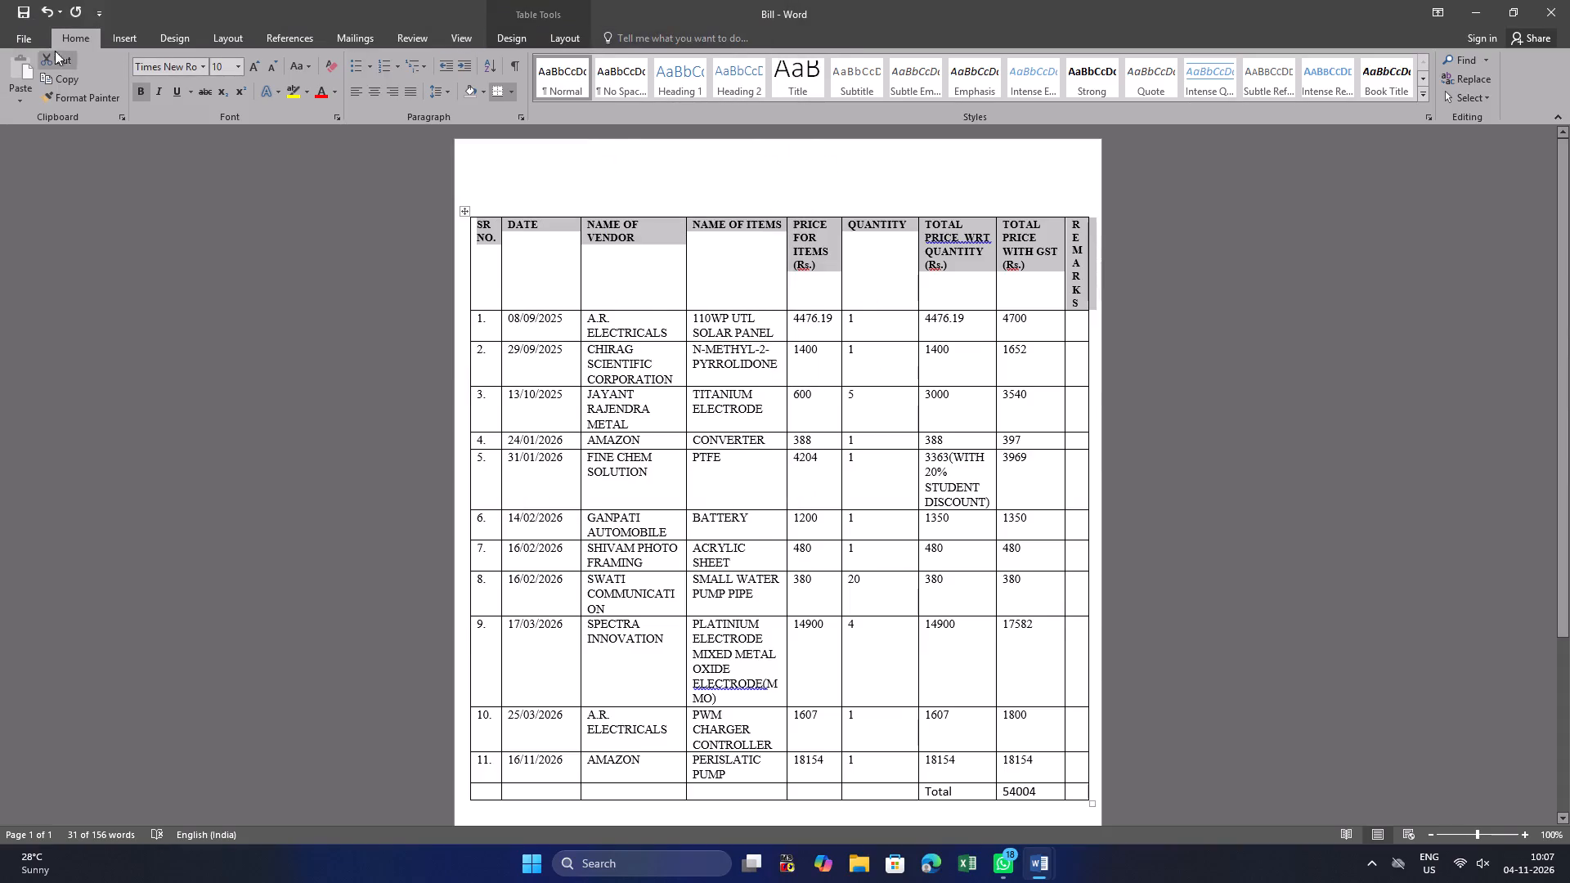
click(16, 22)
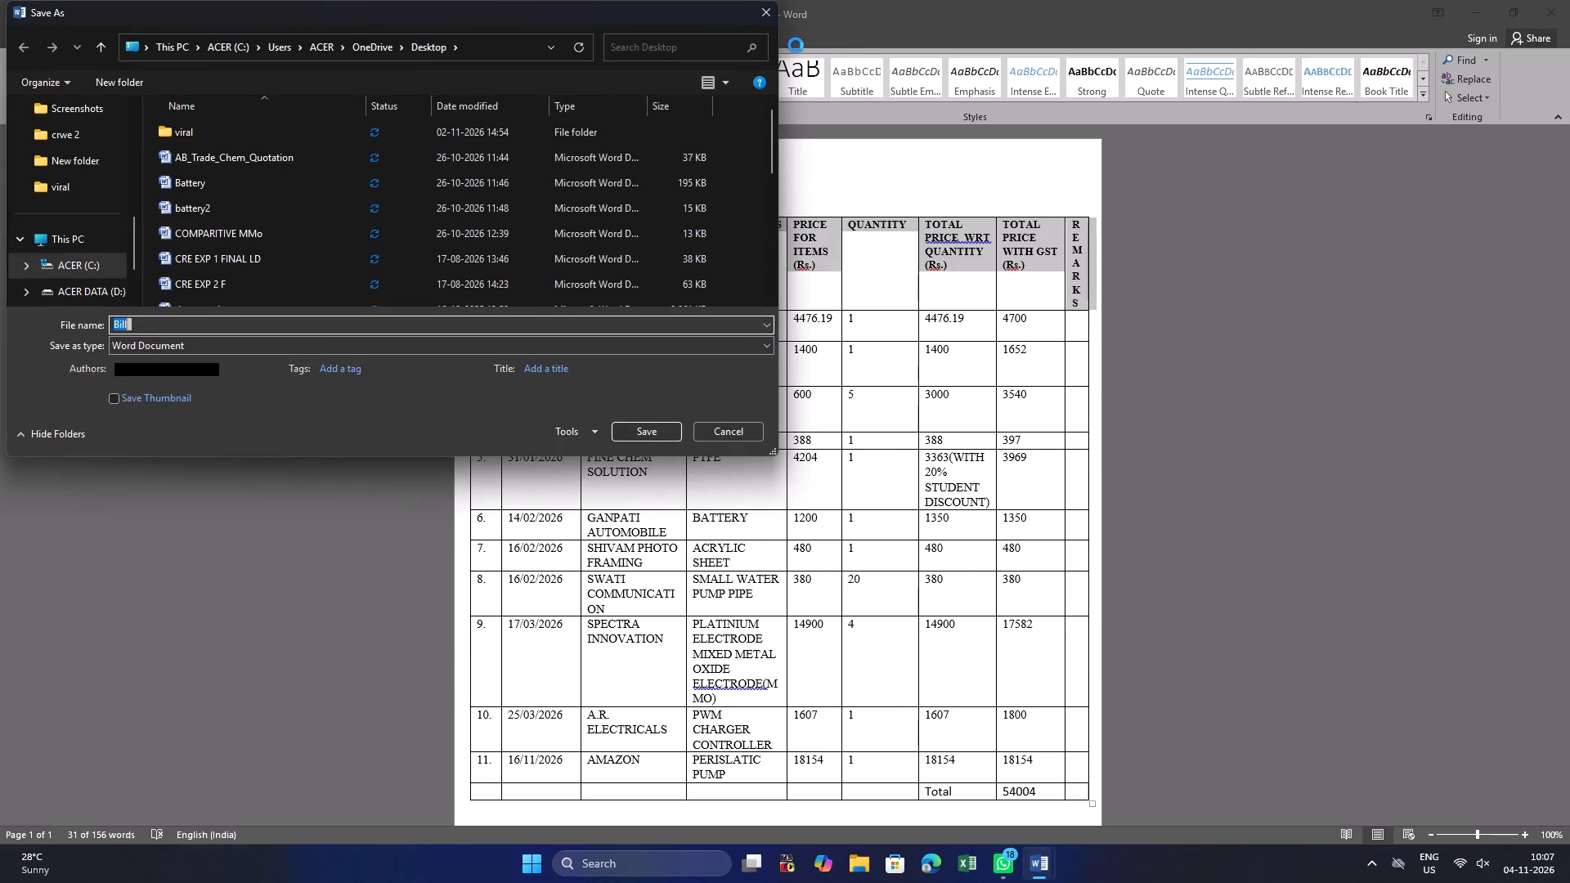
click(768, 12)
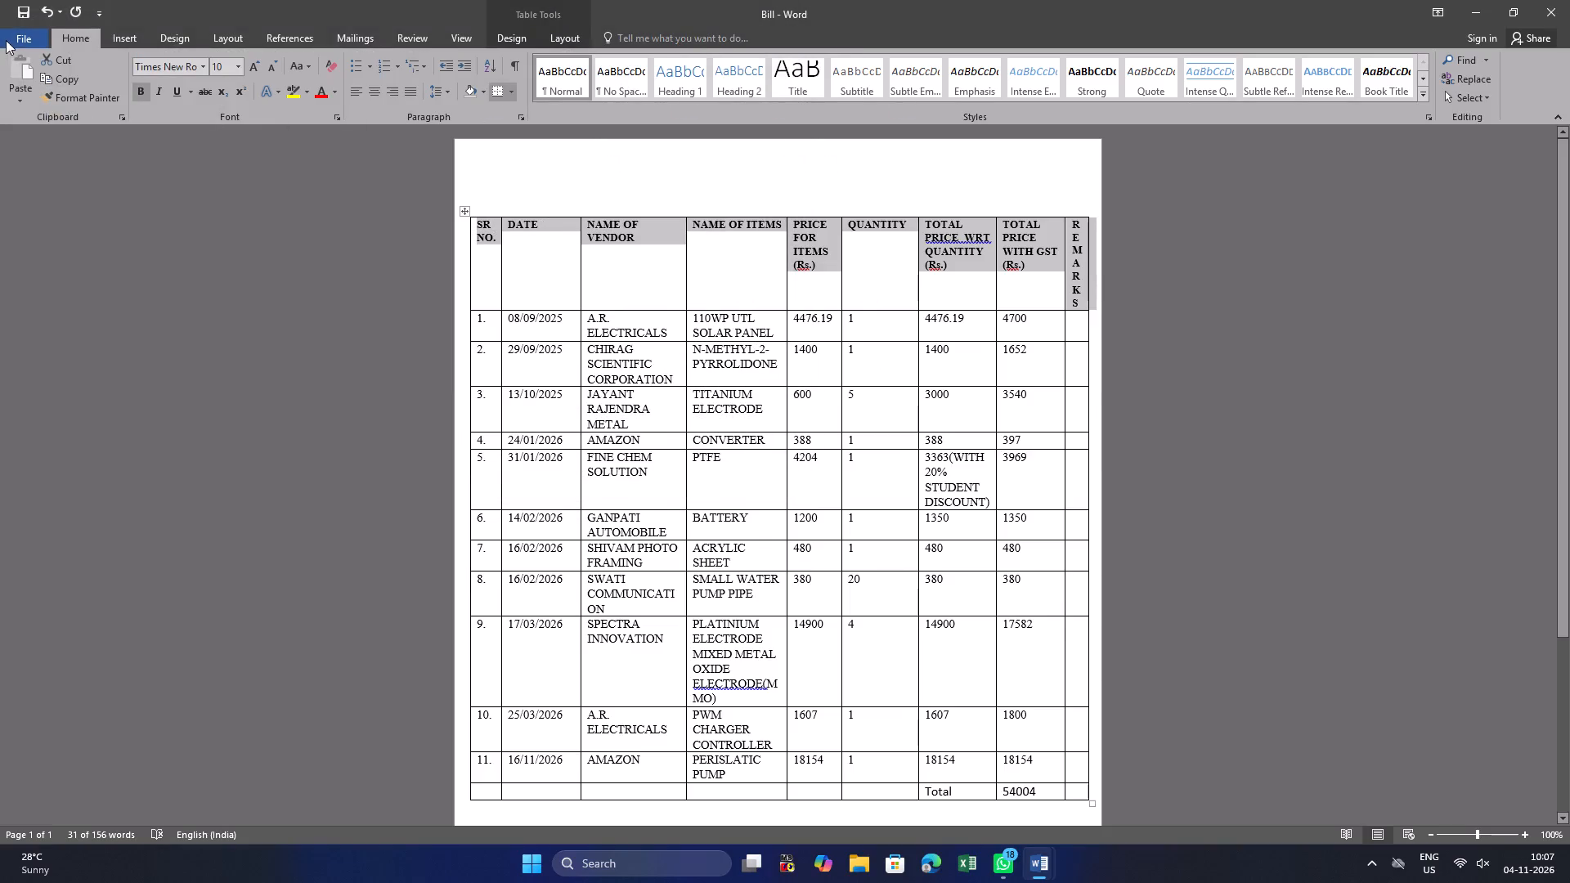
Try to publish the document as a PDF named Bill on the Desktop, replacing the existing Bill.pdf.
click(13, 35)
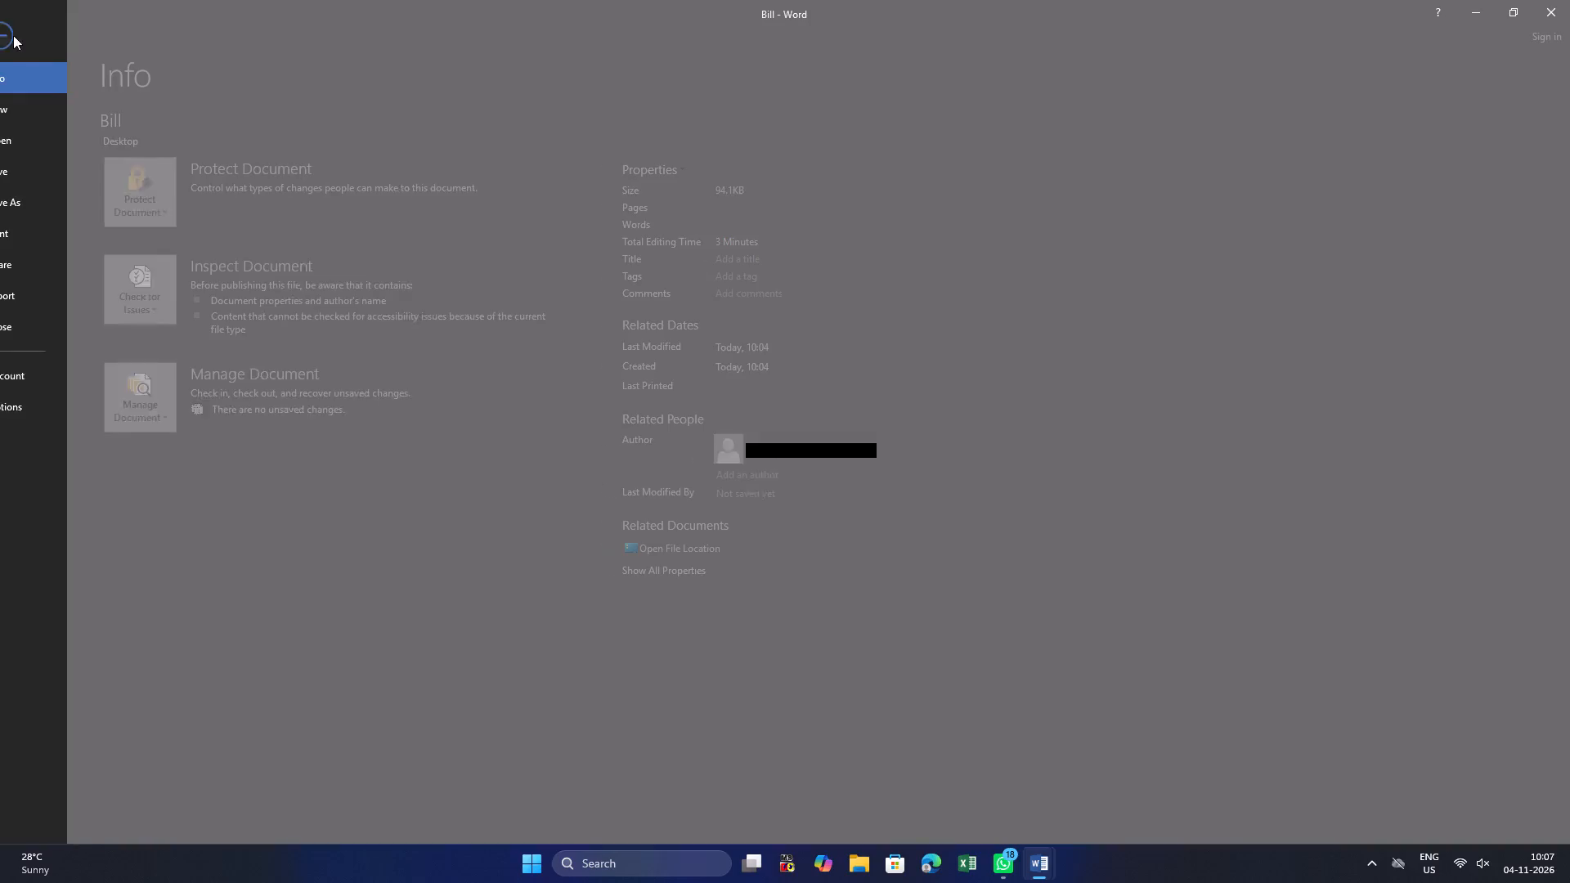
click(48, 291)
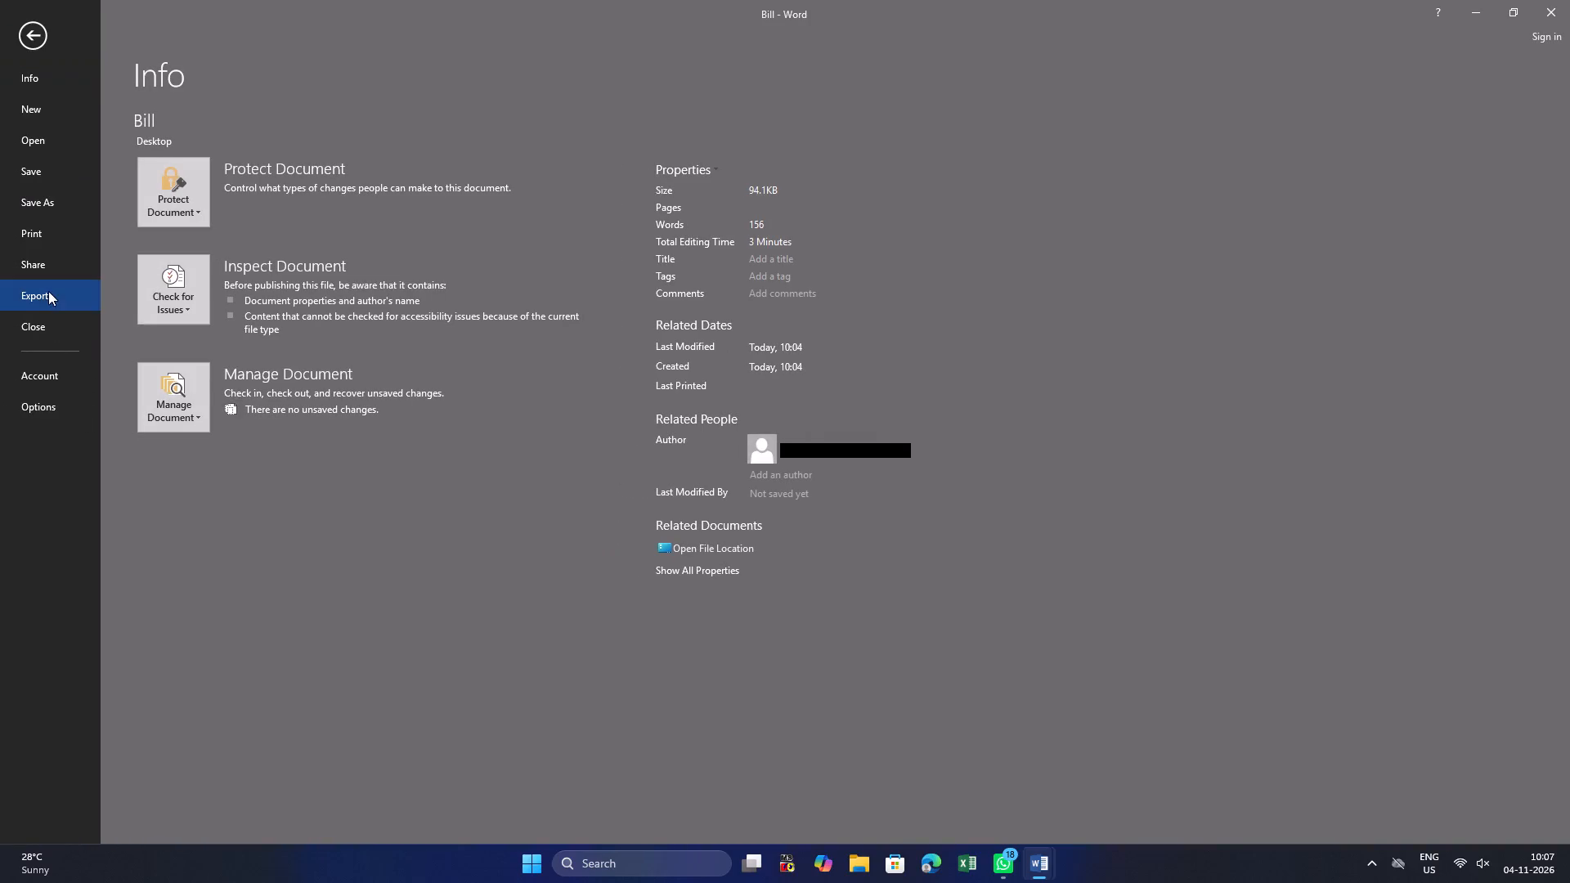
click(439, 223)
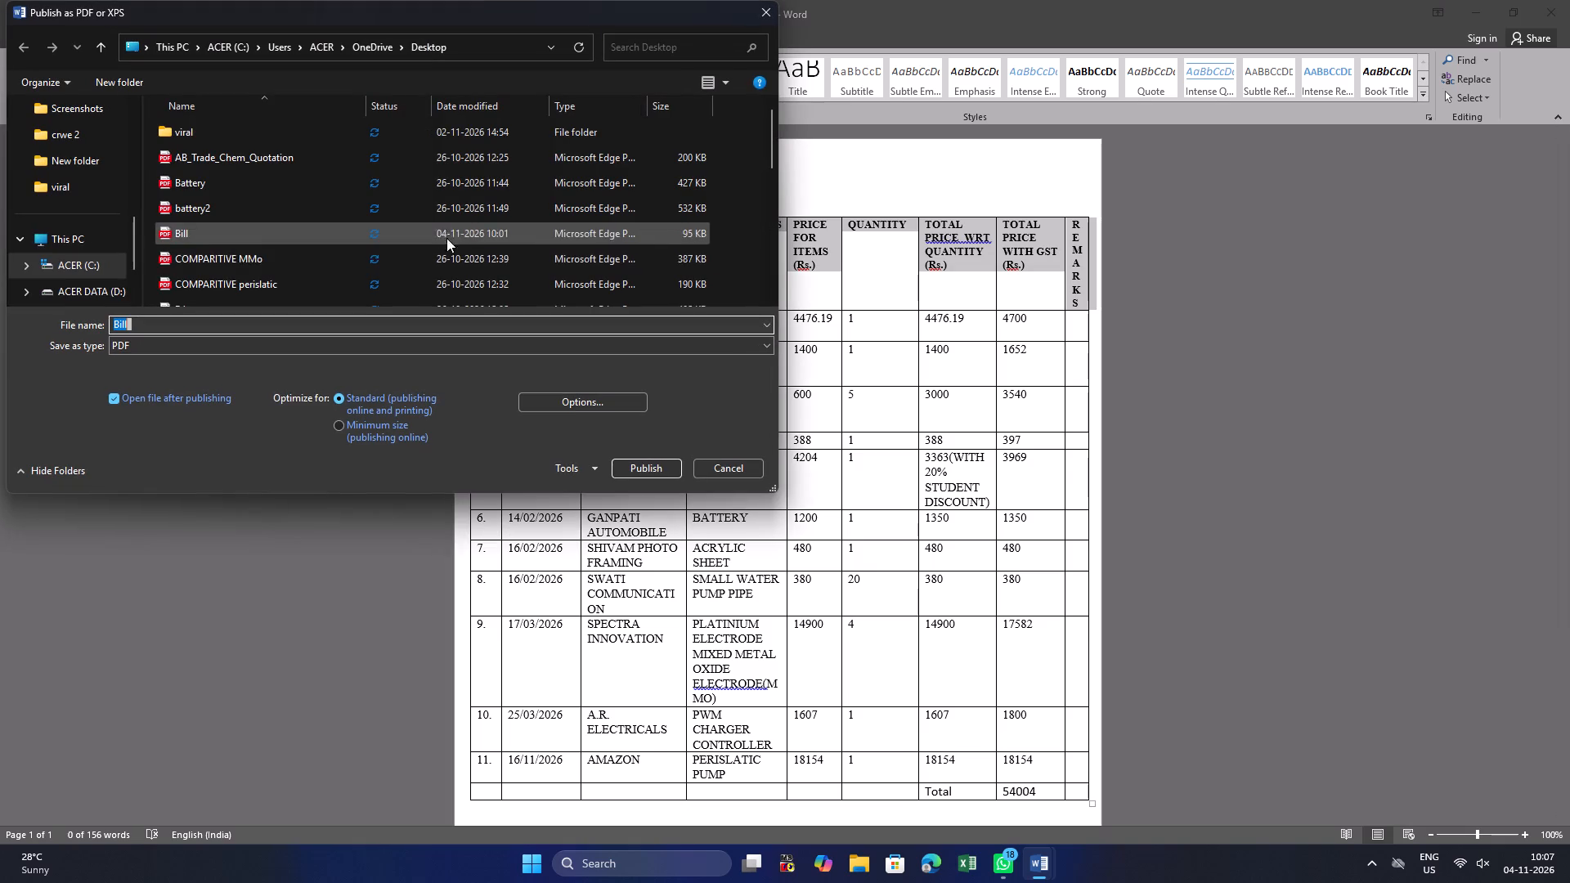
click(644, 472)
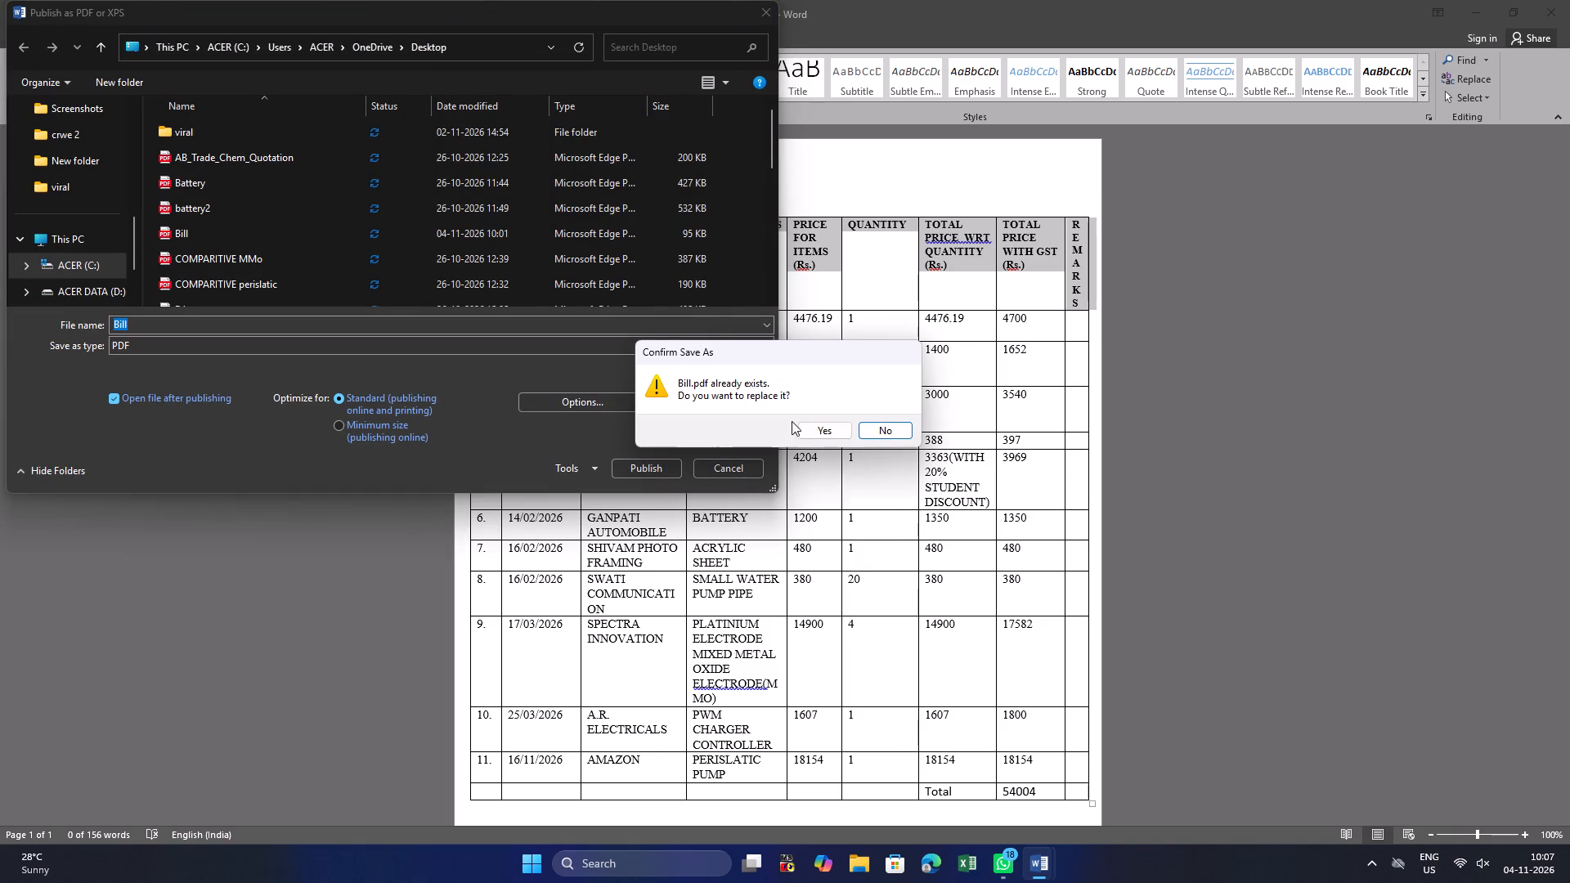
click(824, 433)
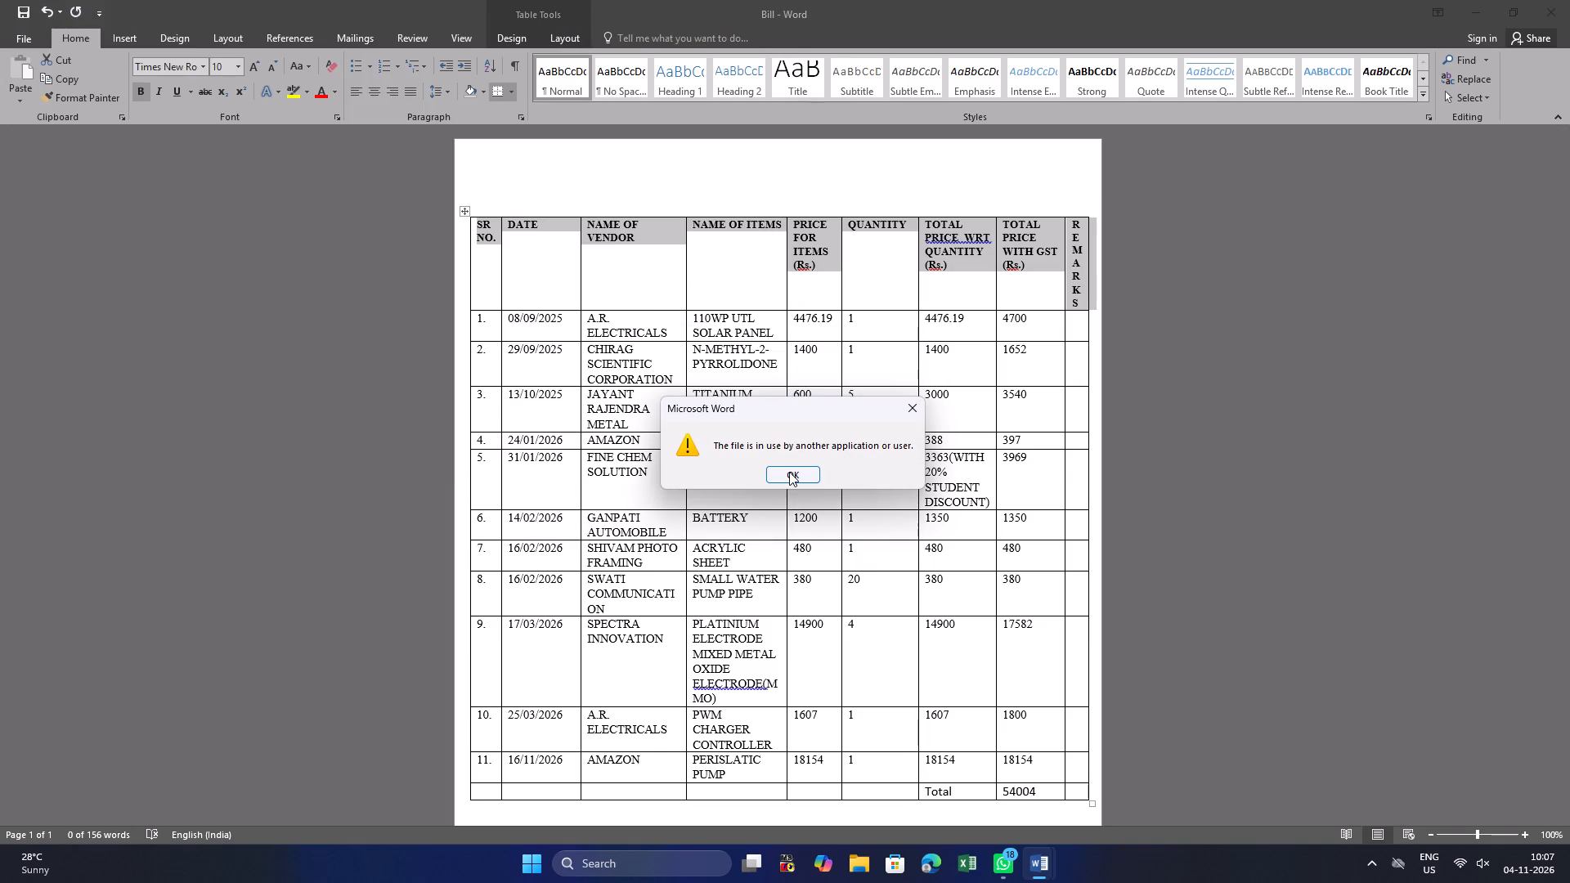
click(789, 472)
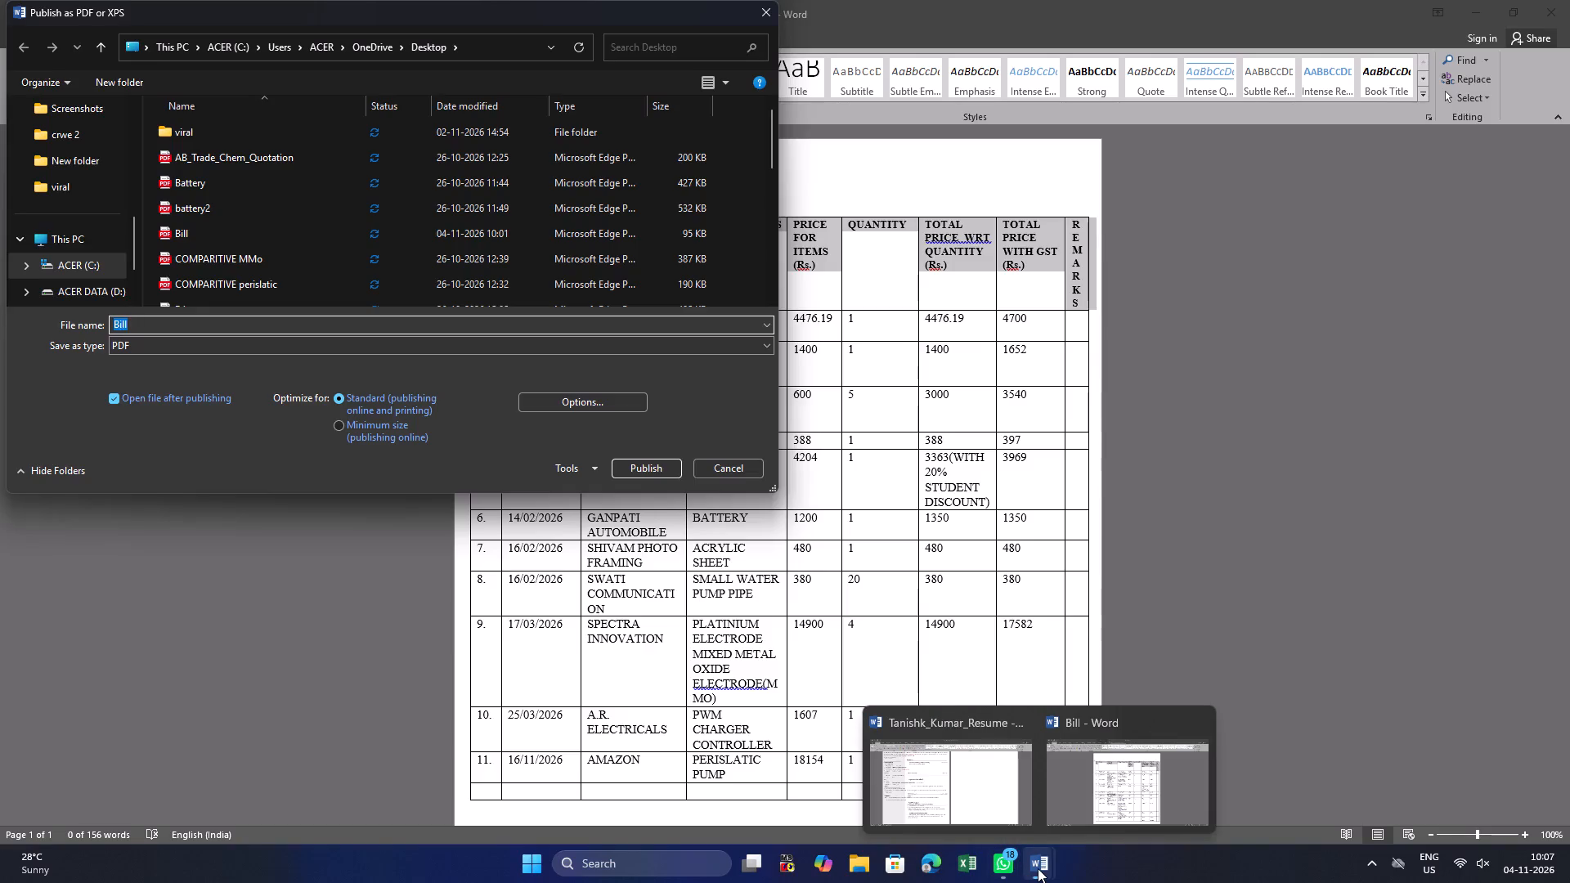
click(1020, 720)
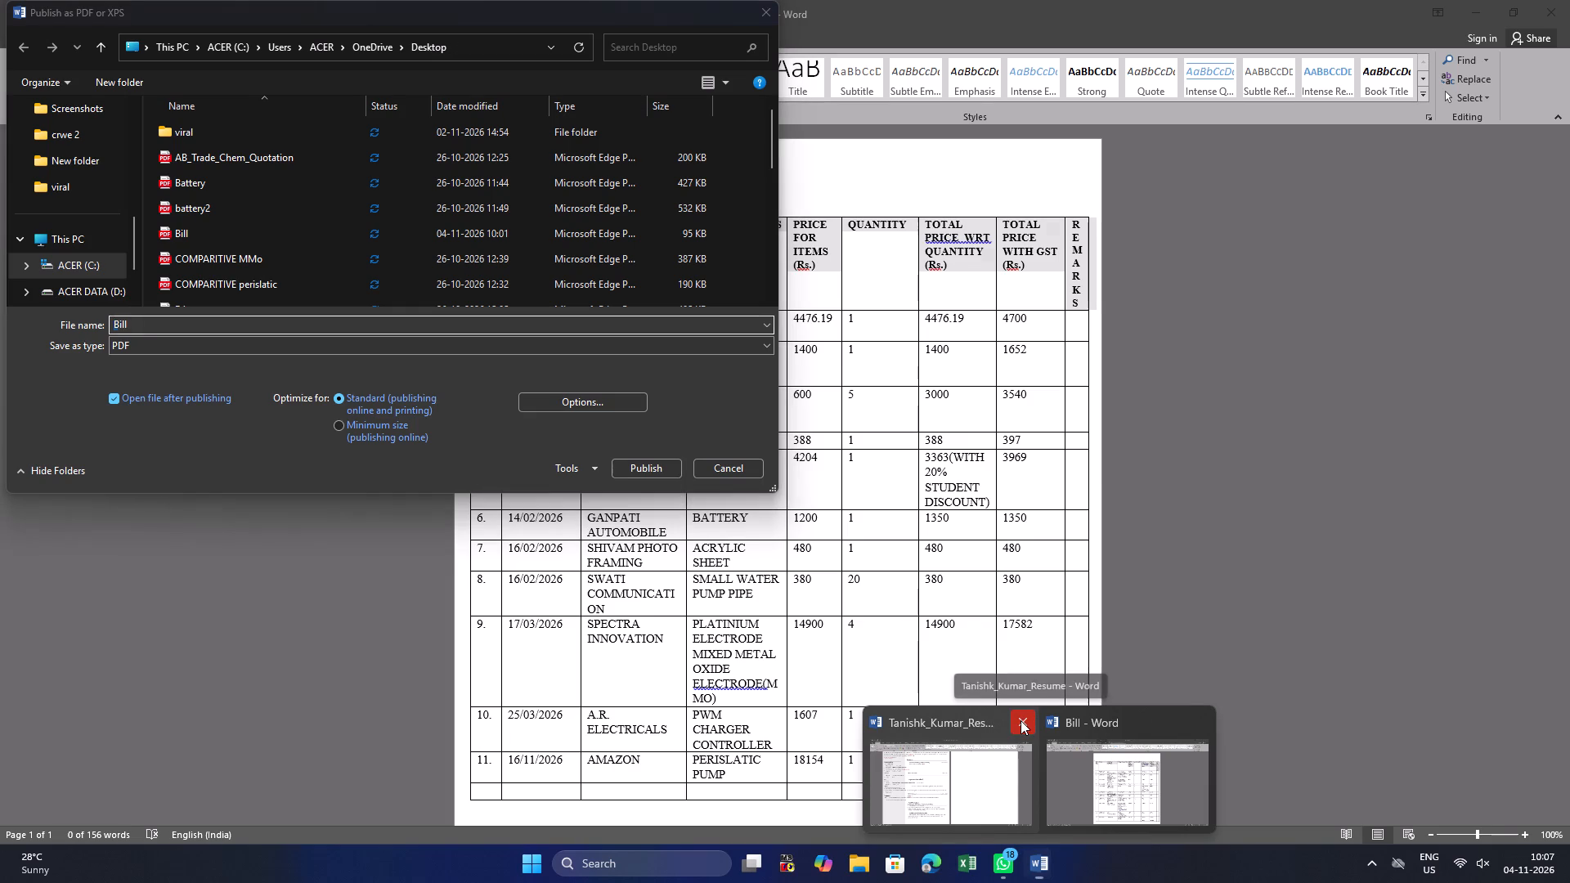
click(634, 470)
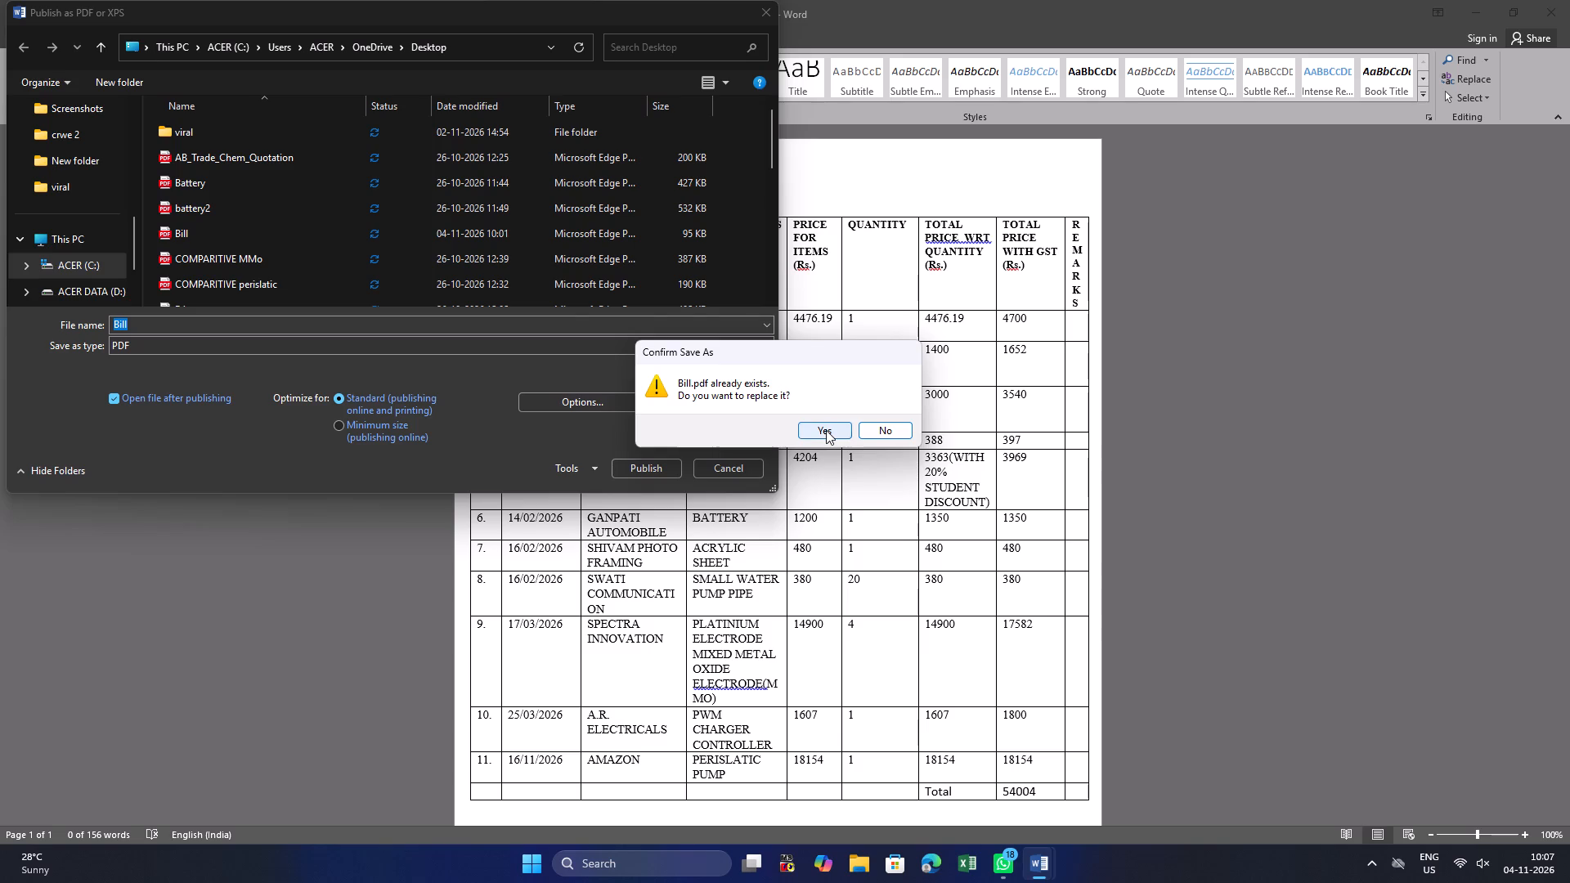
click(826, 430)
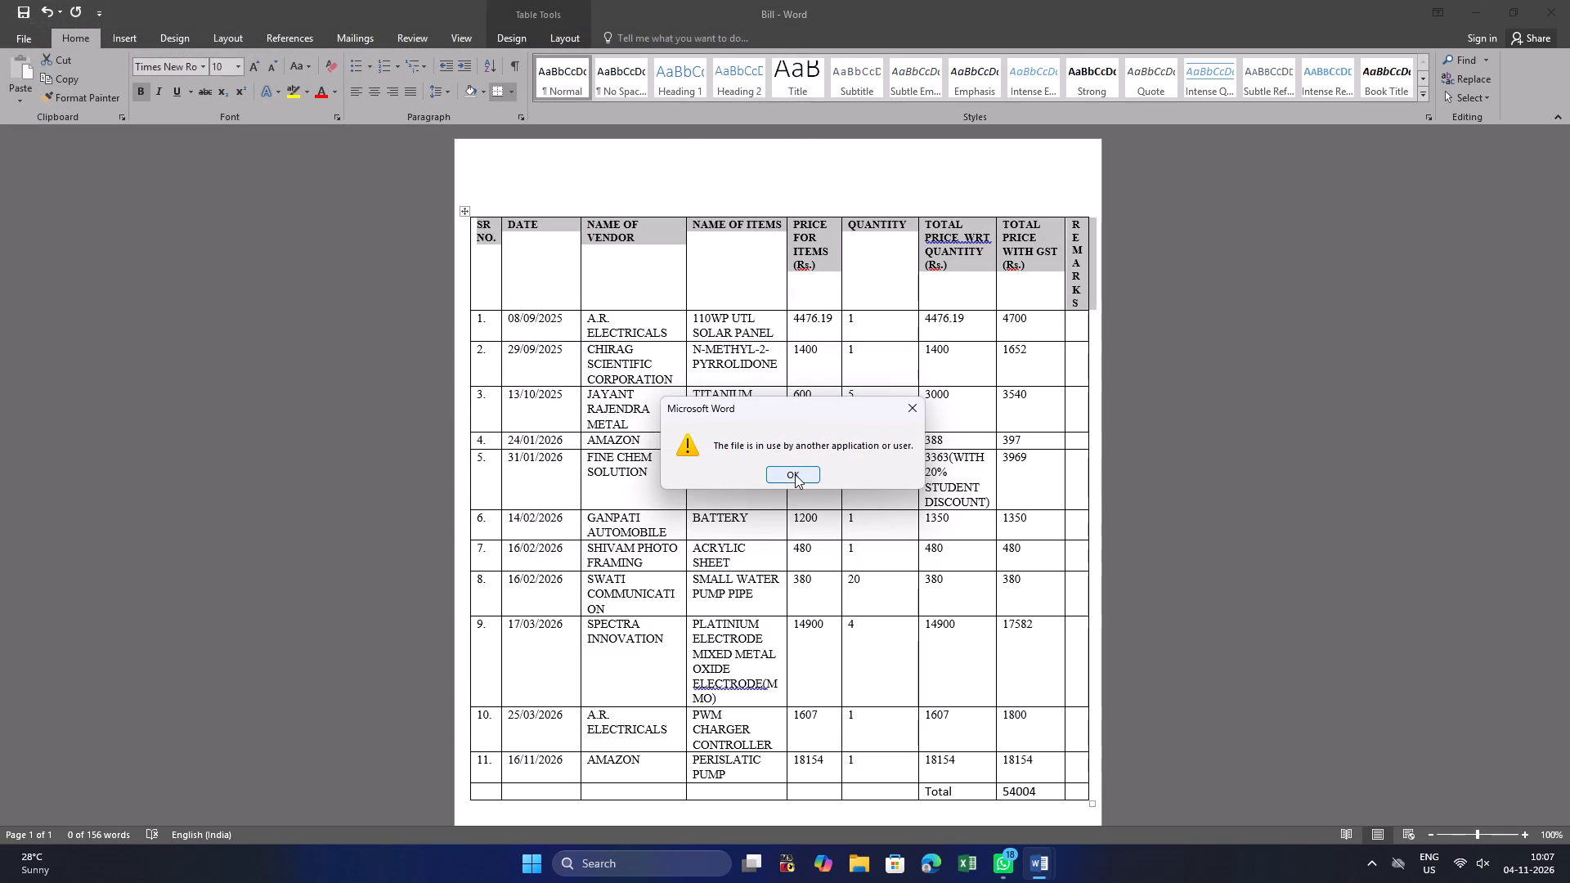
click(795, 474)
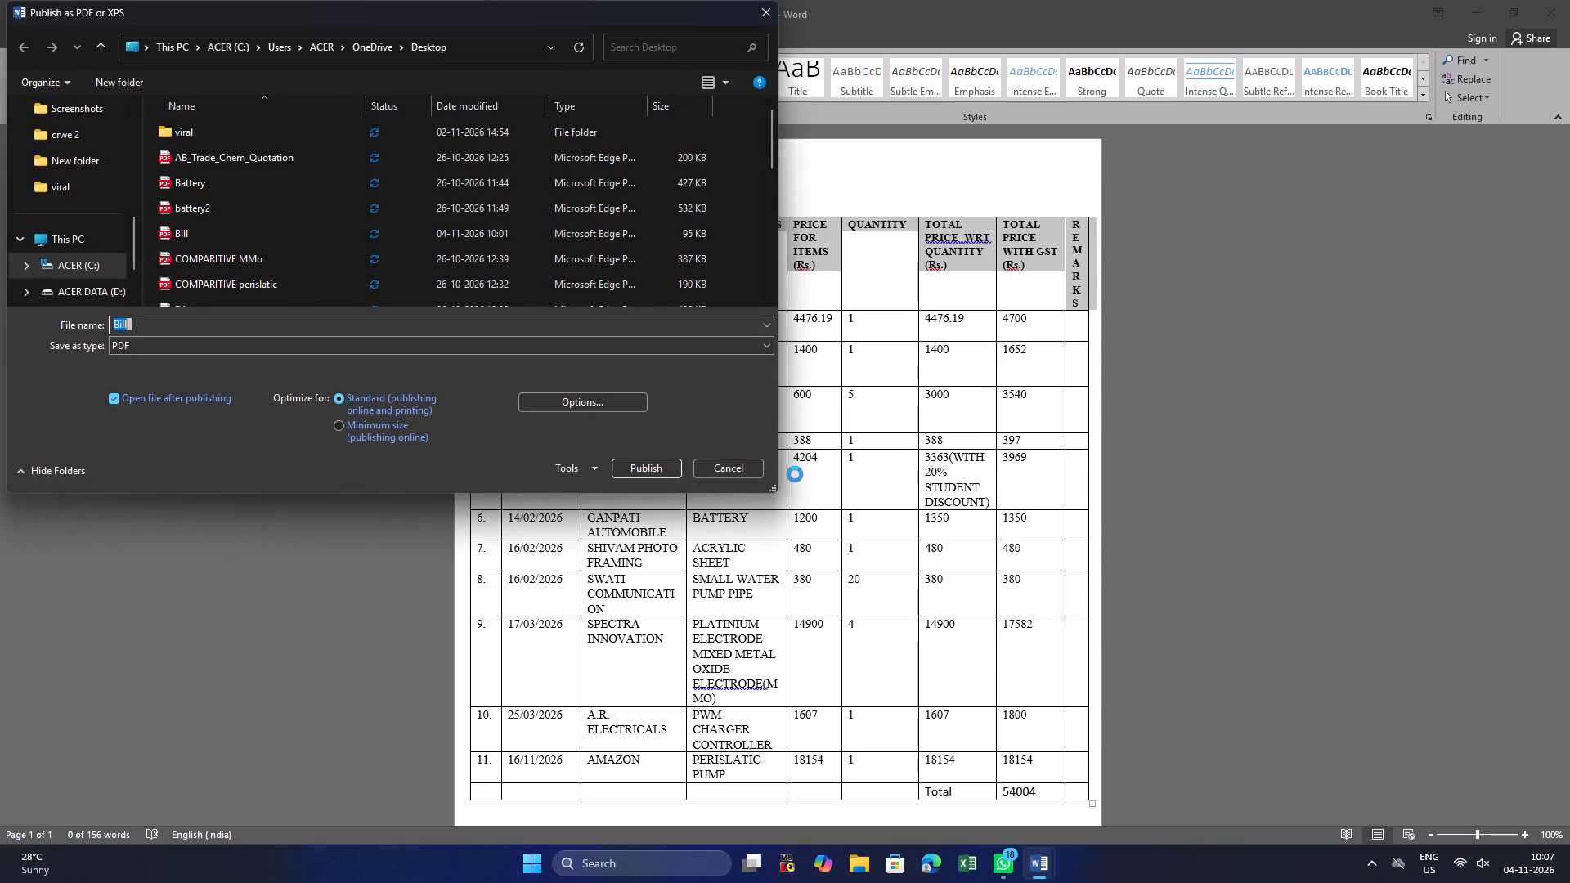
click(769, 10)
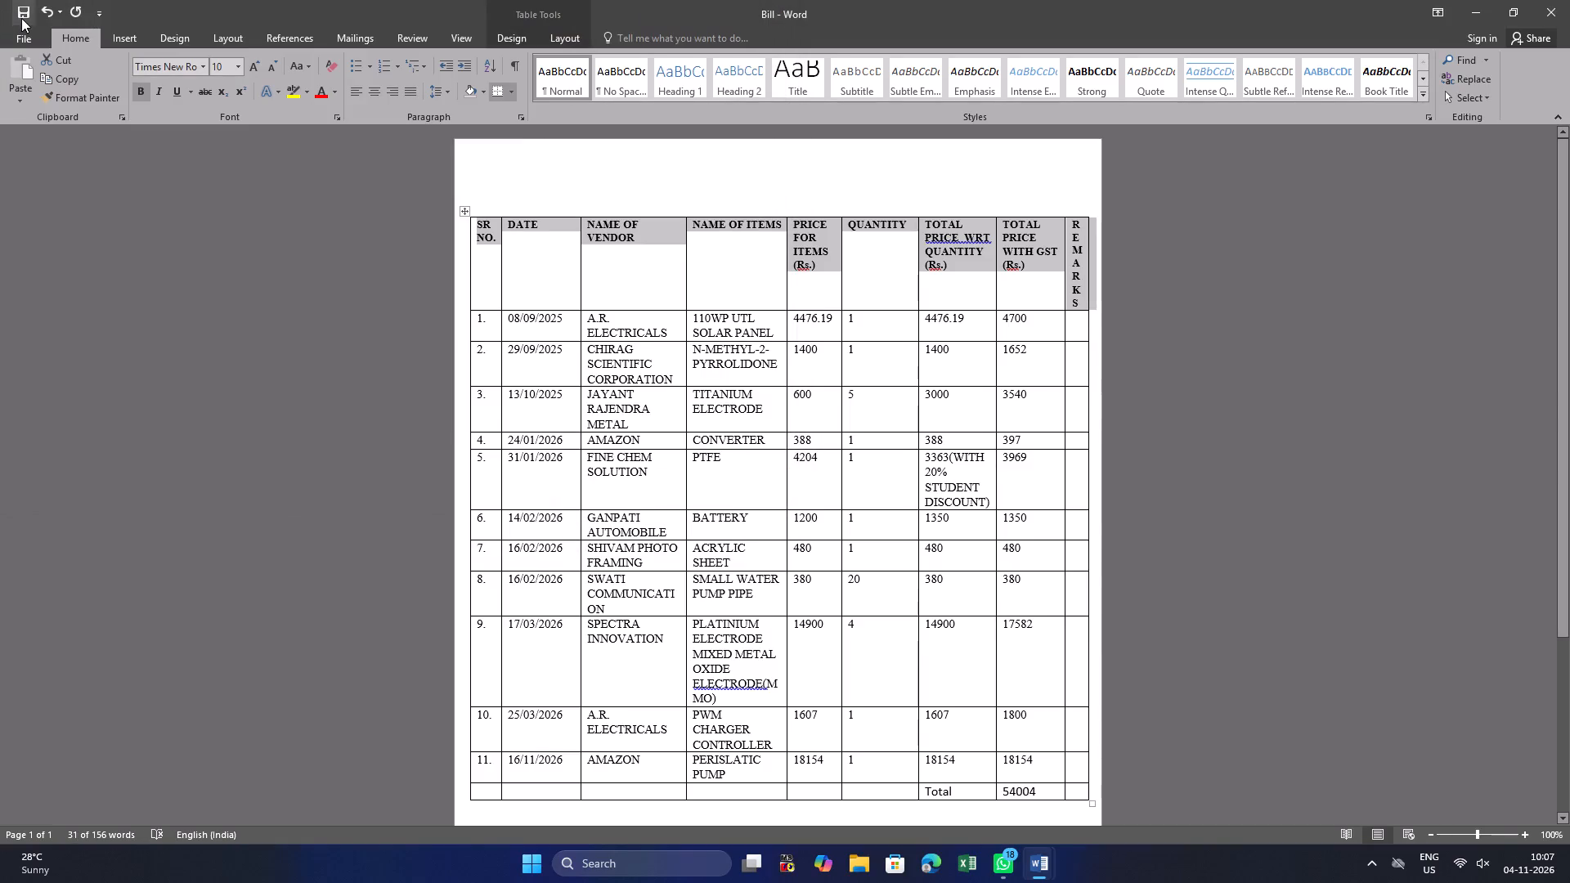
Save the document on the Desktop as a Word Document named "bill all".
click(34, 21)
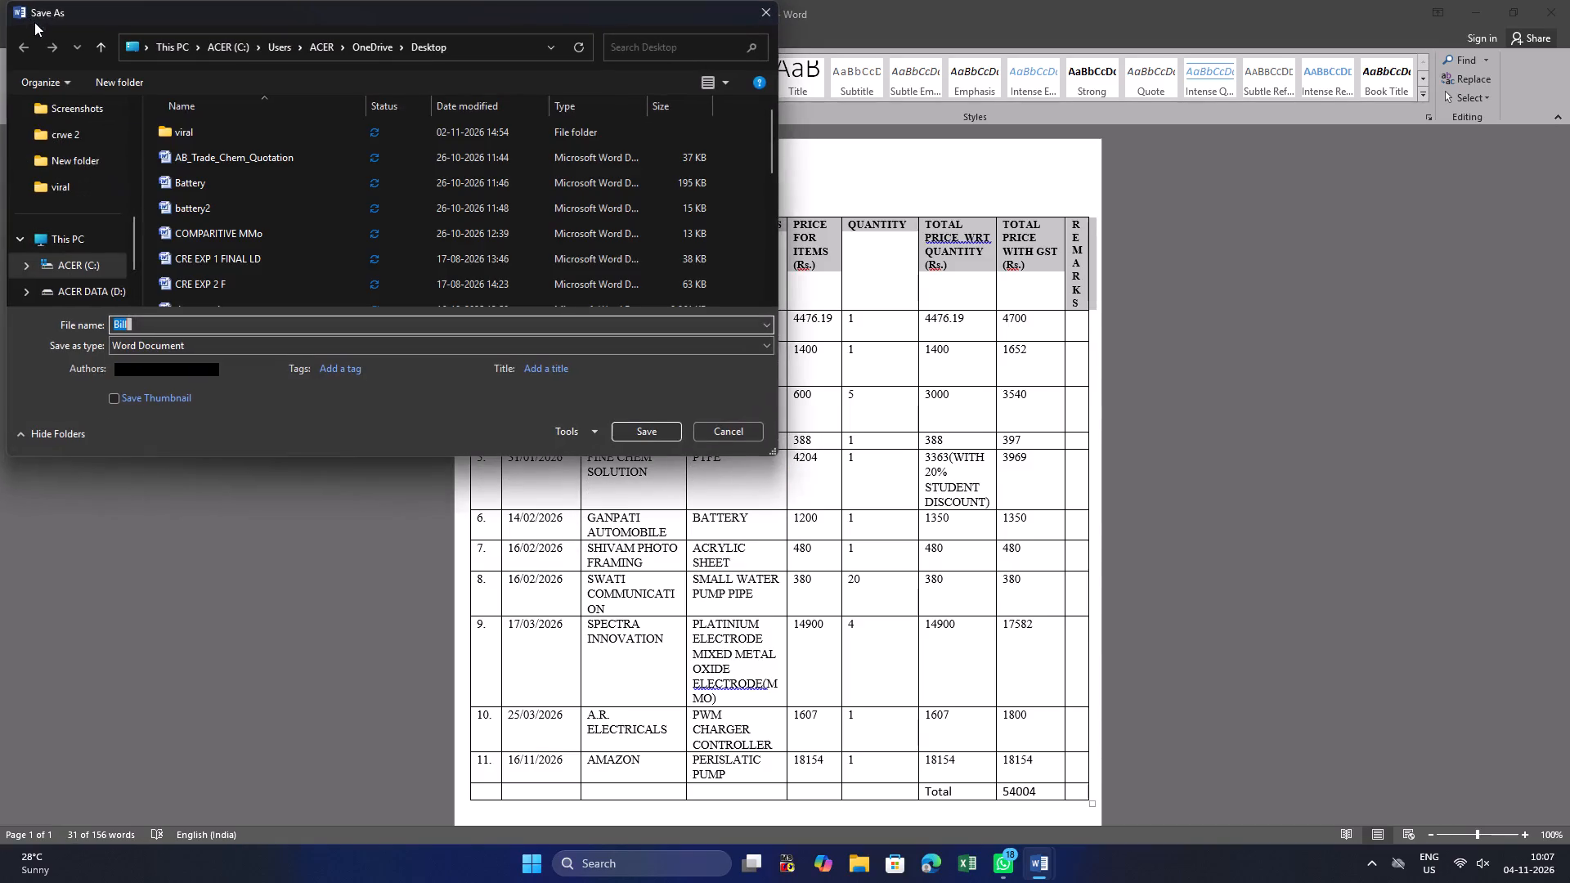
key(BackSpace)
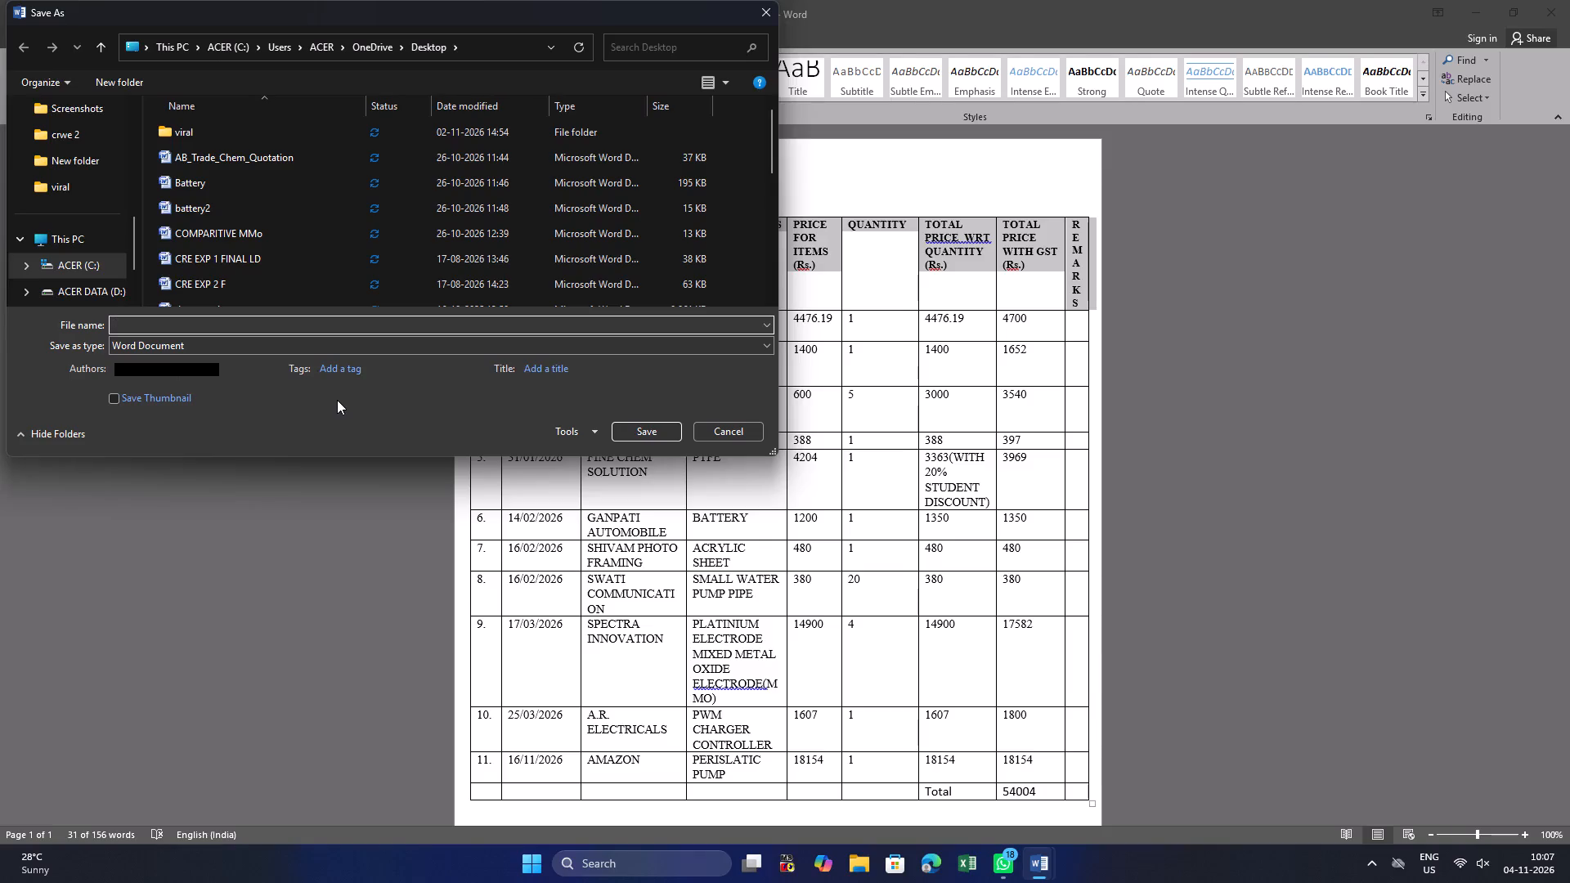
key(b)
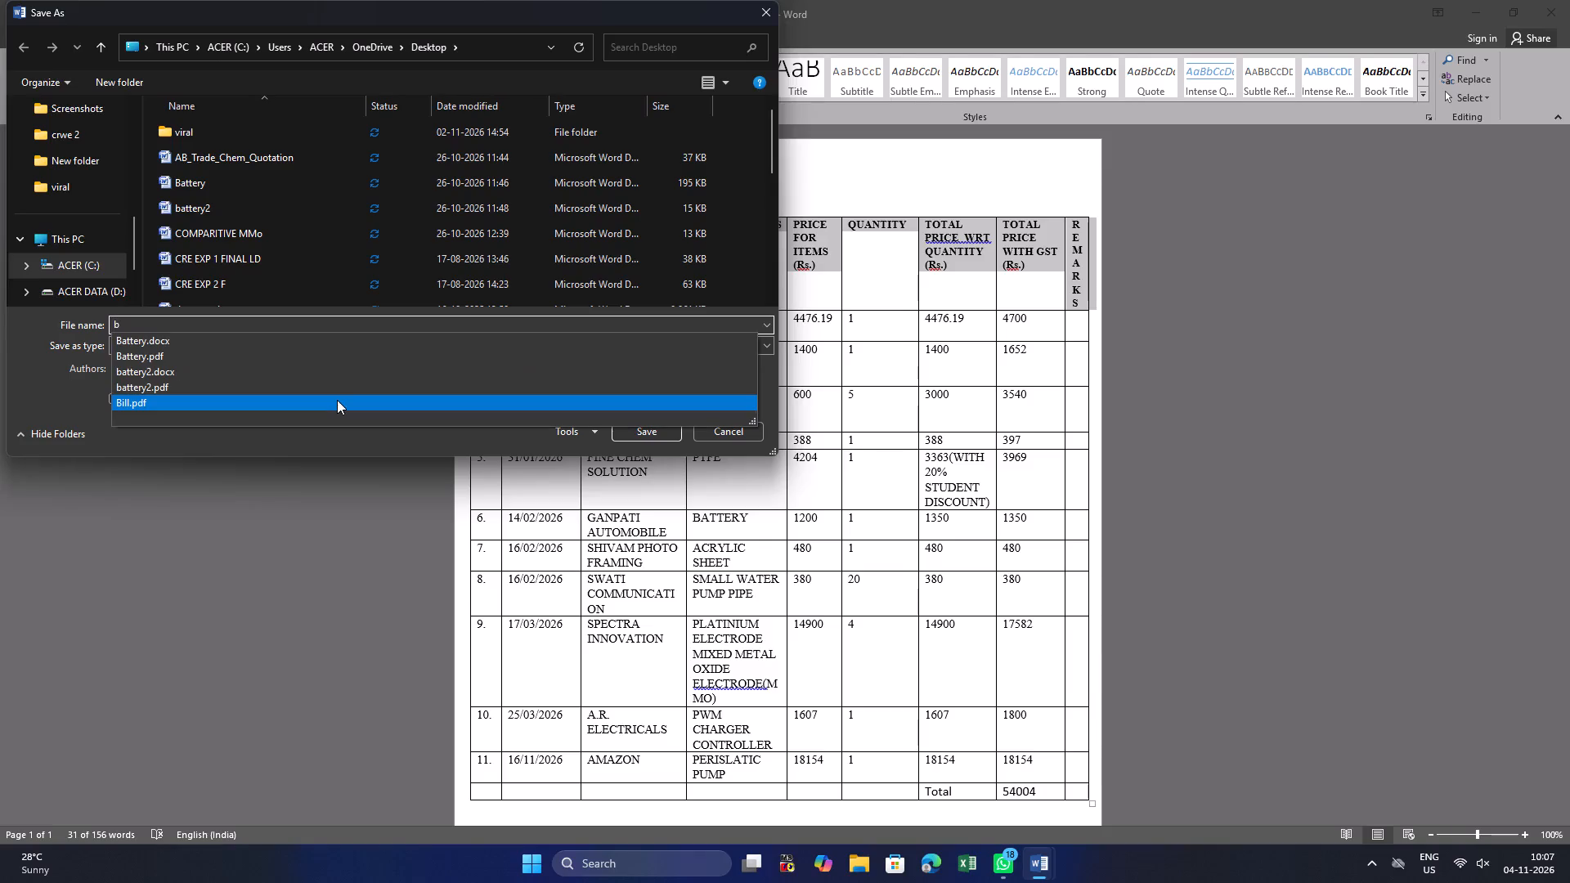
text(ill)
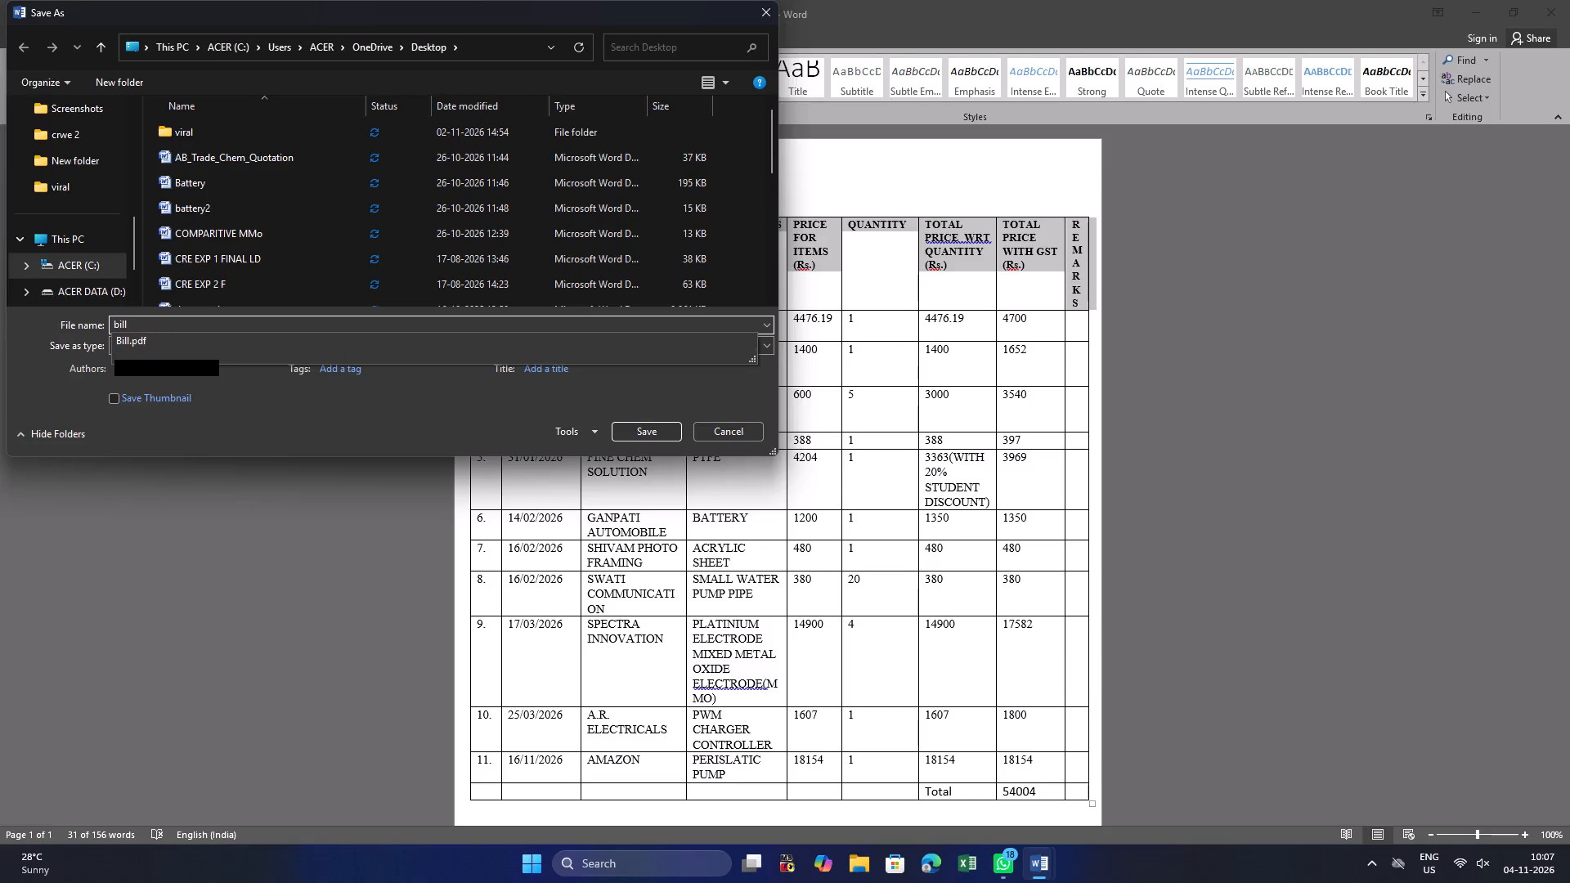
key(space)
text(all)
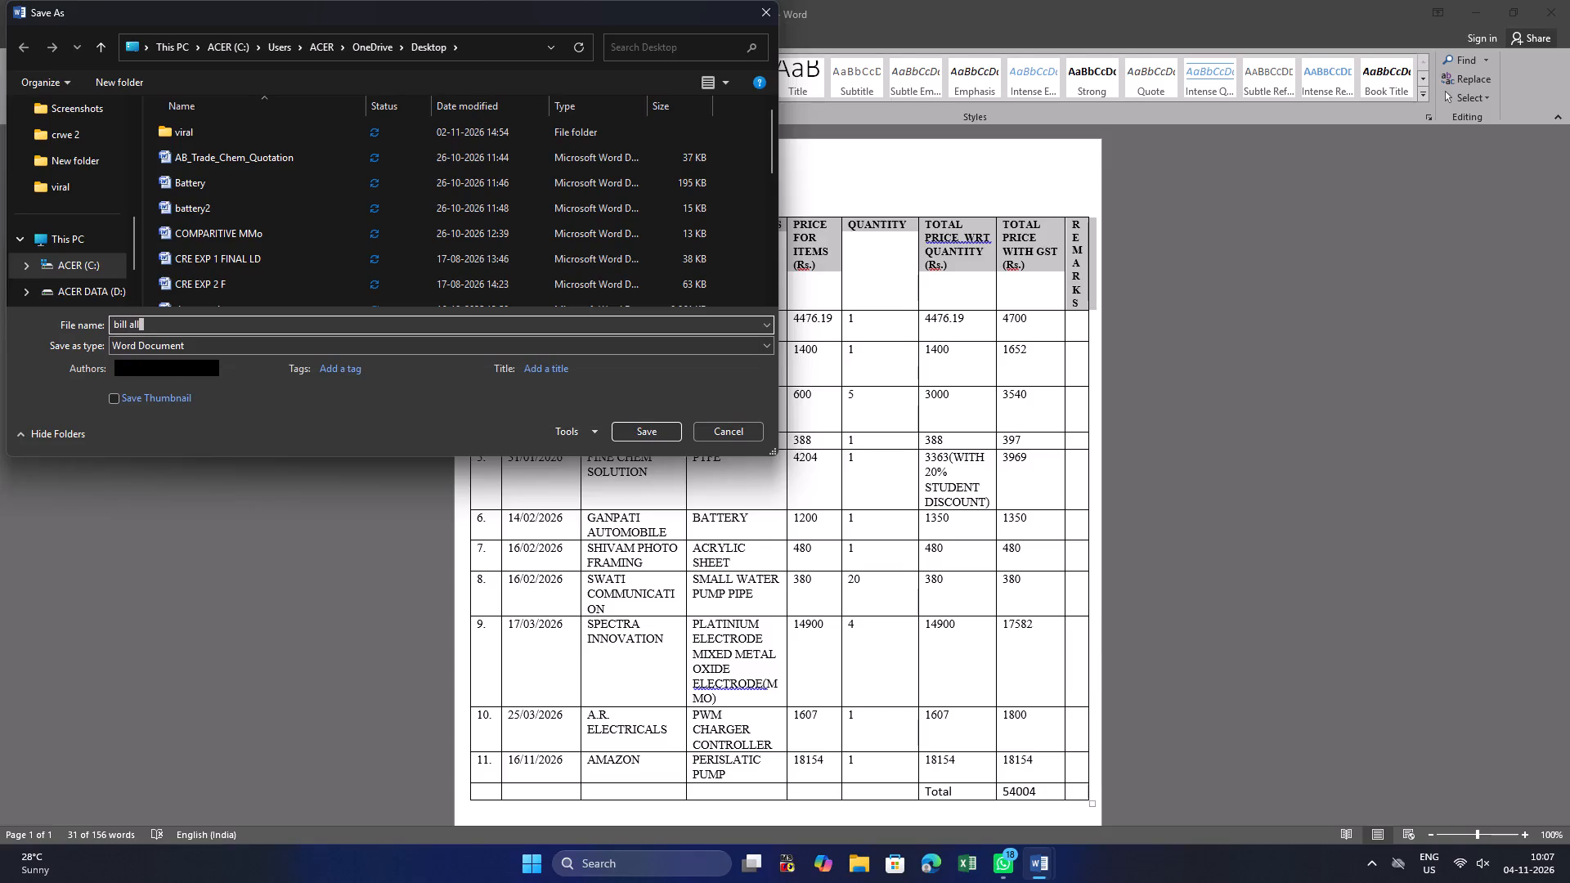
key(space)
scroll(337, 400, up, 1)
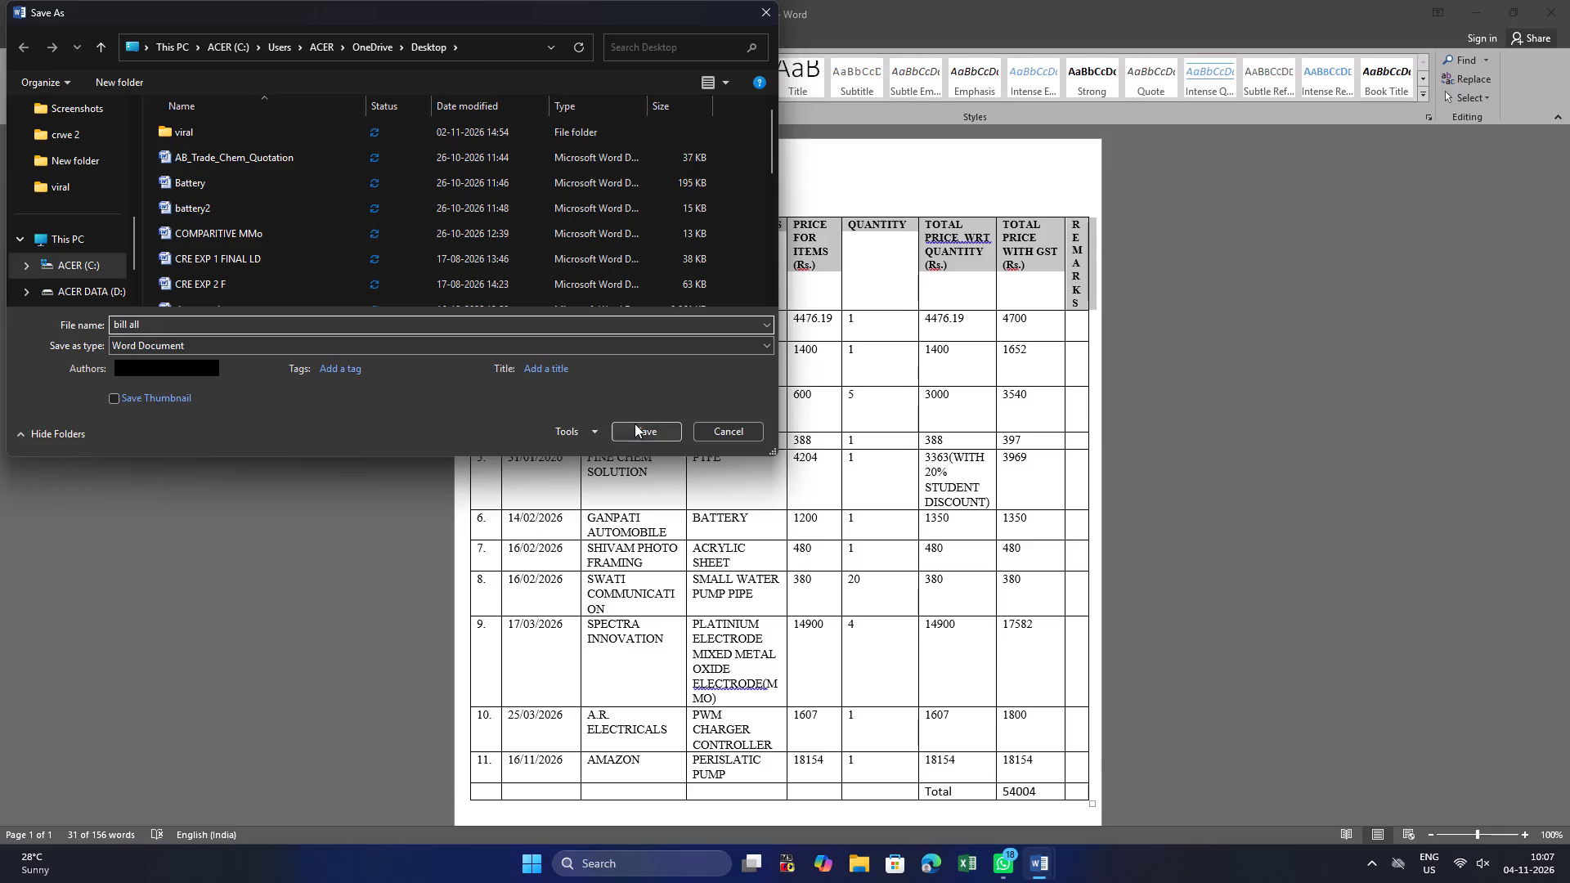
click(635, 424)
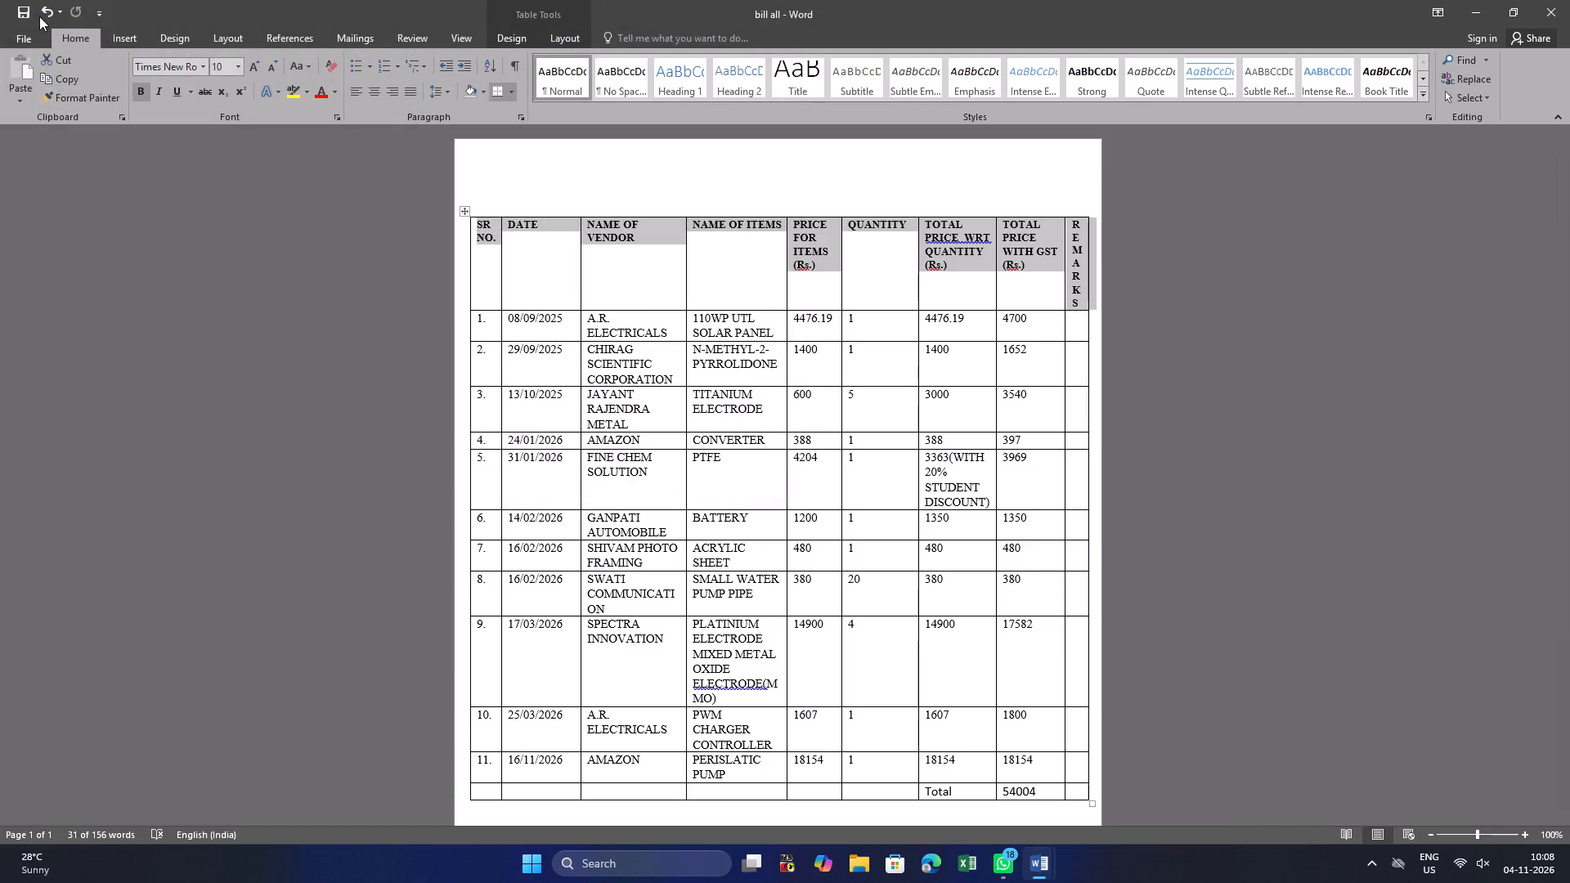
Start exporting the saved "bill all" document as a PDF.
click(20, 33)
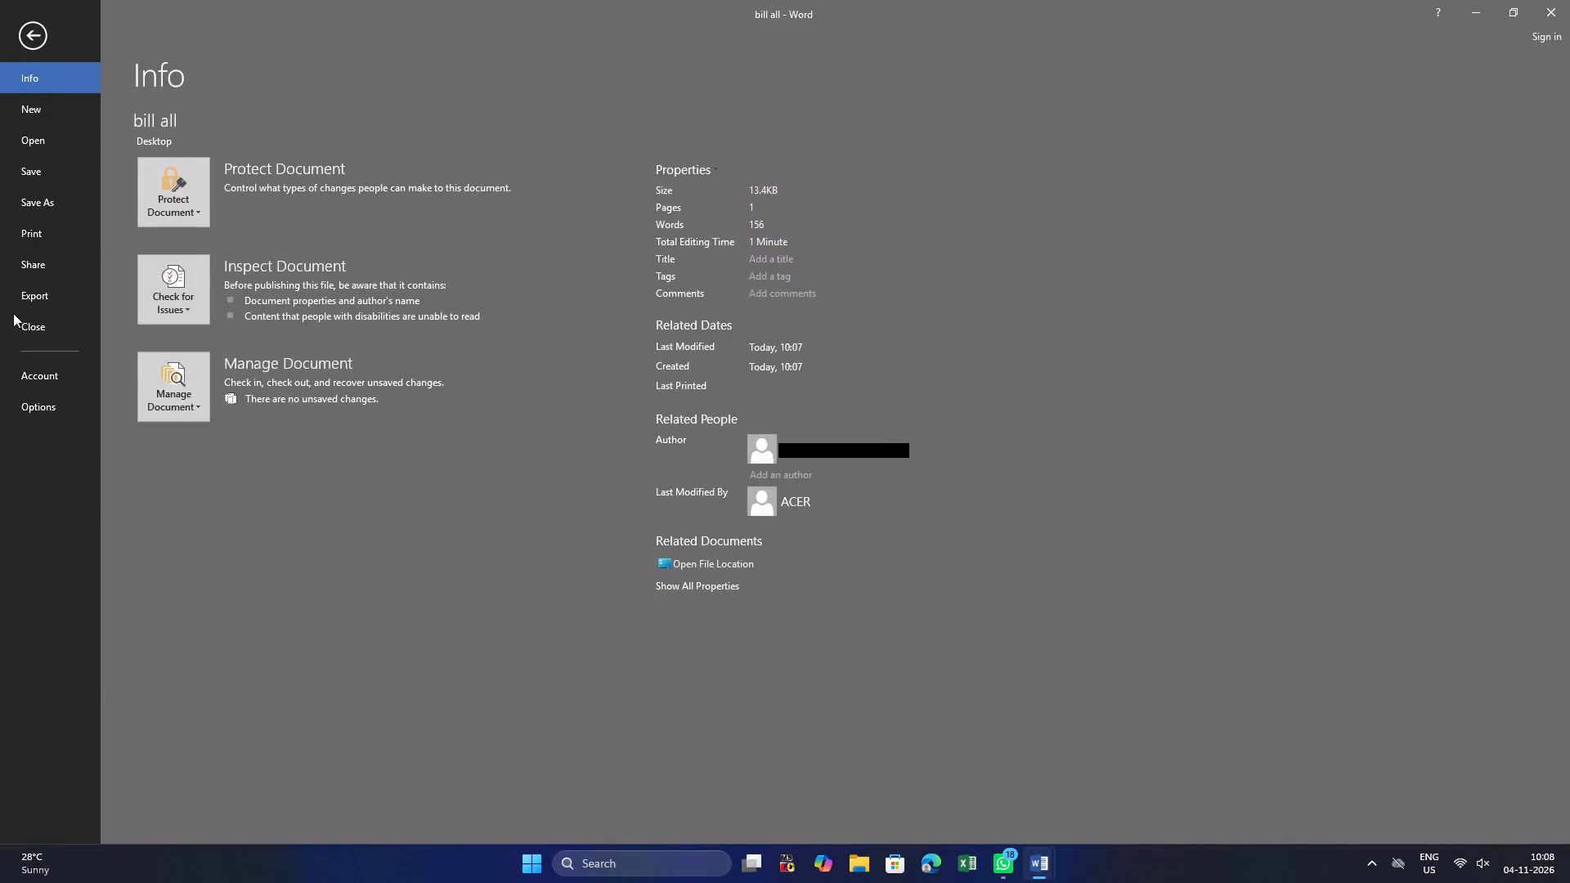
click(15, 301)
click(420, 232)
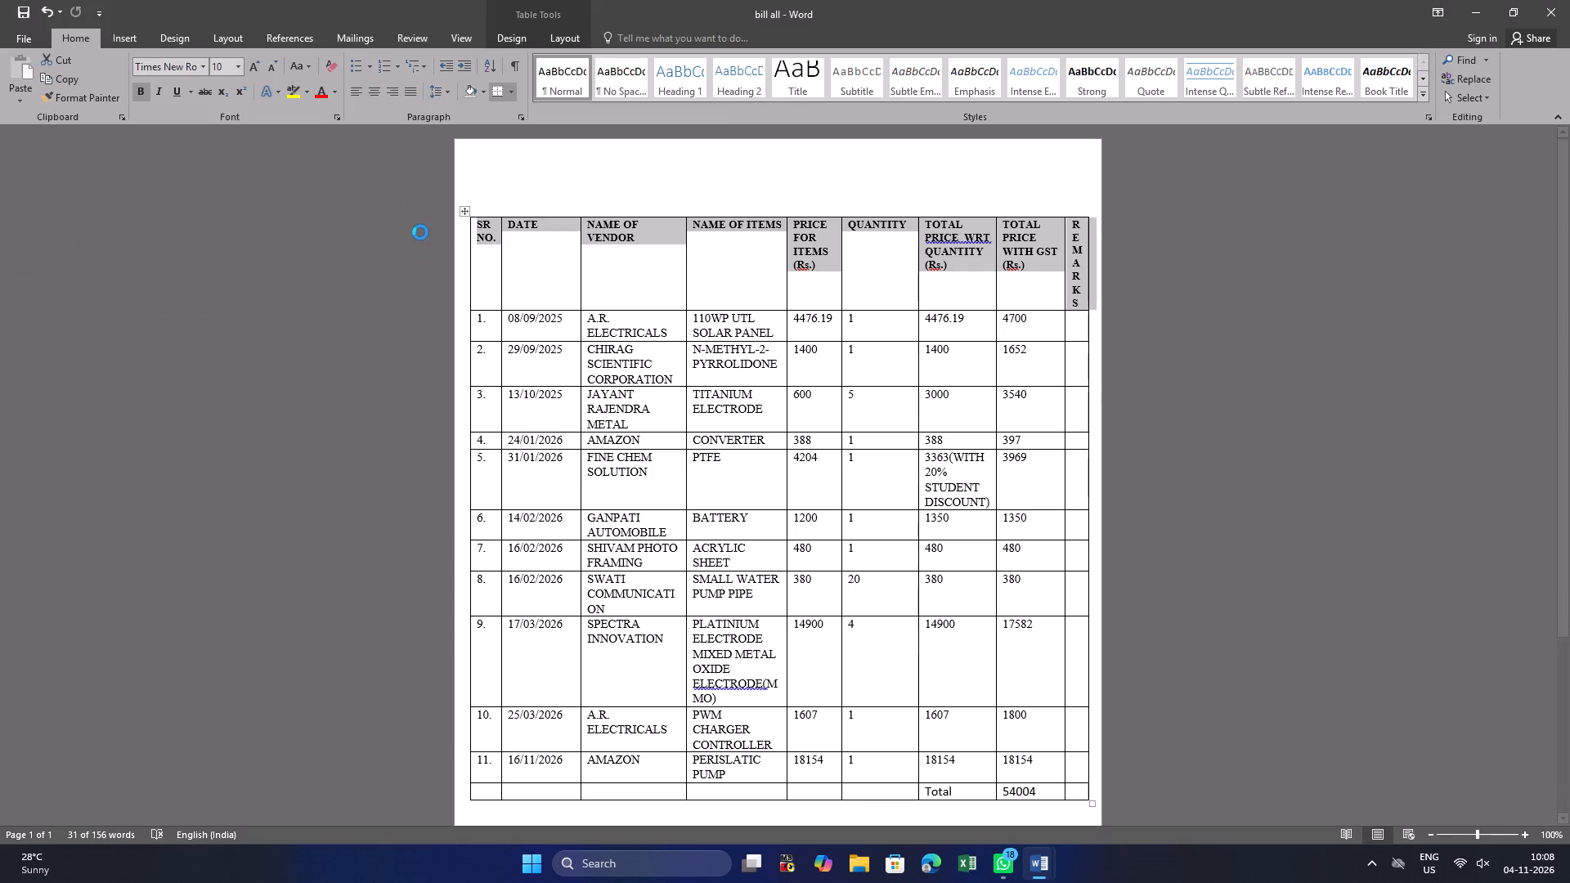
Finish publishing the document as "bill all.pdf" on the Desktop, and close the PDF in Microsoft Edge.
click(653, 468)
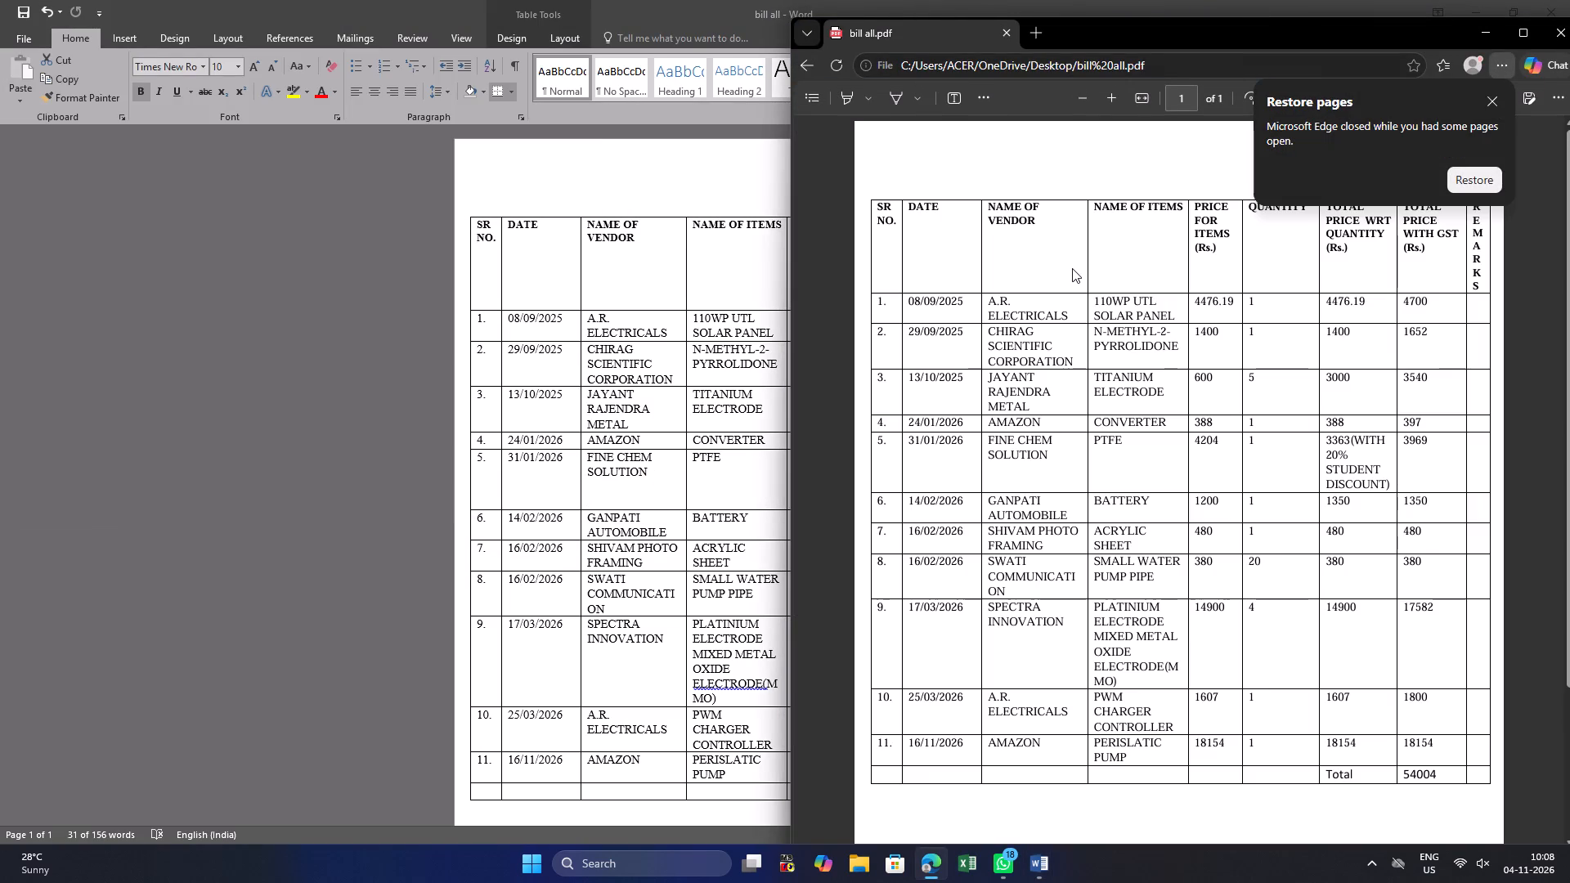
click(1547, 30)
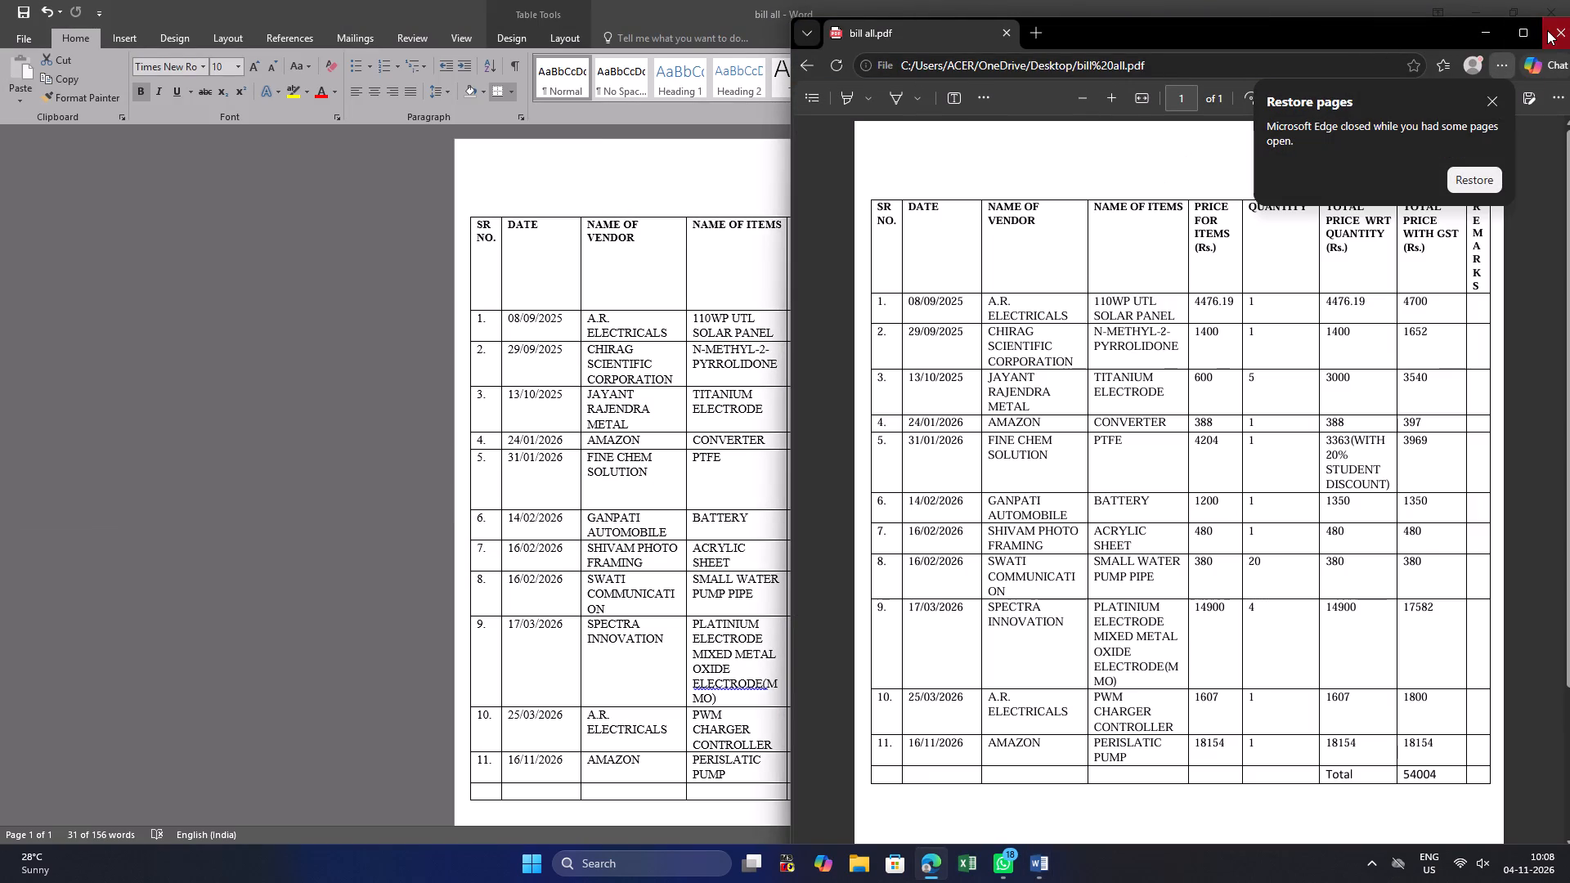
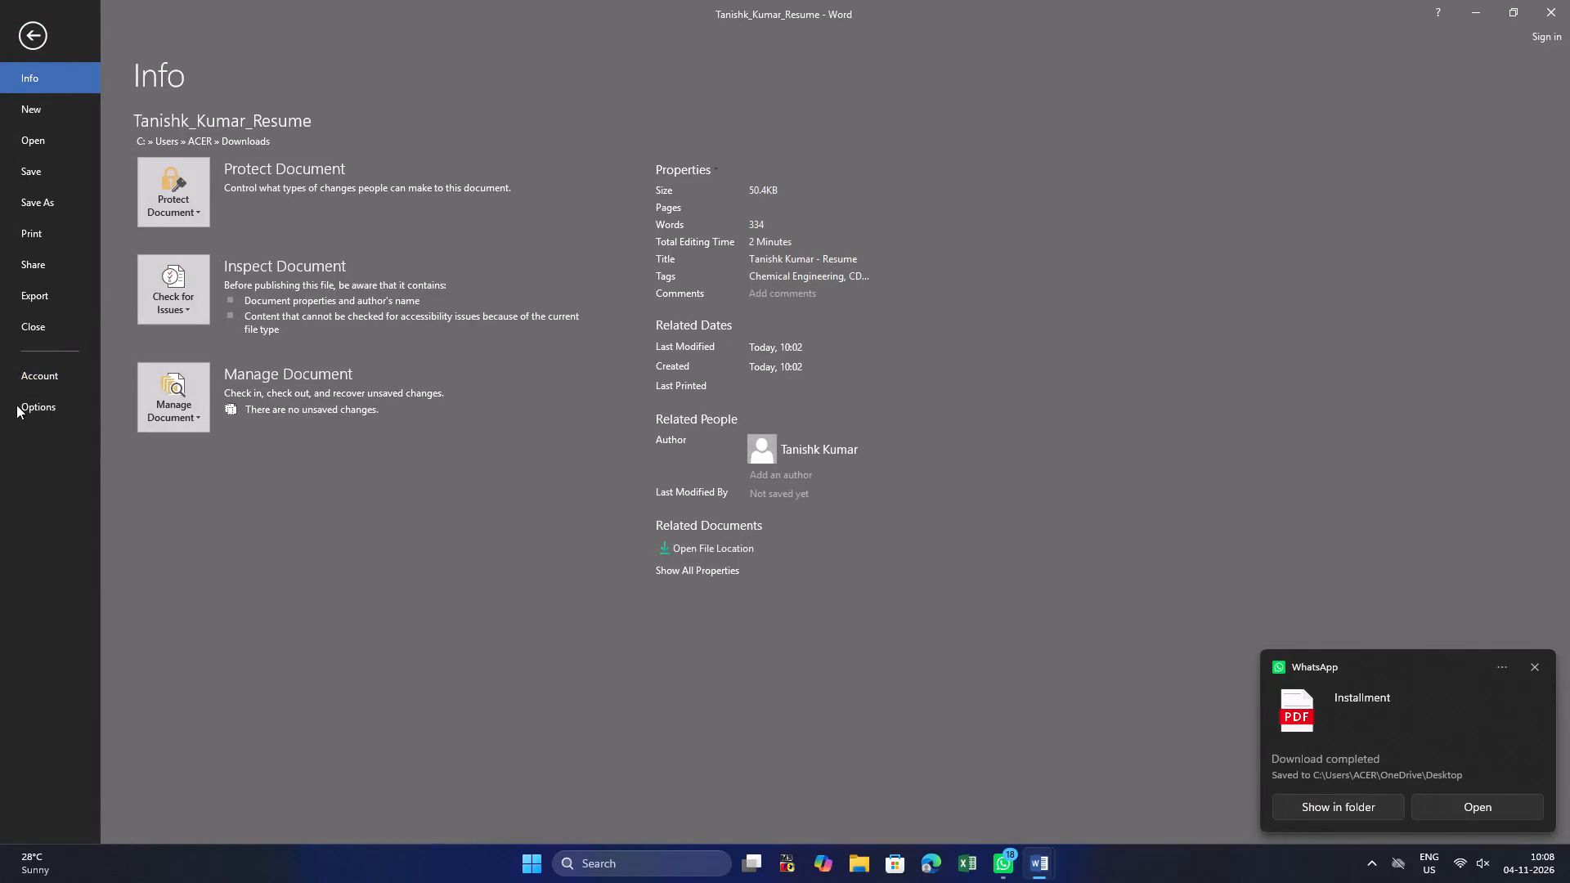
Search the Desktop folder for "install" and open the PDF file named Installment for conversion into an editable document.
click(12, 141)
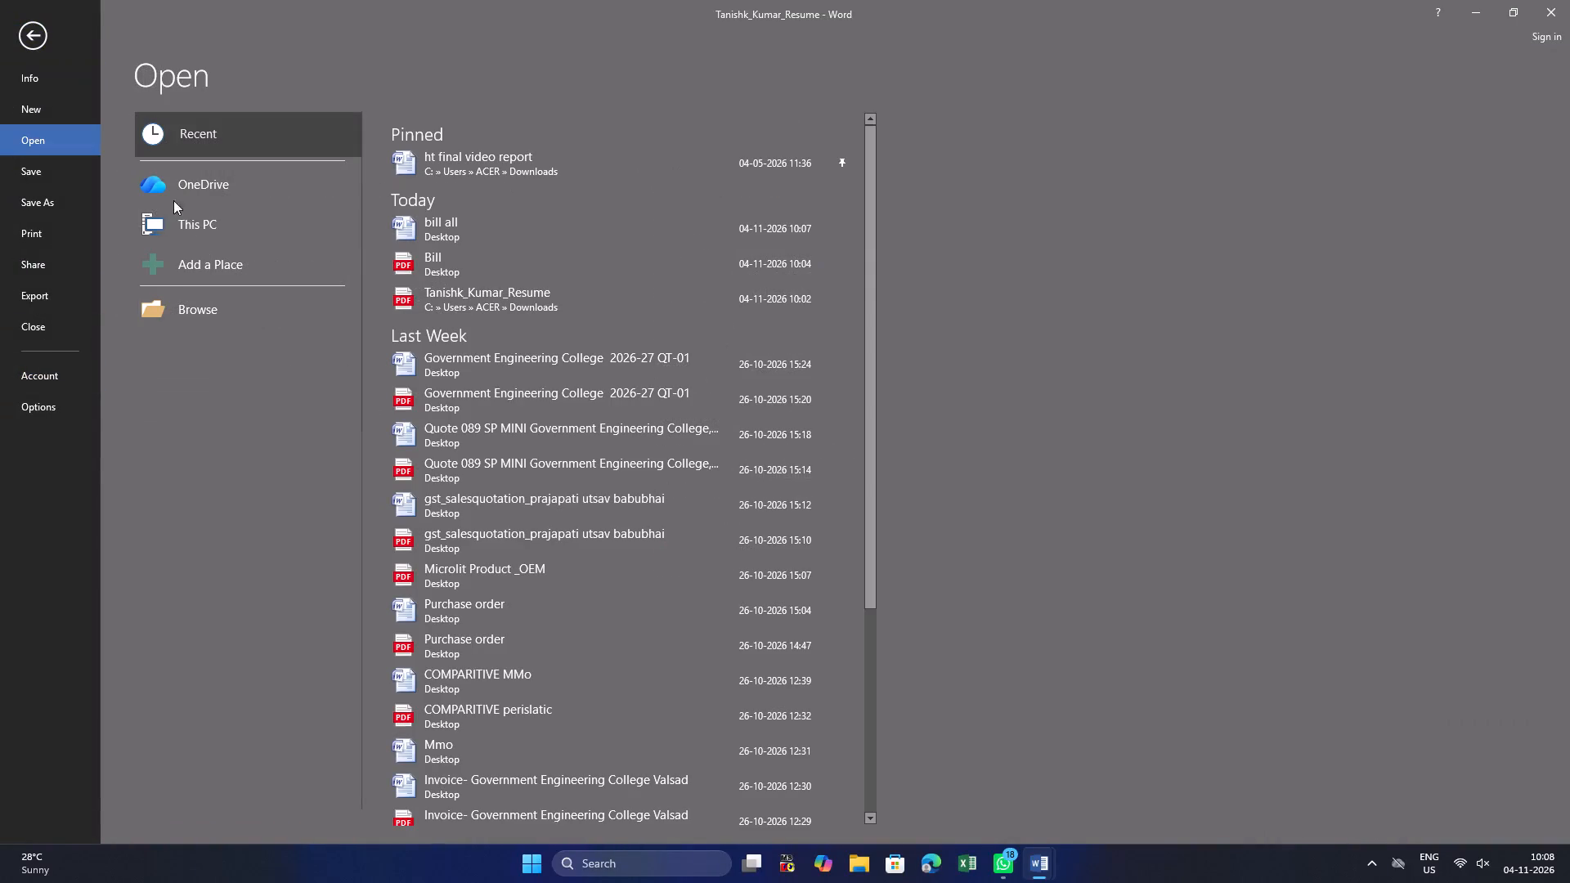
click(244, 195)
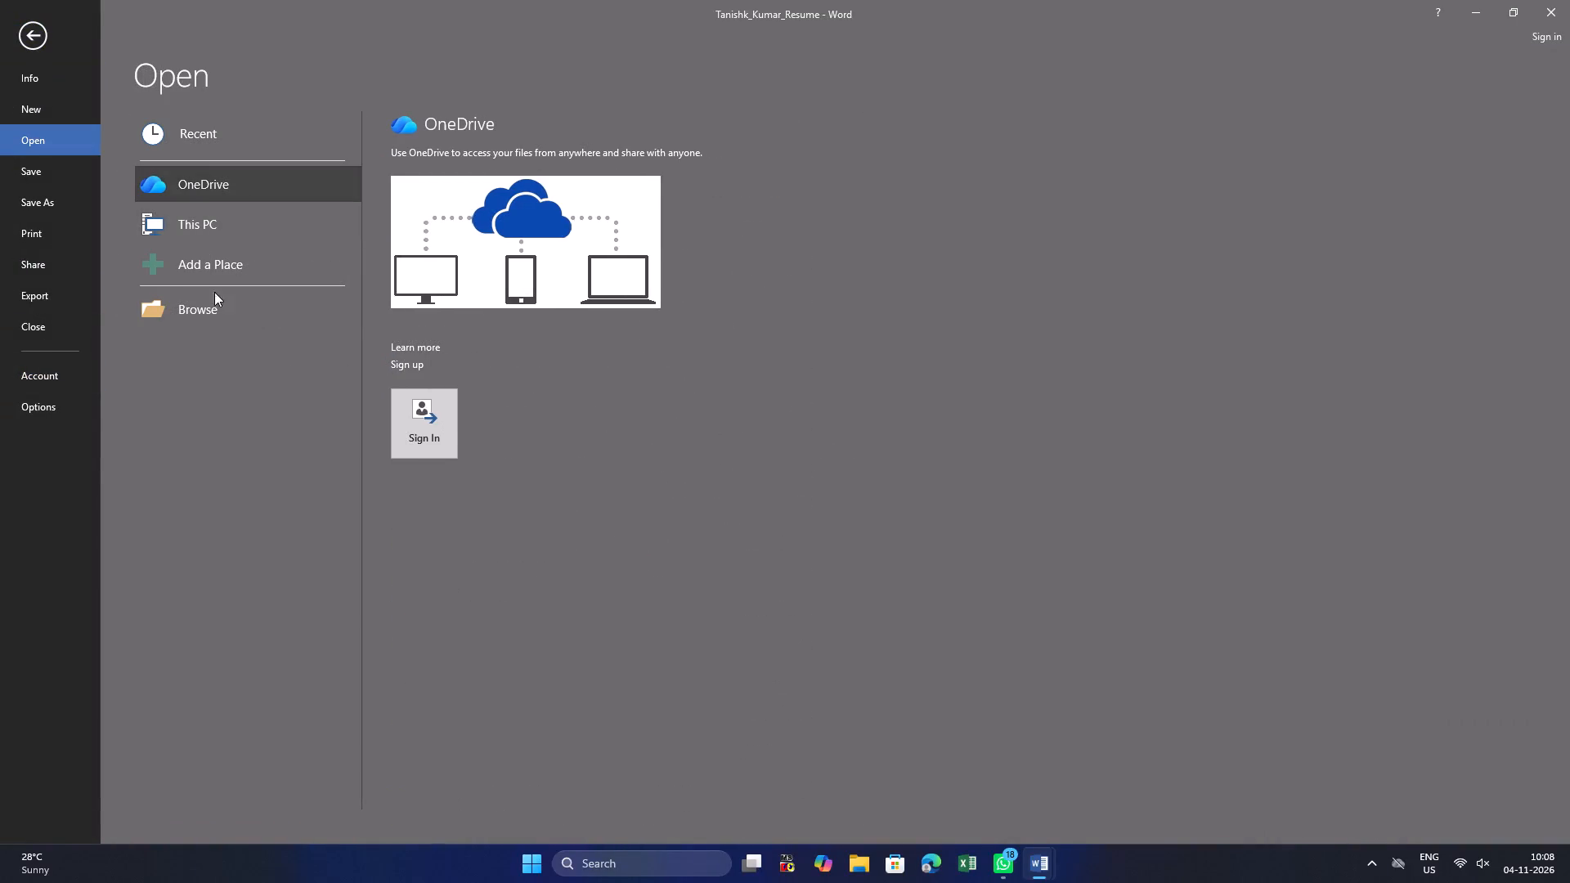
click(212, 299)
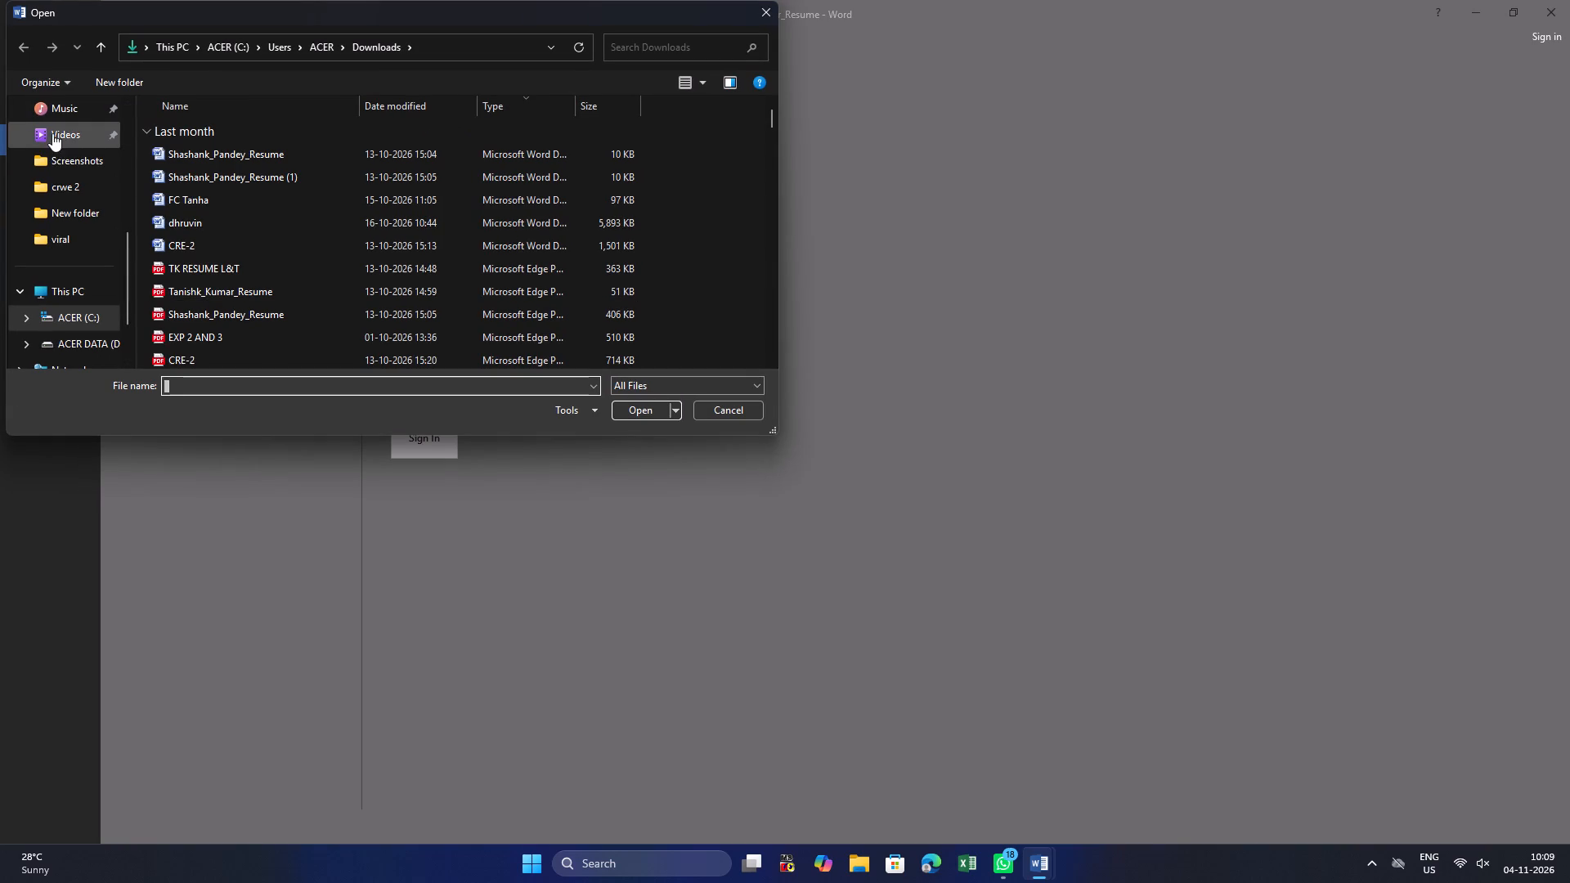
scroll(60, 128, up, 3)
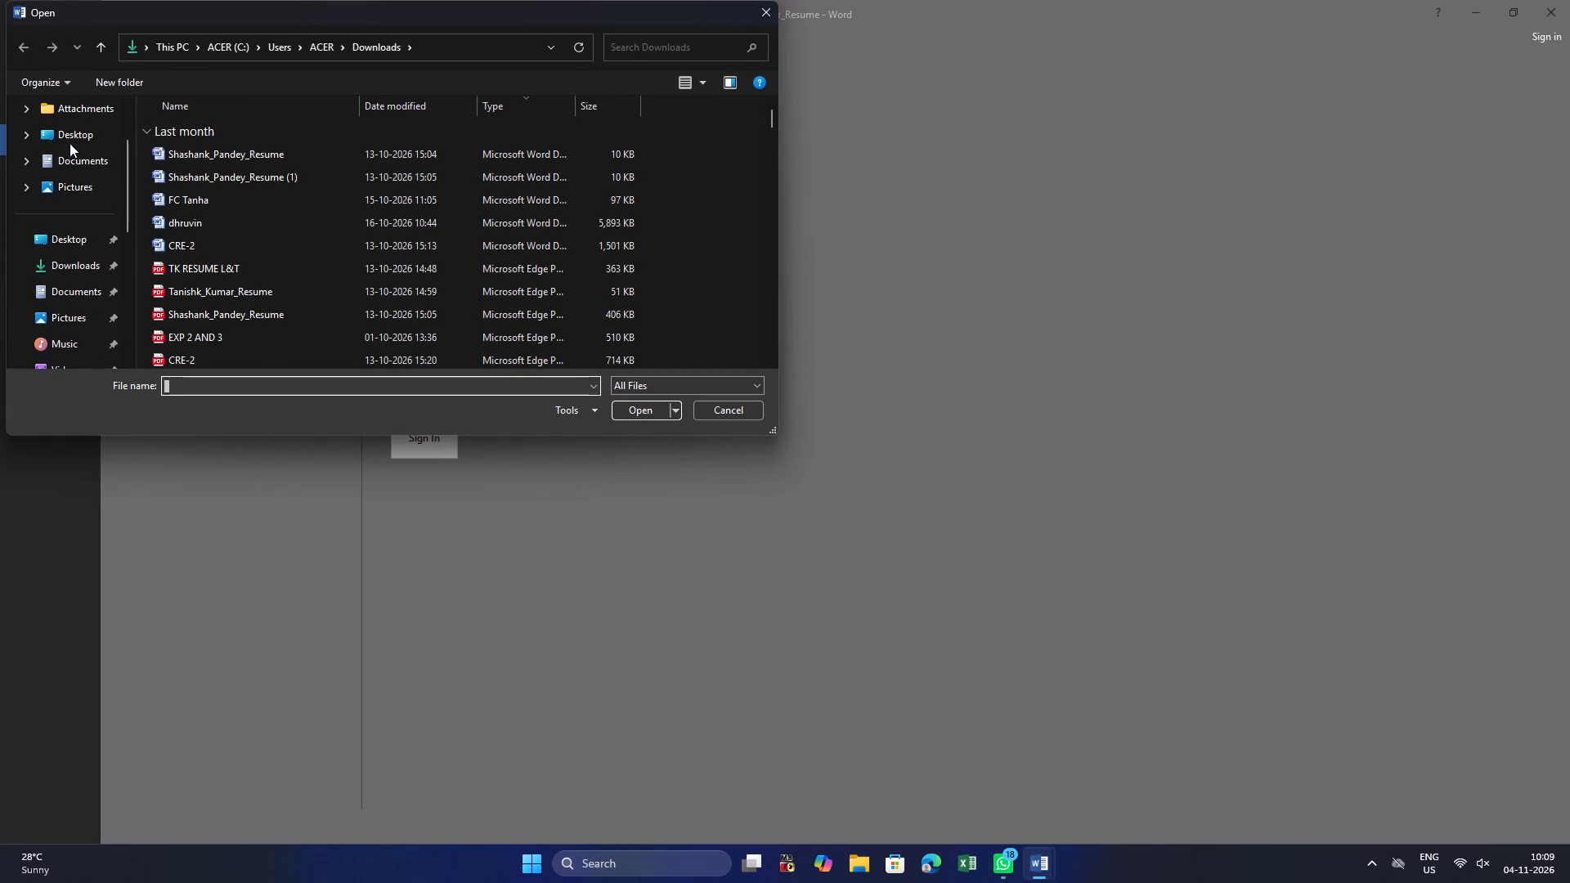
click(74, 142)
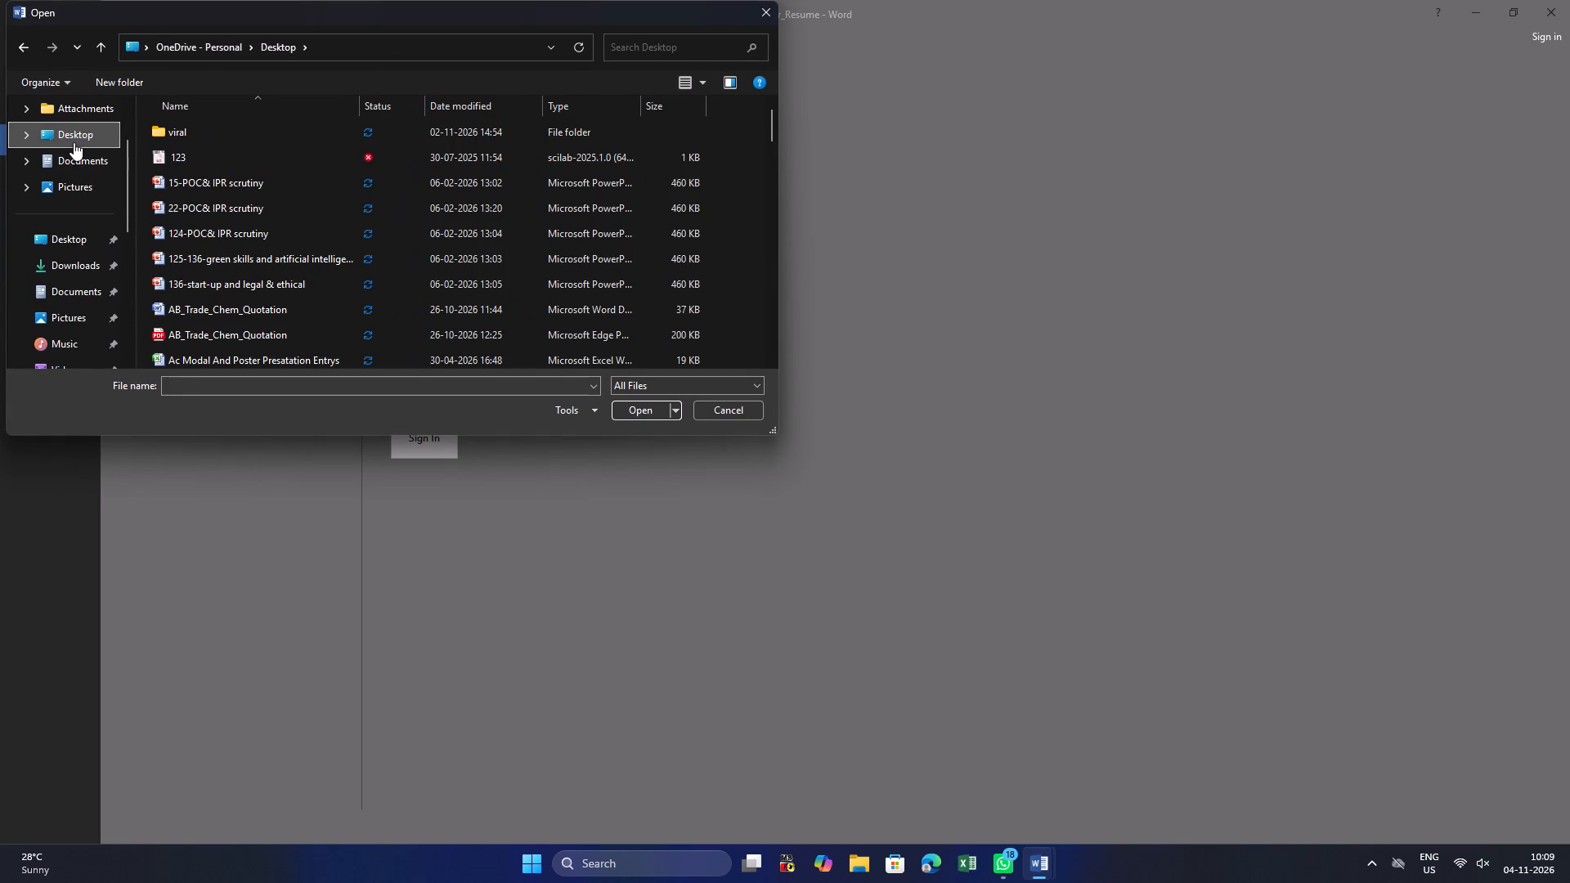
drag(616, 41, 623, 47)
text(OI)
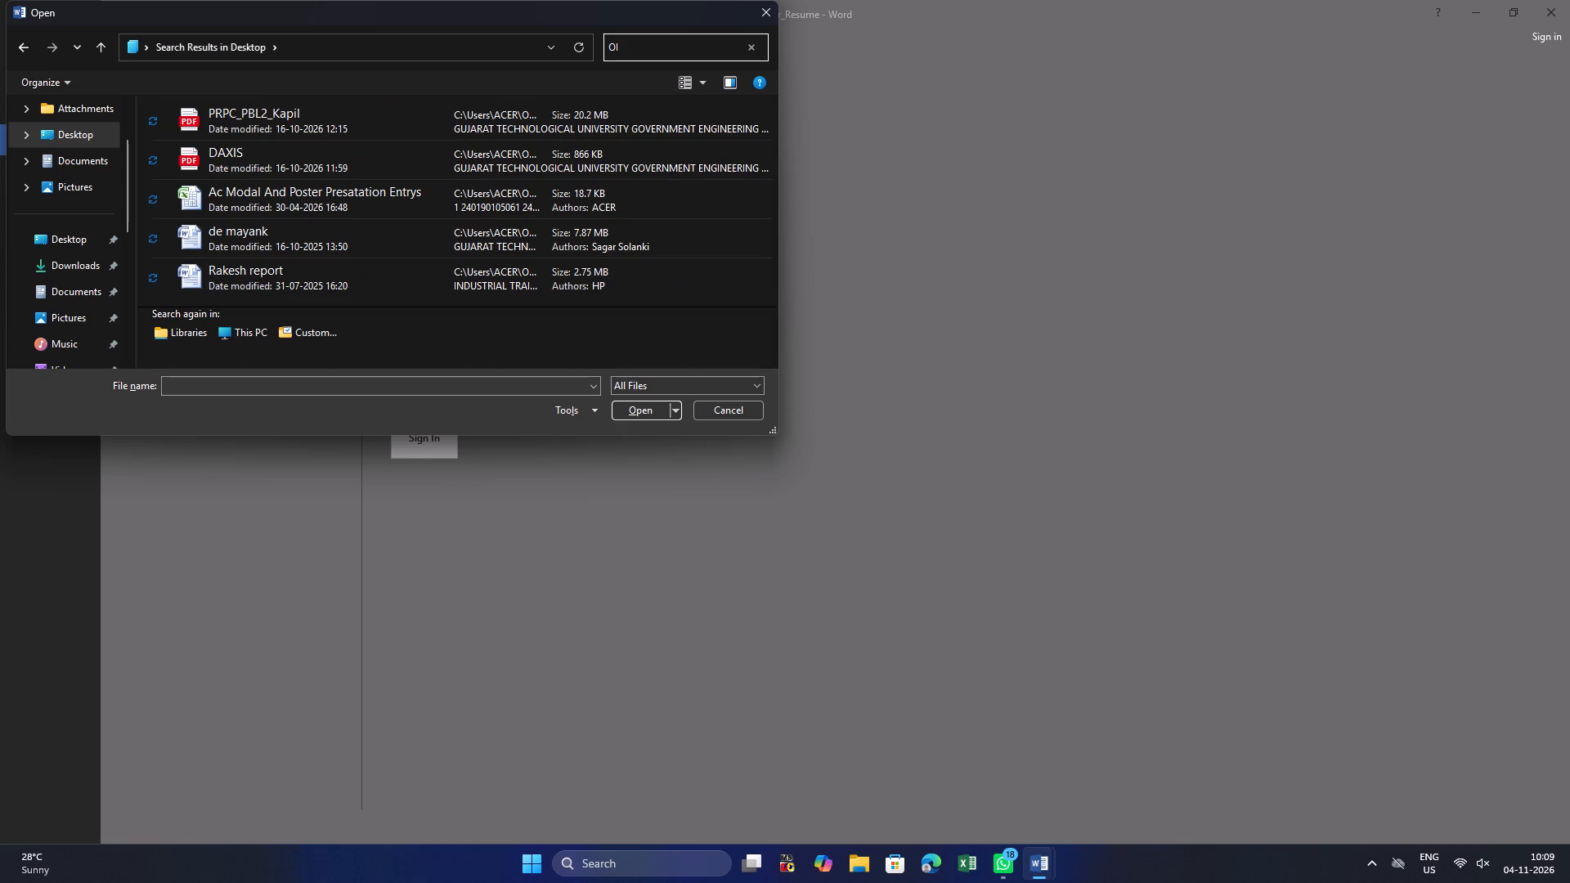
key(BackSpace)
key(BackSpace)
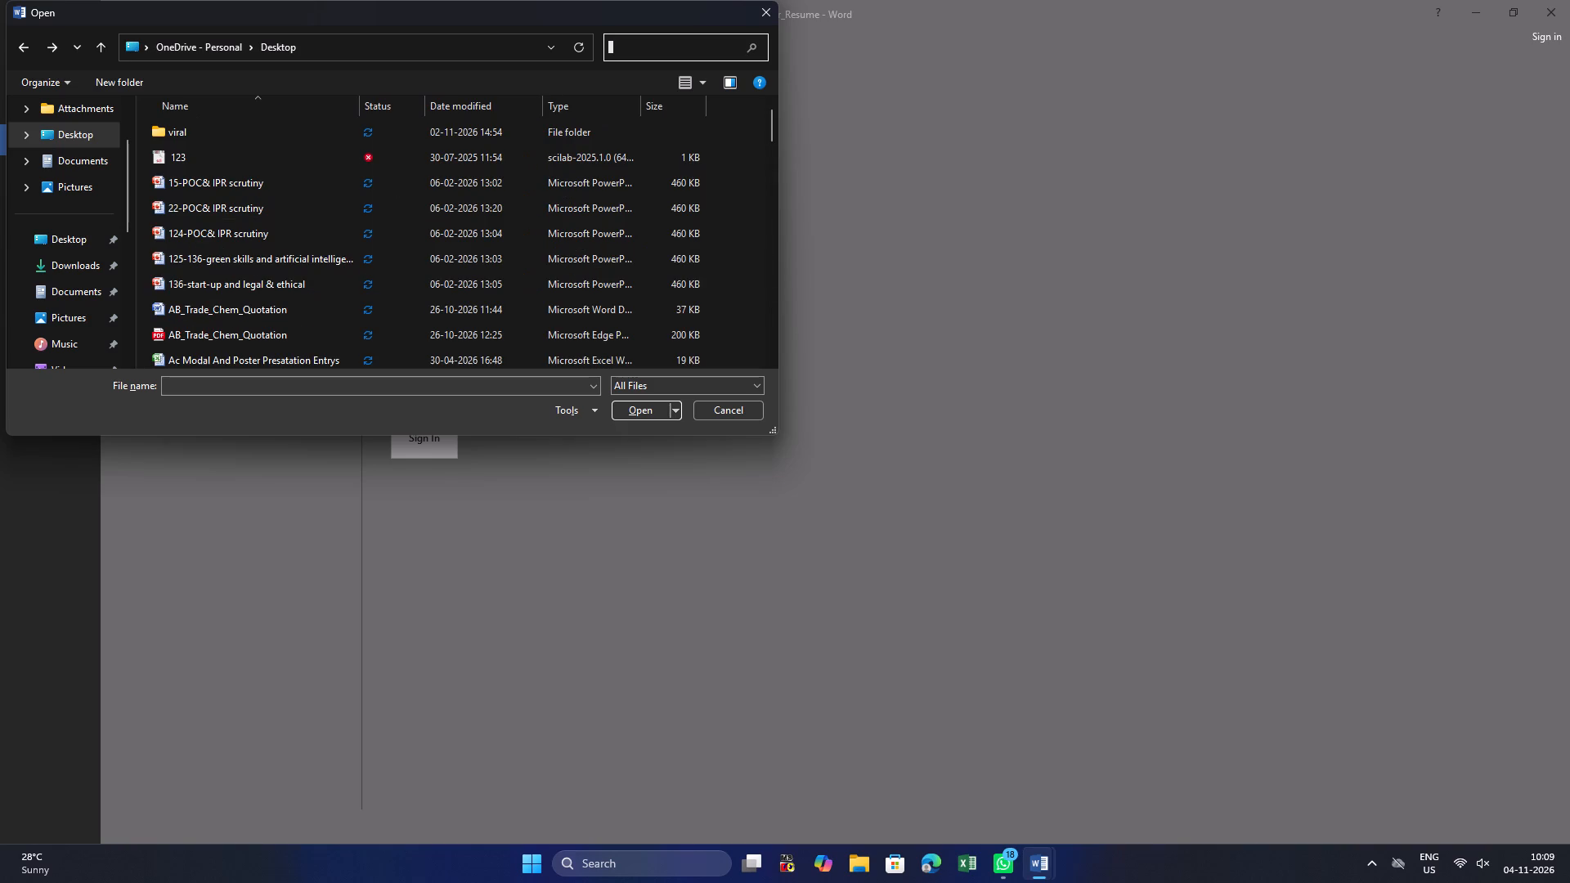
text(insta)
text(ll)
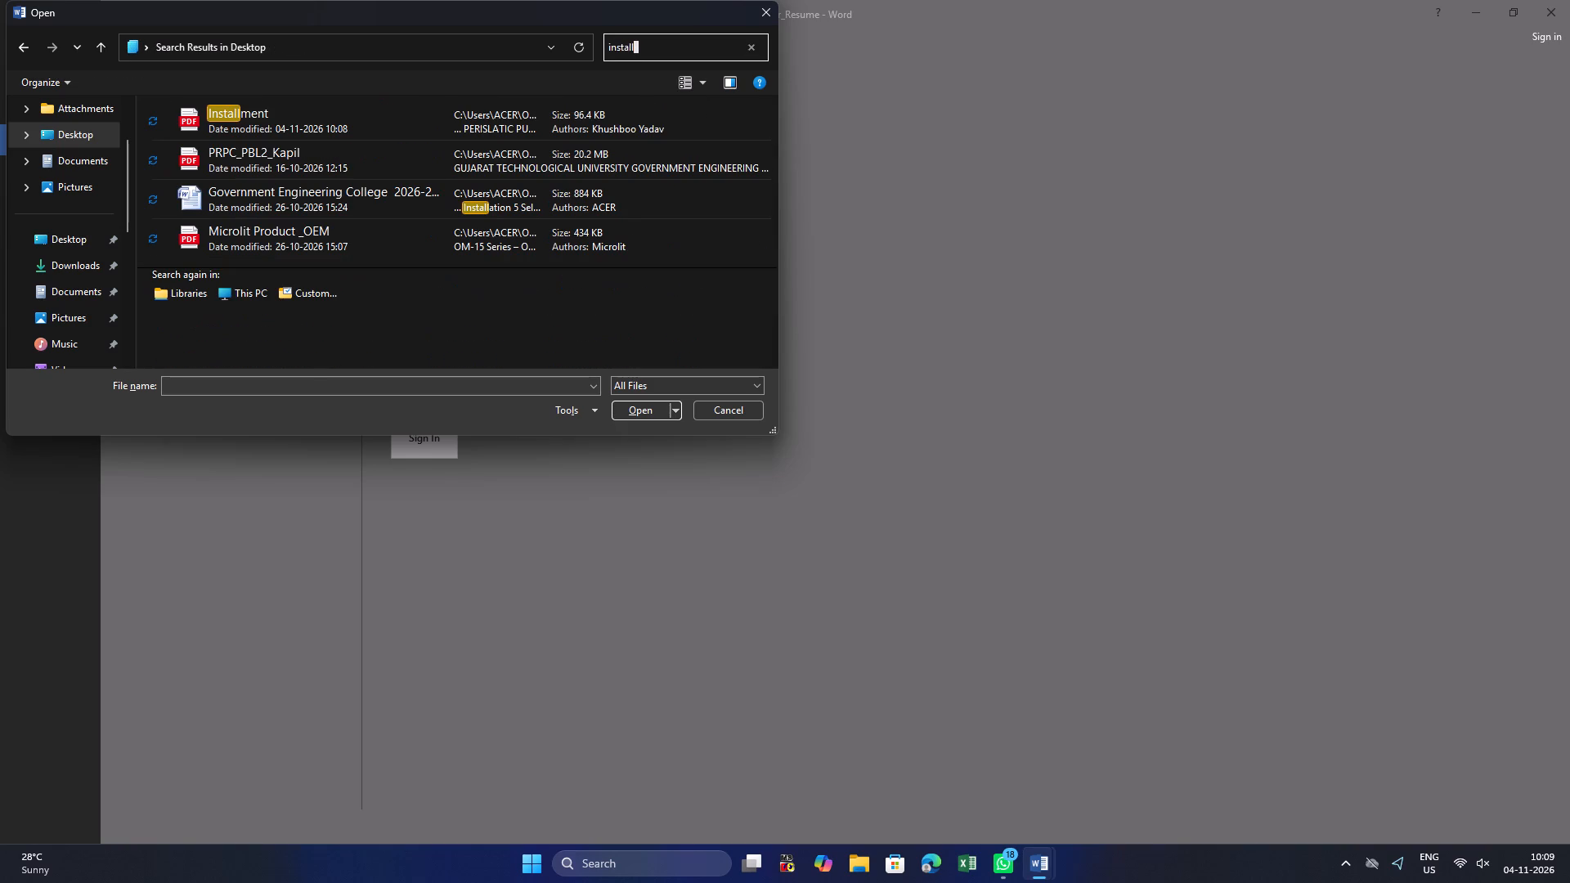
click(436, 114)
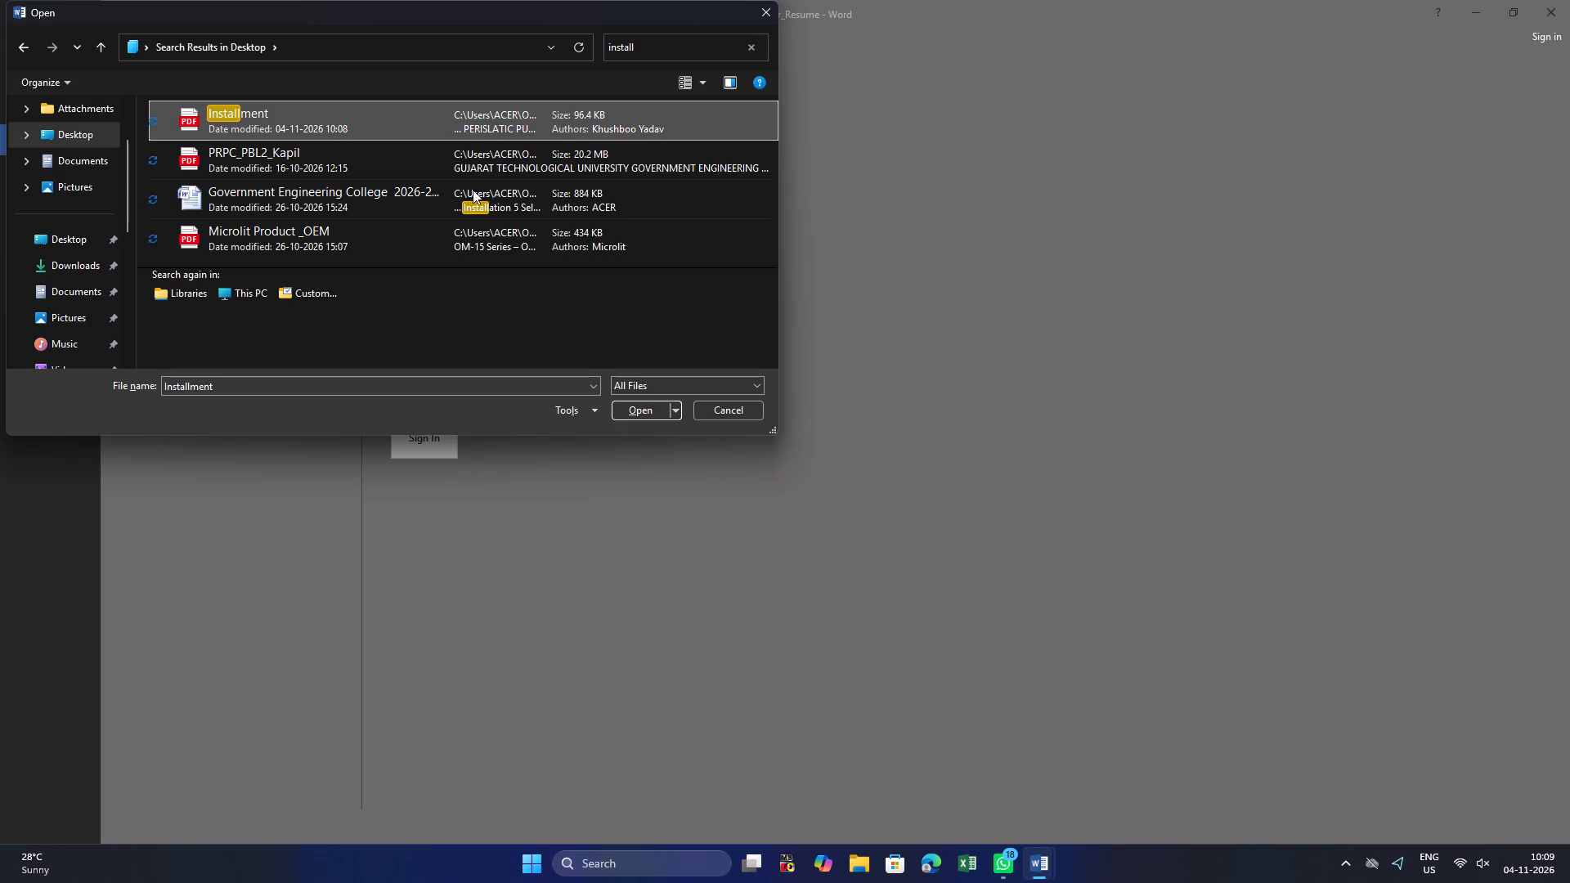
click(646, 409)
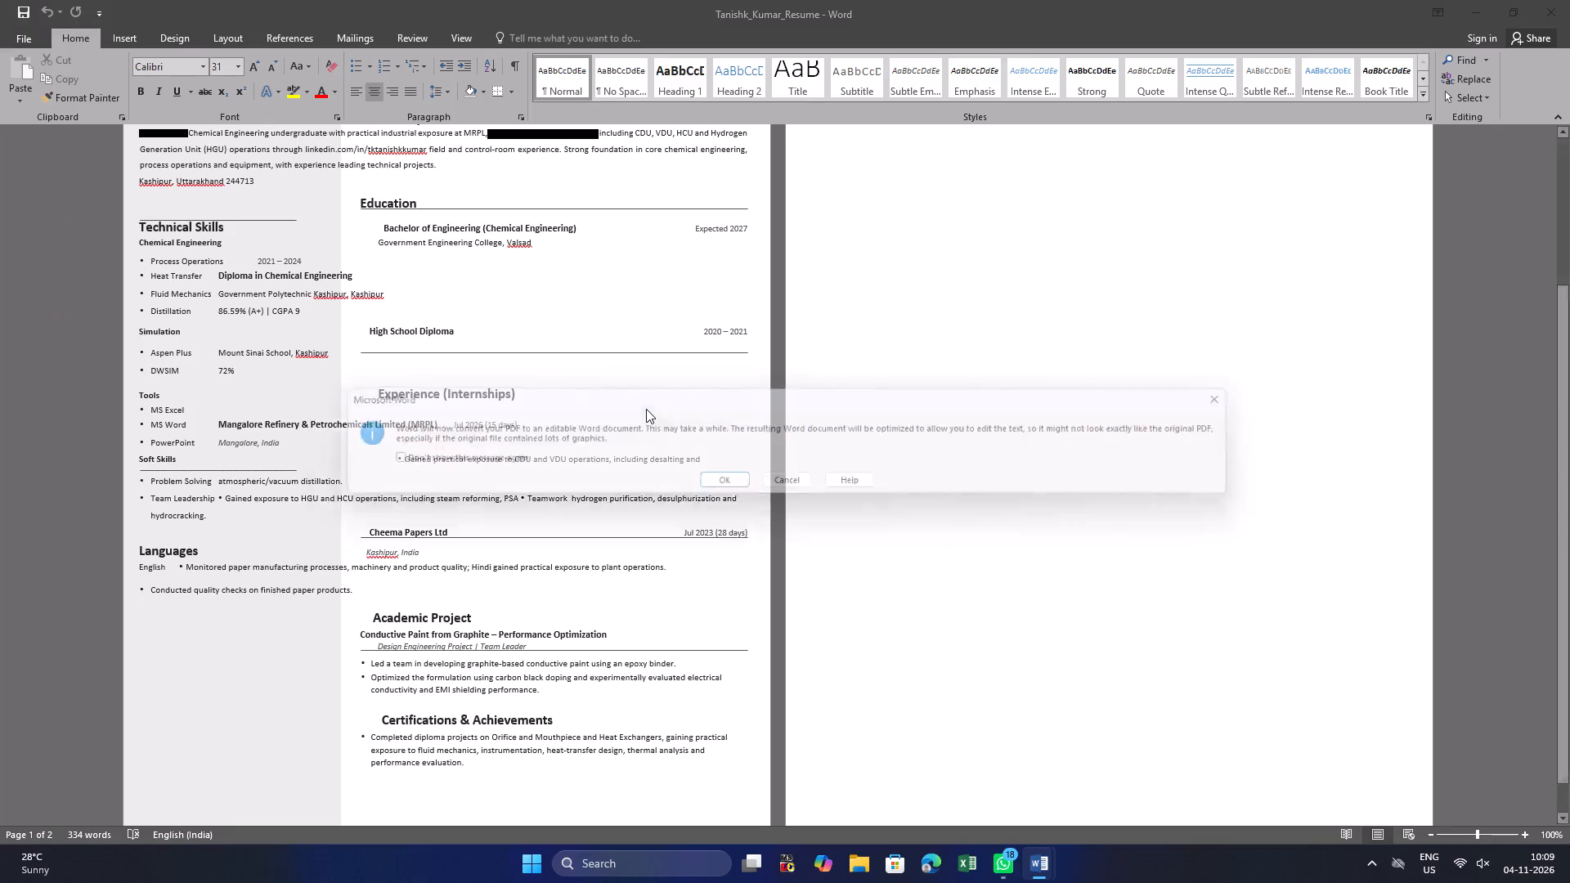
Convert the Installment PDF to an editable Word document and enable editing on it.
click(727, 479)
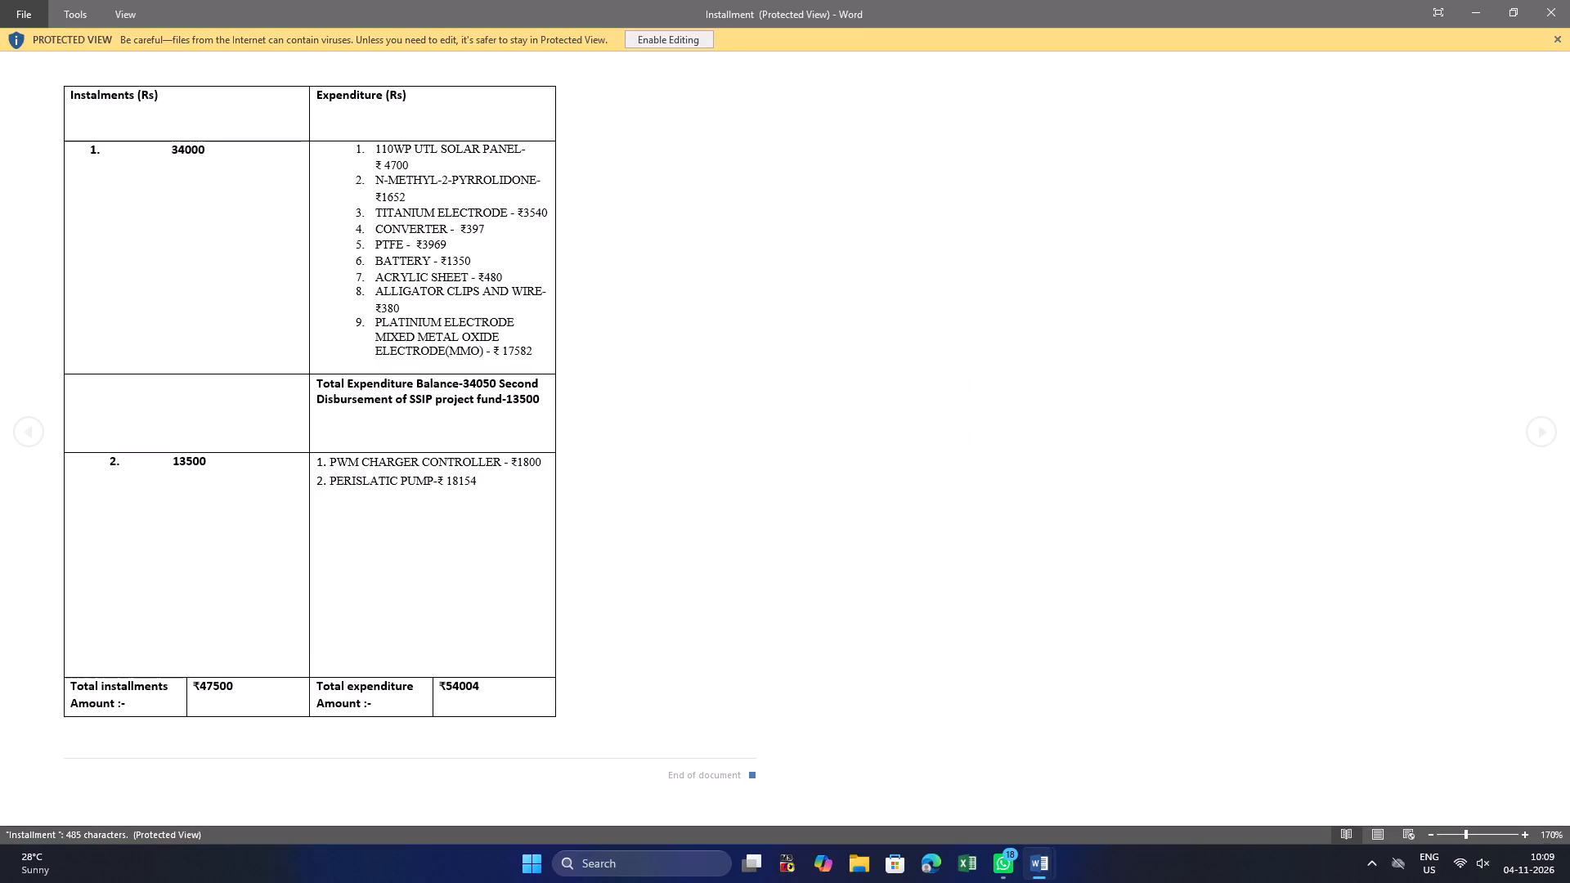
click(542, 289)
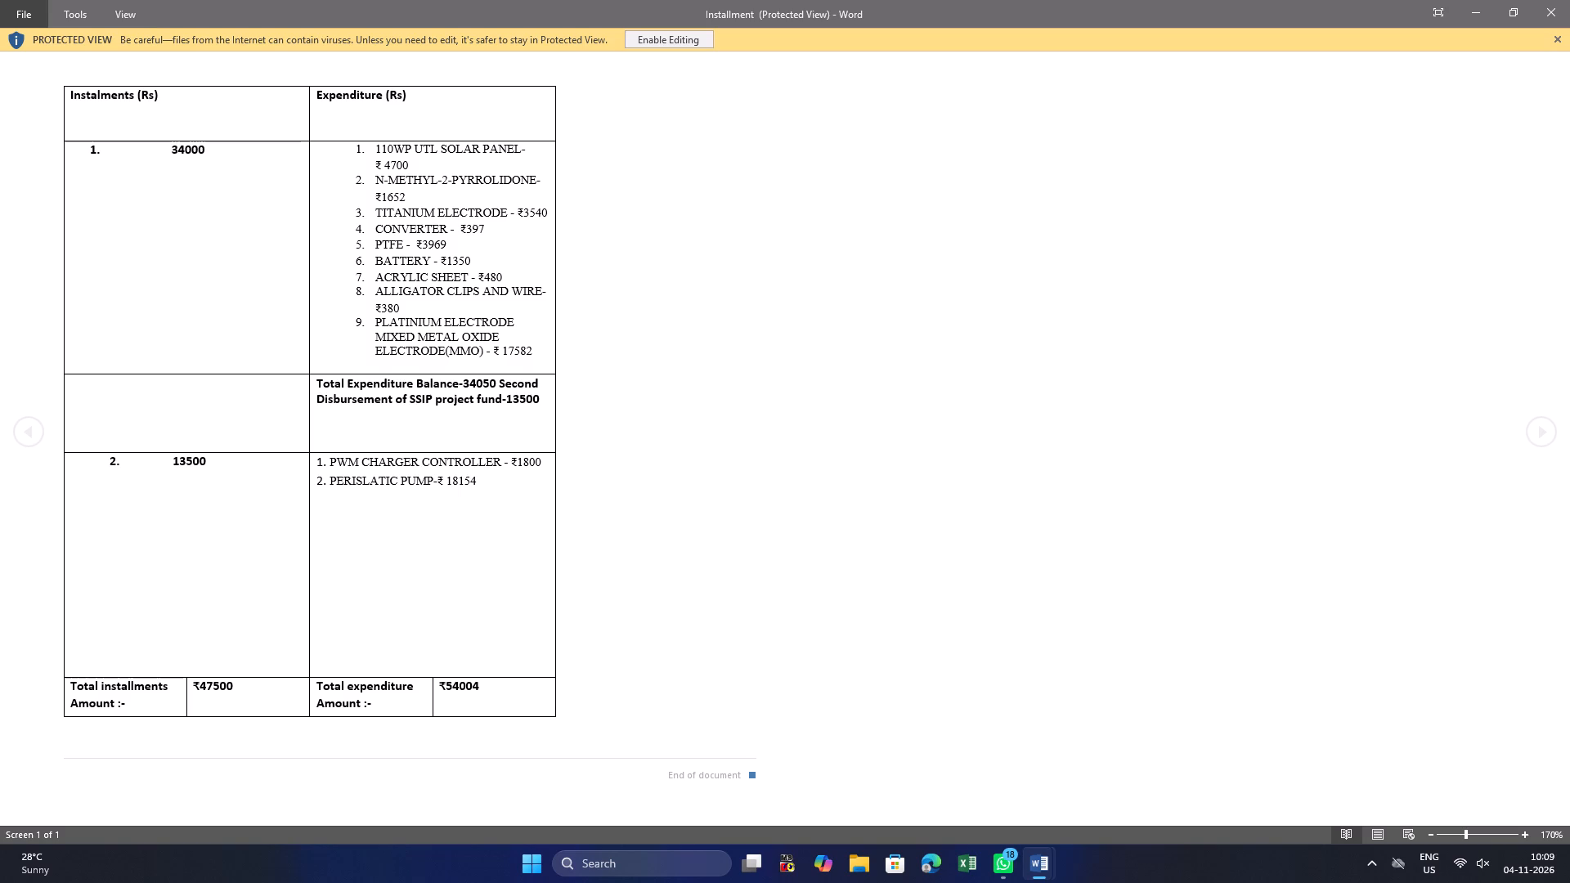
click(648, 29)
click(648, 43)
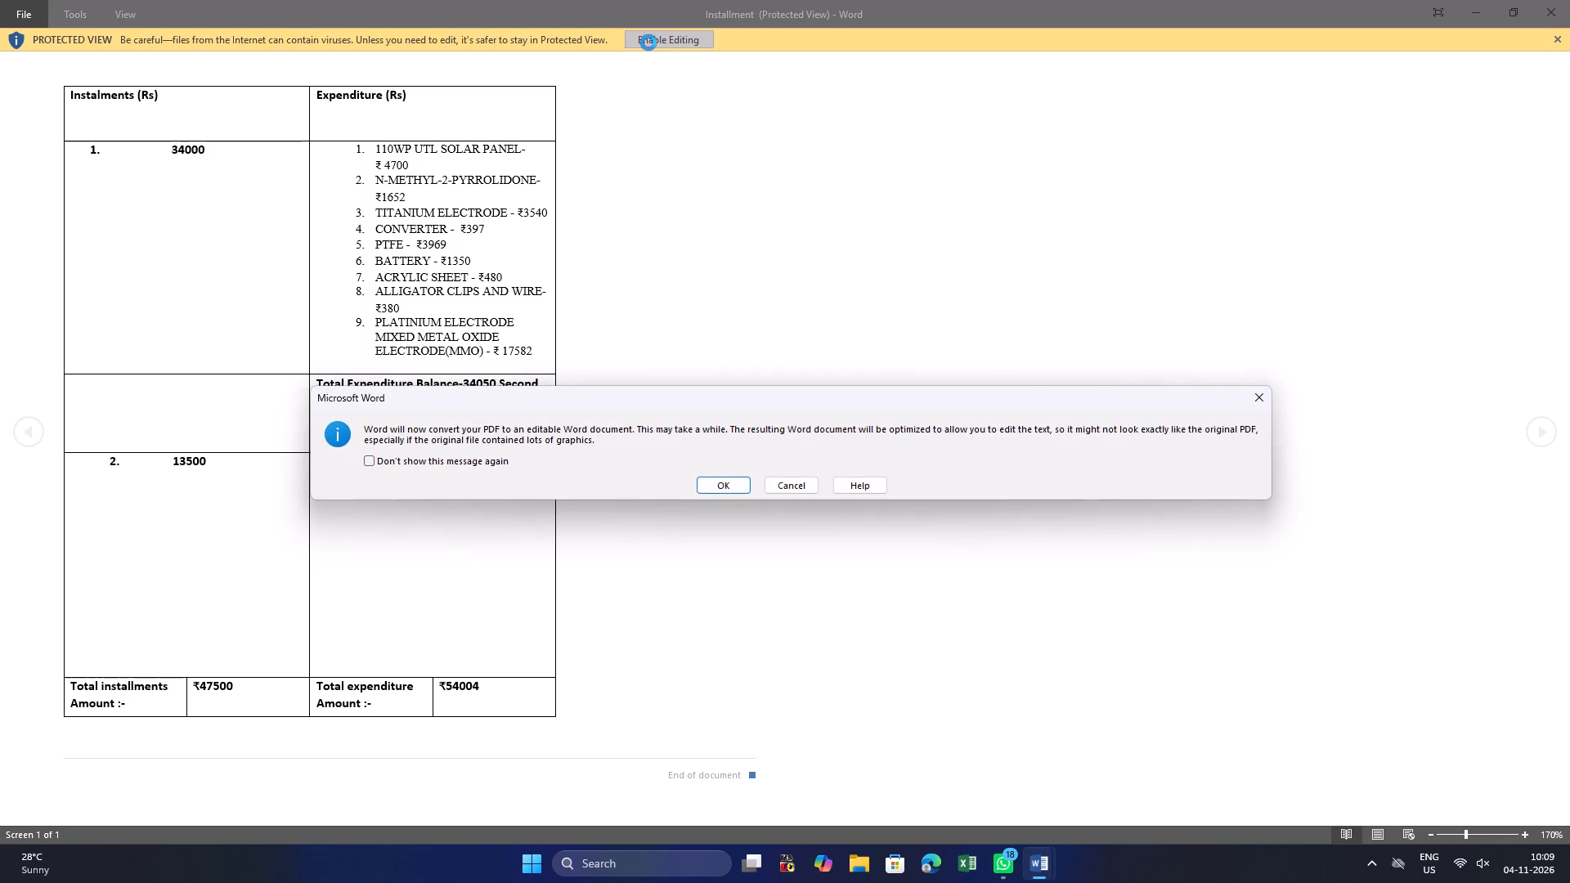
click(720, 484)
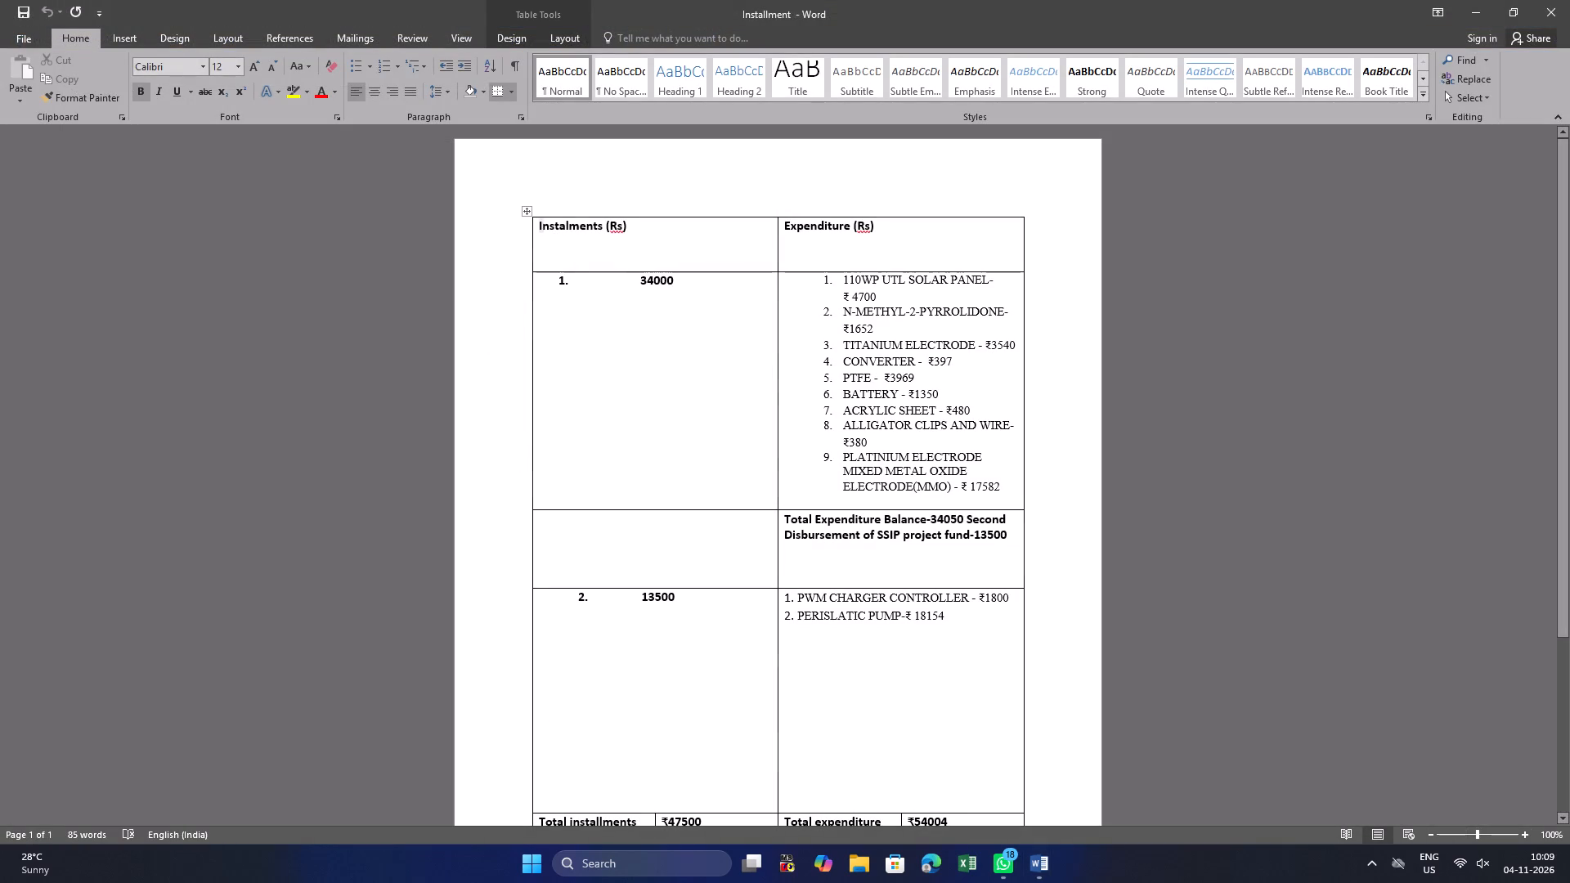
Replace the item name "ALLIGATOR CLIPS AND WIRE" in the first instalment's expenditure list with "Small Water pump pipe".
click(1007, 424)
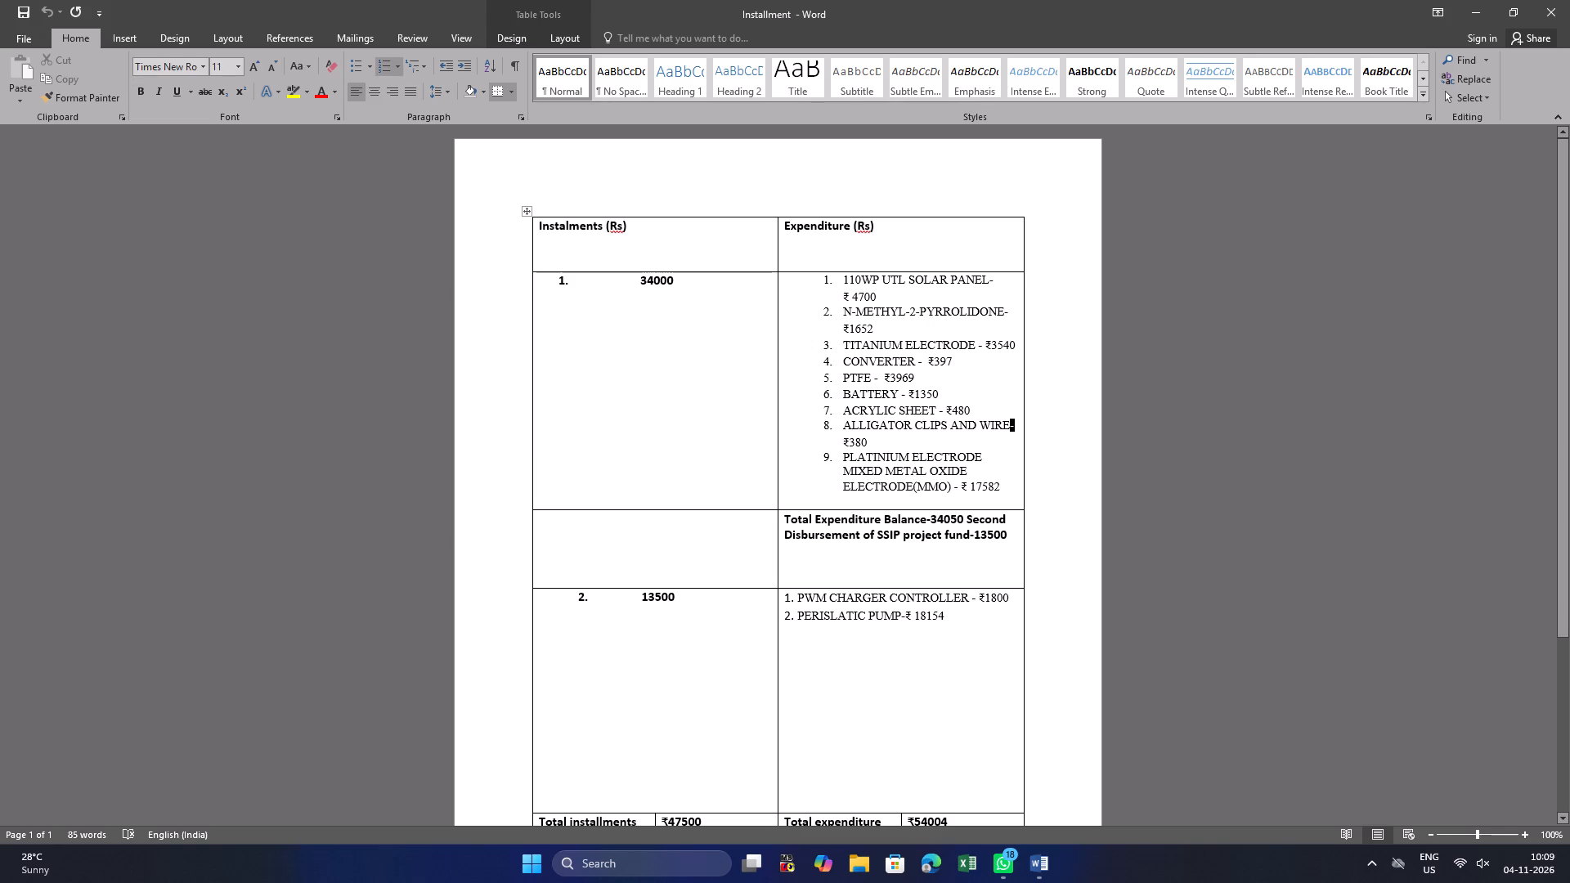
key(Left)
key(BackSpace)
key(BackSpace)
key(BackSpace)
key(BackSpace)
key(BackSpace)
key(BackSpace)
key(BackSpace)
key(BackSpace)
key(BackSpace)
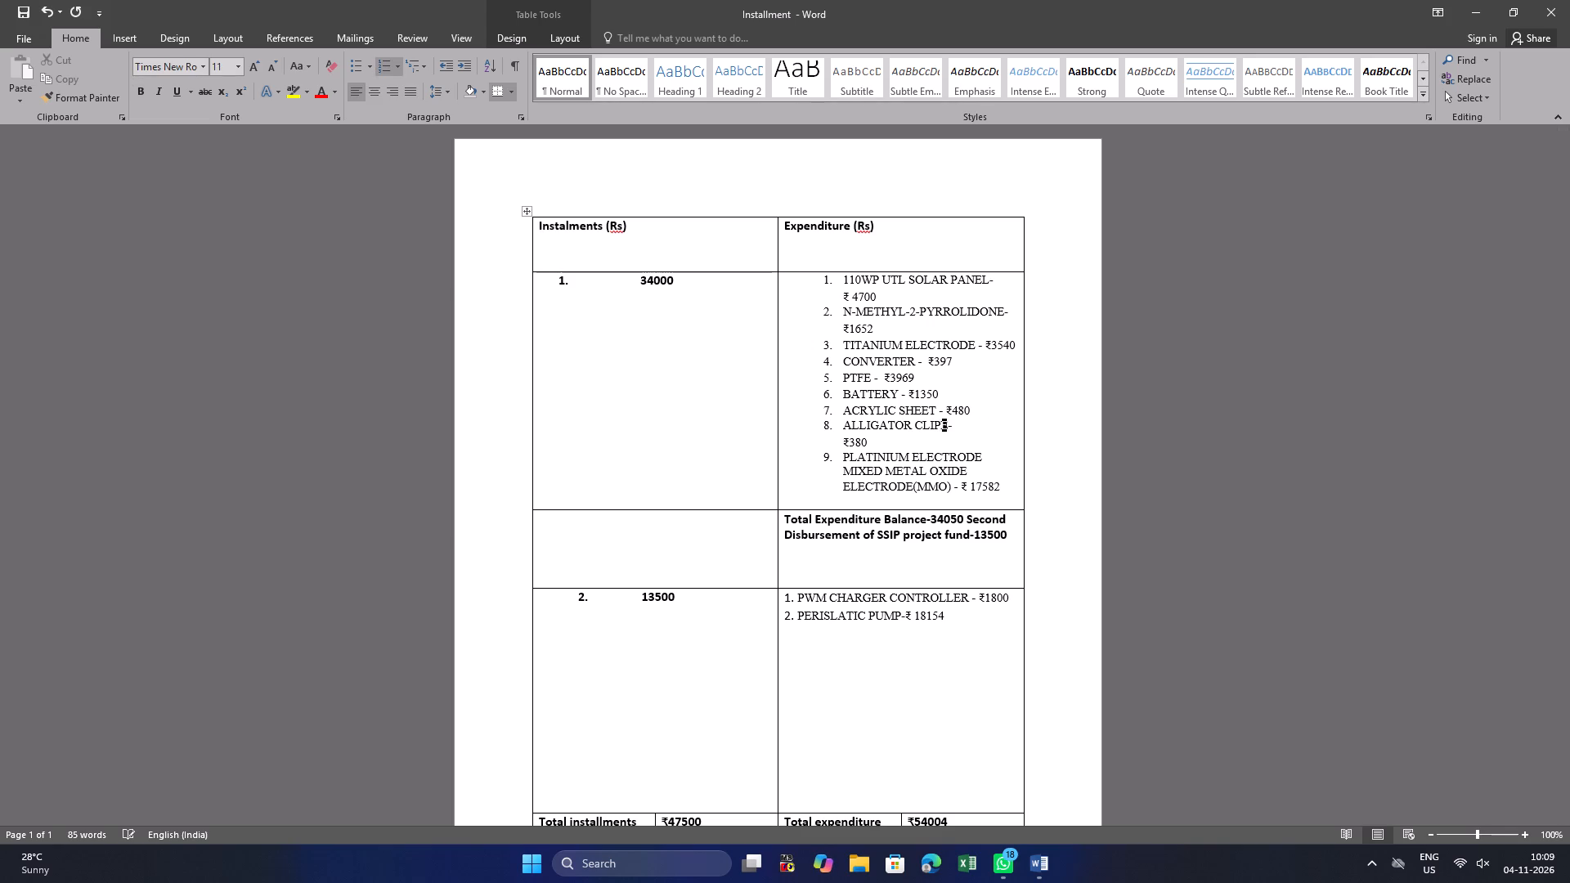
key(BackSpace)
key(BackSpace)
key(BackSpace)
key(BackSpace)
key(BackSpace)
key(BackSpace)
key(BackSpace)
key(BackSpace)
key(BackSpace)
key(BackSpace)
key(BackSpace)
key(BackSpace)
key(BackSpace)
key(BackSpace)
key(Right)
key(BackSpace)
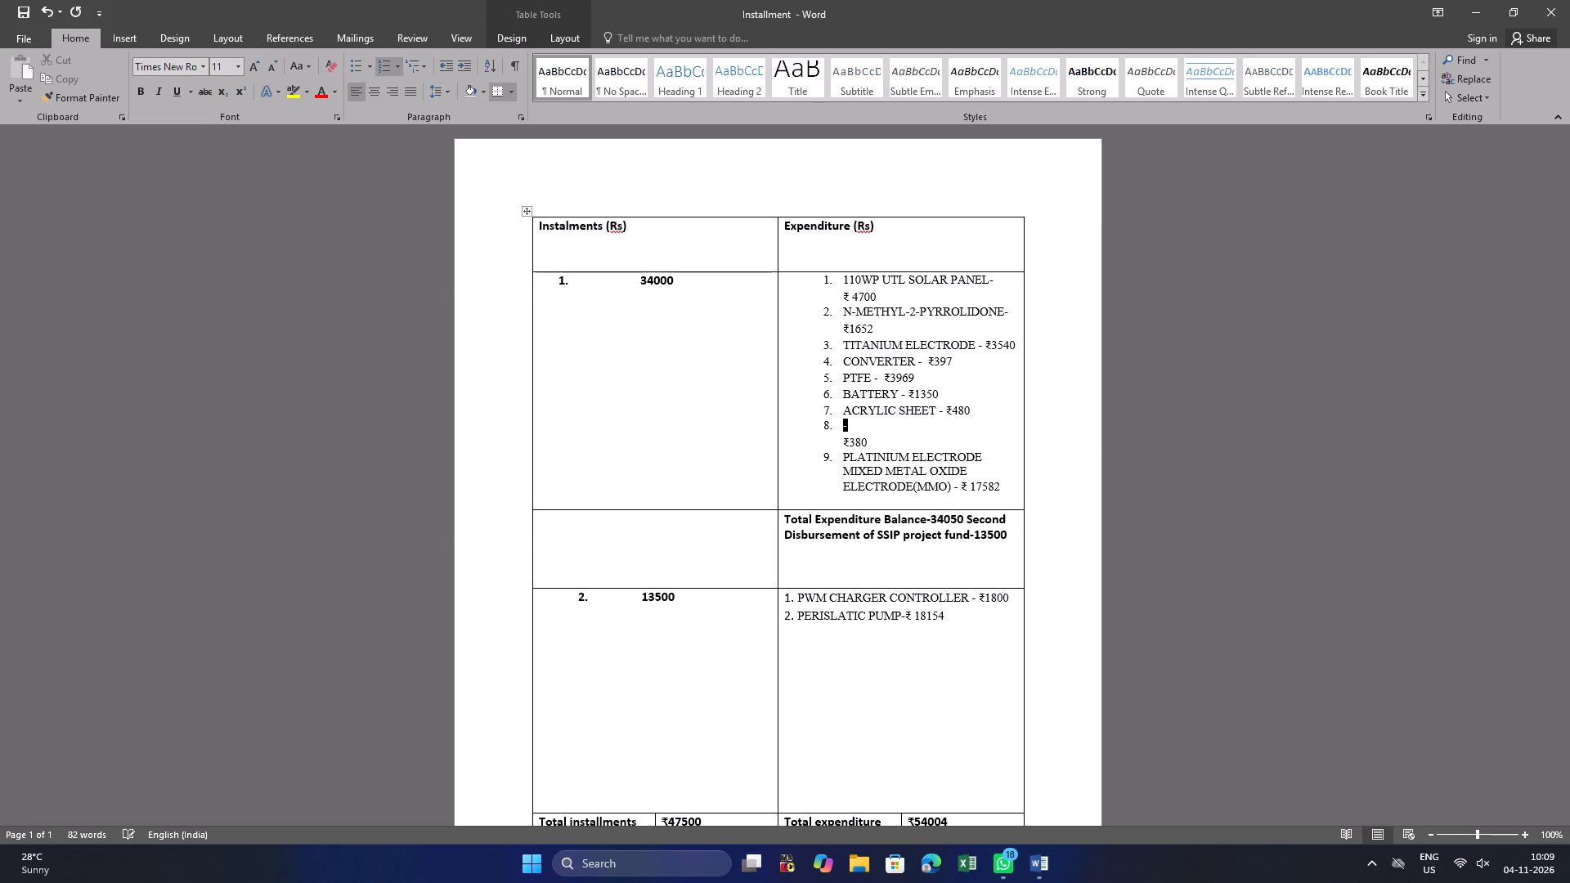
text(Small Pump)
key(BackSpace)
key(BackSpace)
key(BackSpace)
key(BackSpace)
text(Water)
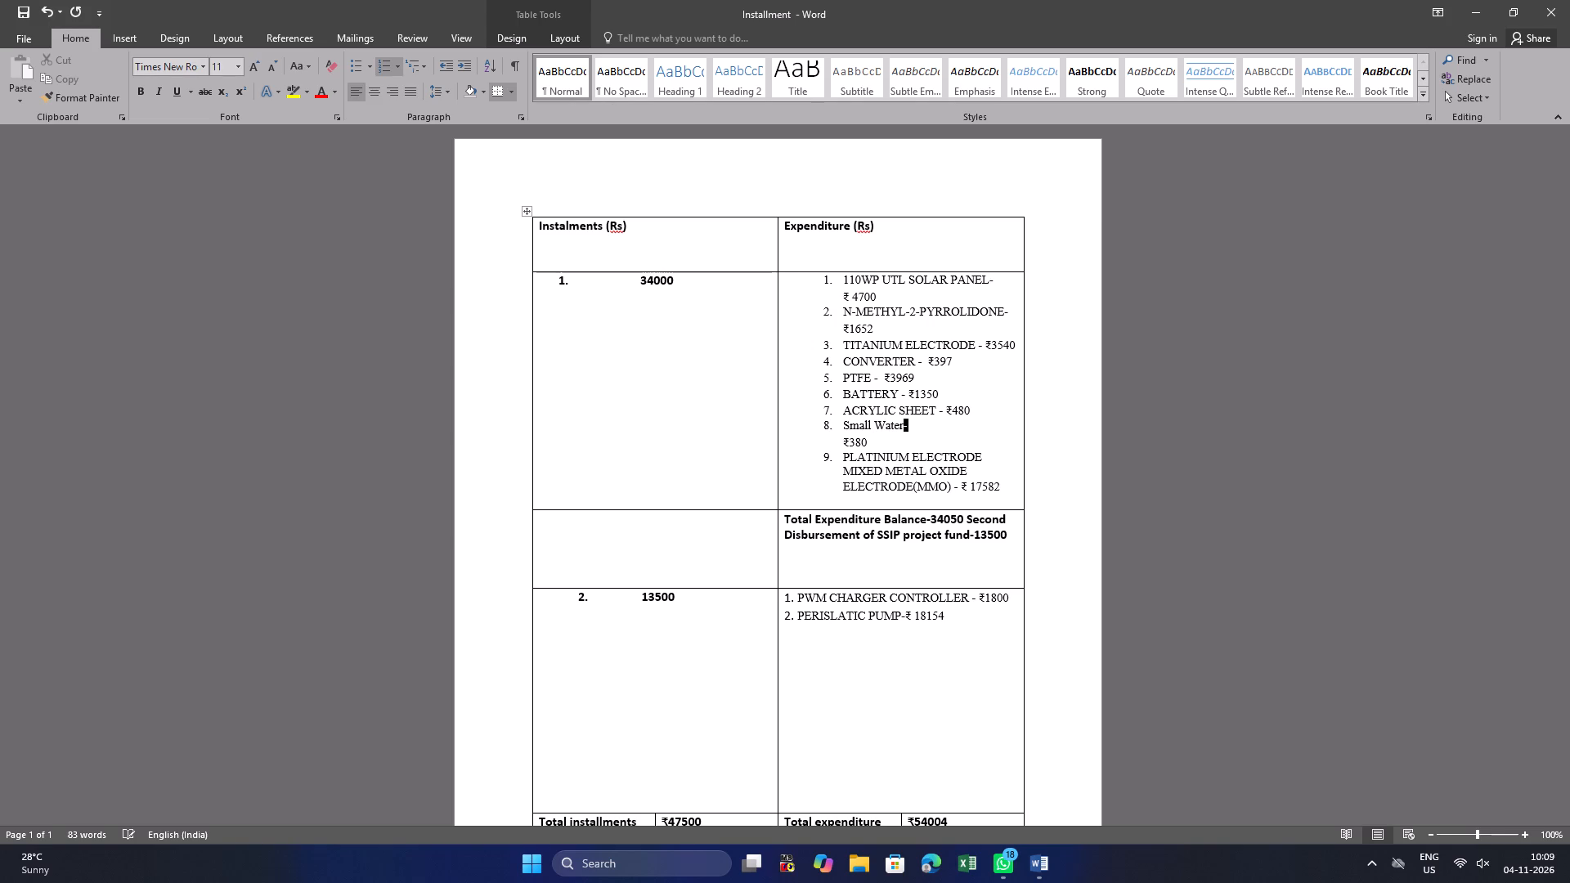
key(space)
key(p)
text(ump pipe)
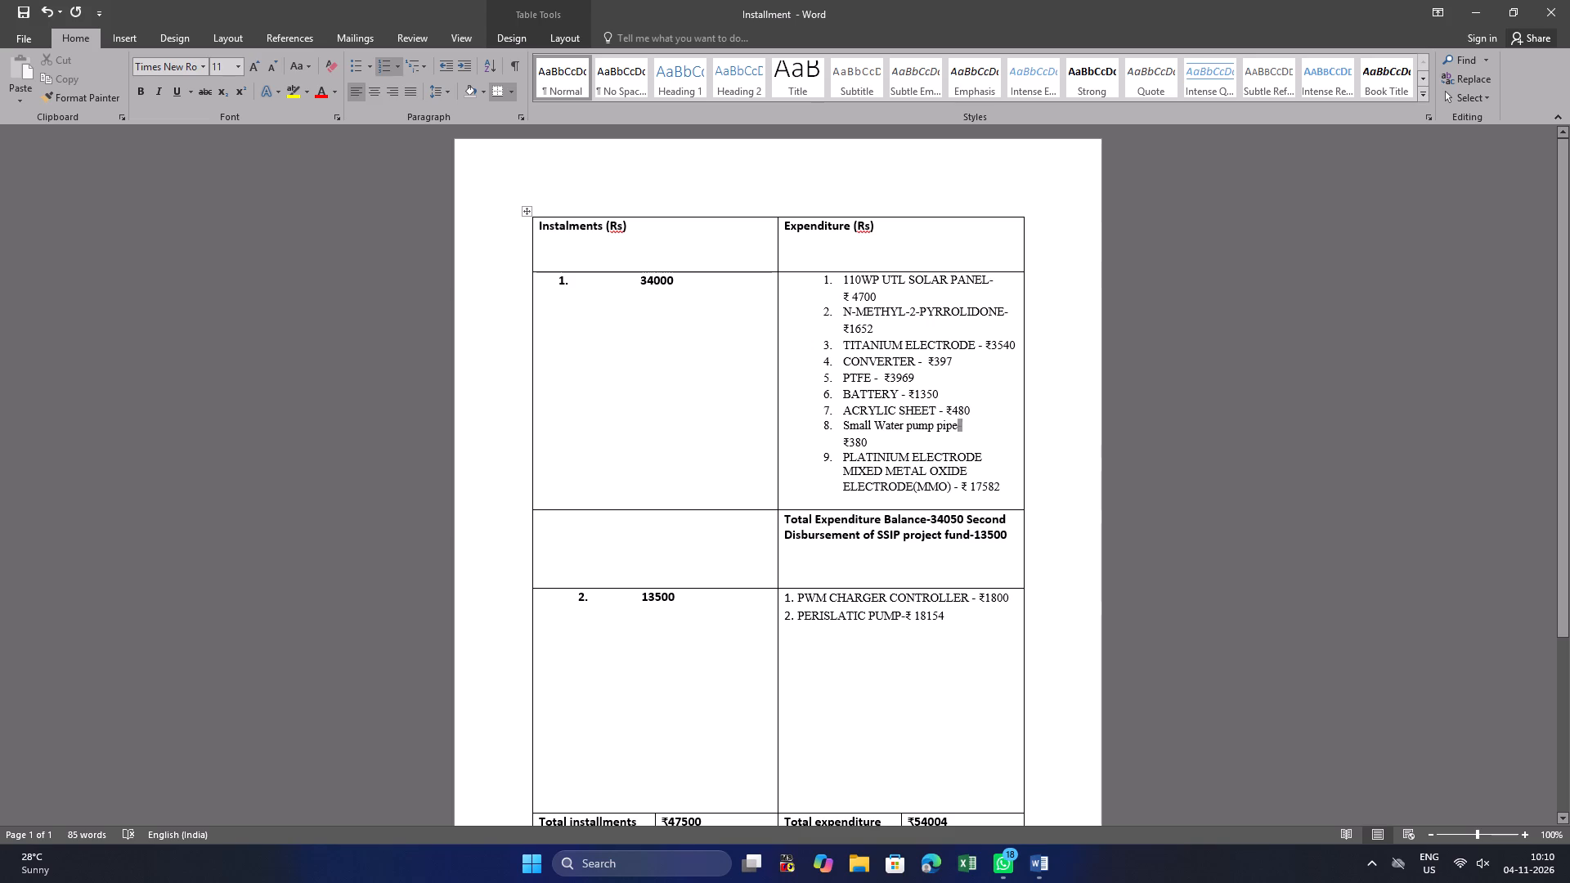
Select the item name "Small Water pump pipe" in the first instalment's expenditure list.
drag(842, 424, 931, 414)
drag(931, 414, 953, 424)
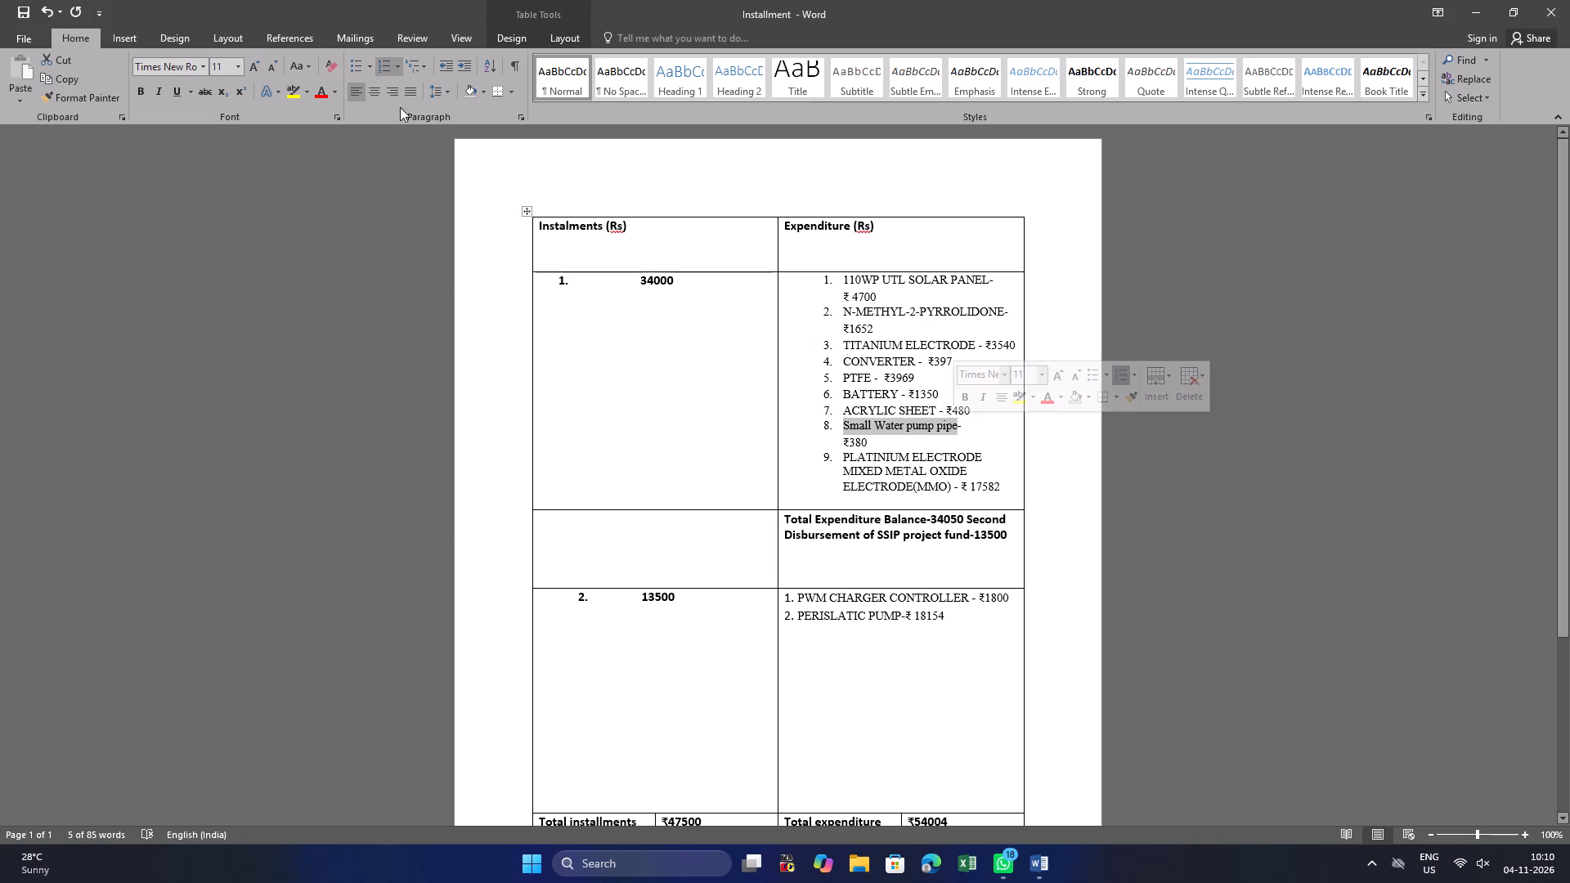
Change the selected item name "Small Water pump pipe" in the first instalment's expenditure list to uppercase.
click(304, 65)
click(337, 118)
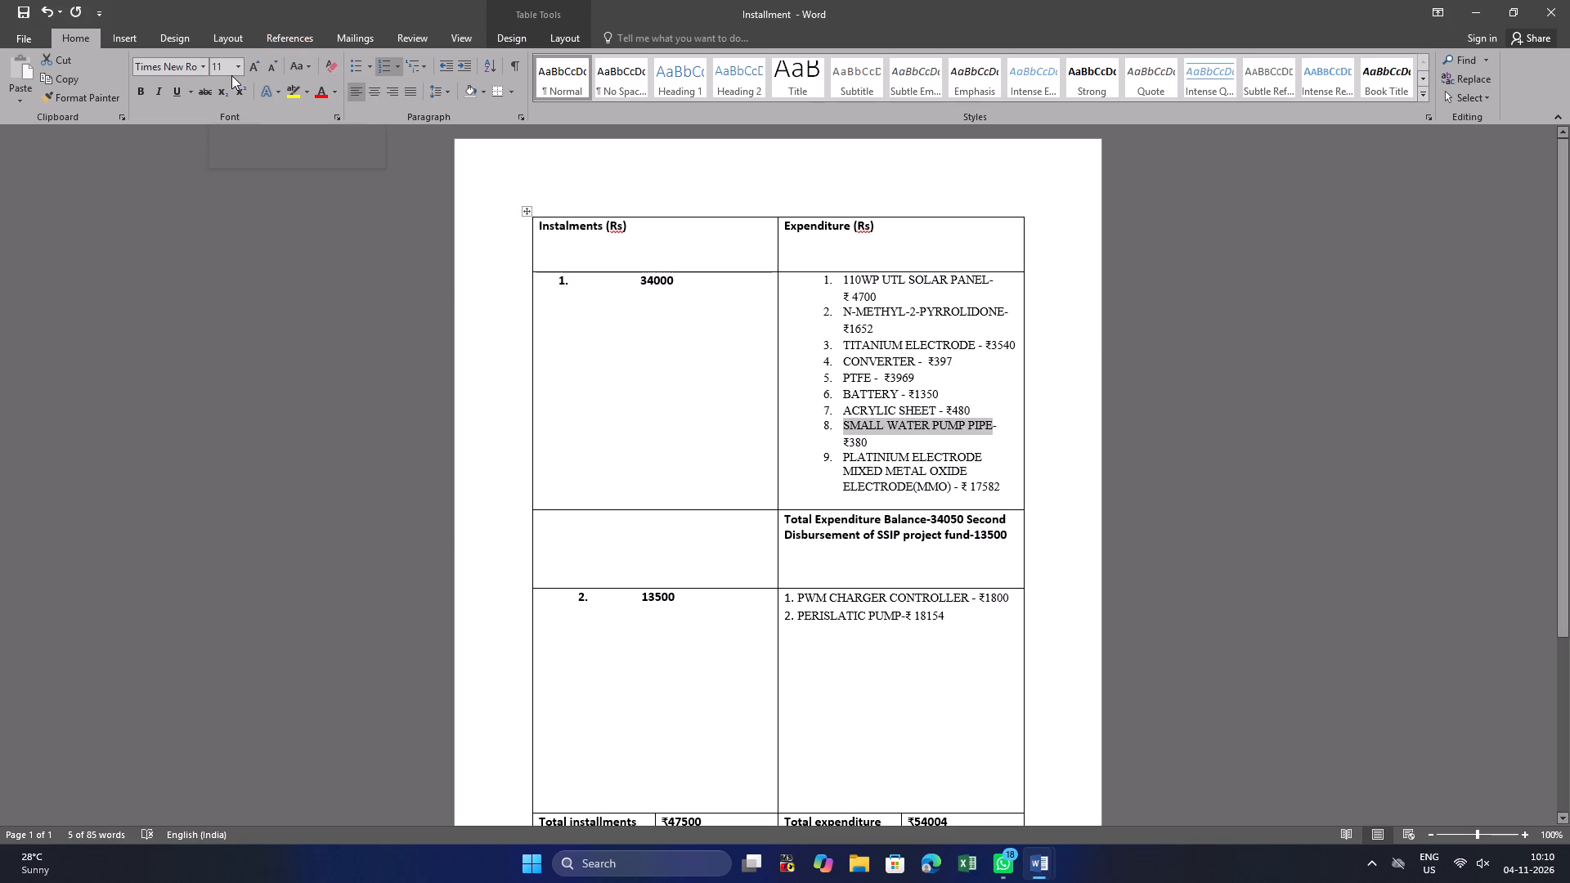
Export the edited document as a standard-quality PDF named "Installment" in the Documents folder, opening it after publishing.
click(29, 33)
click(32, 303)
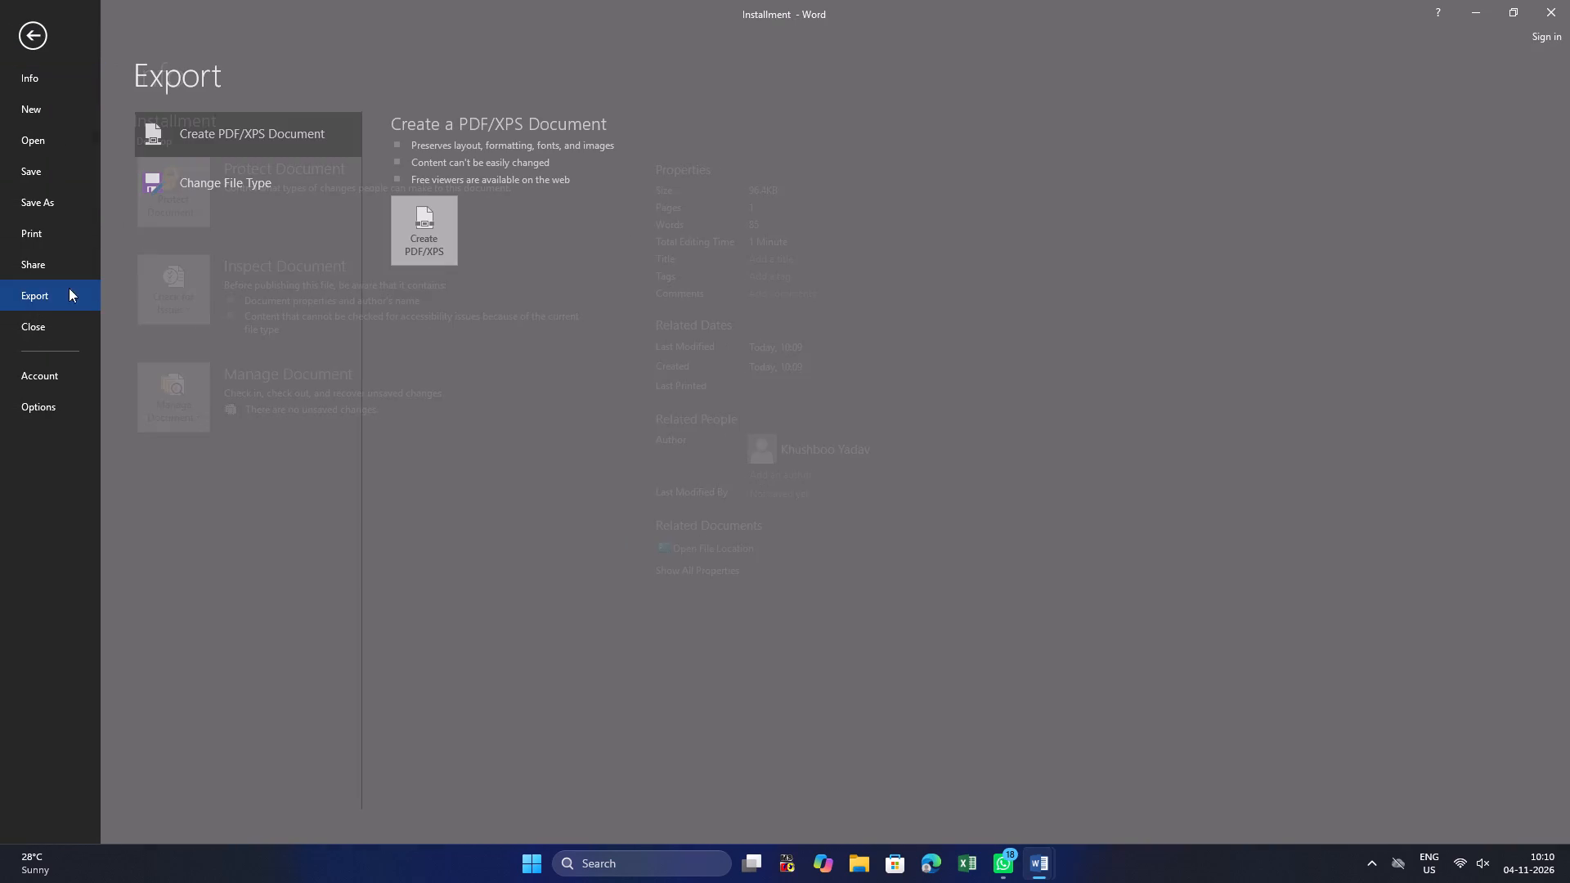
click(398, 218)
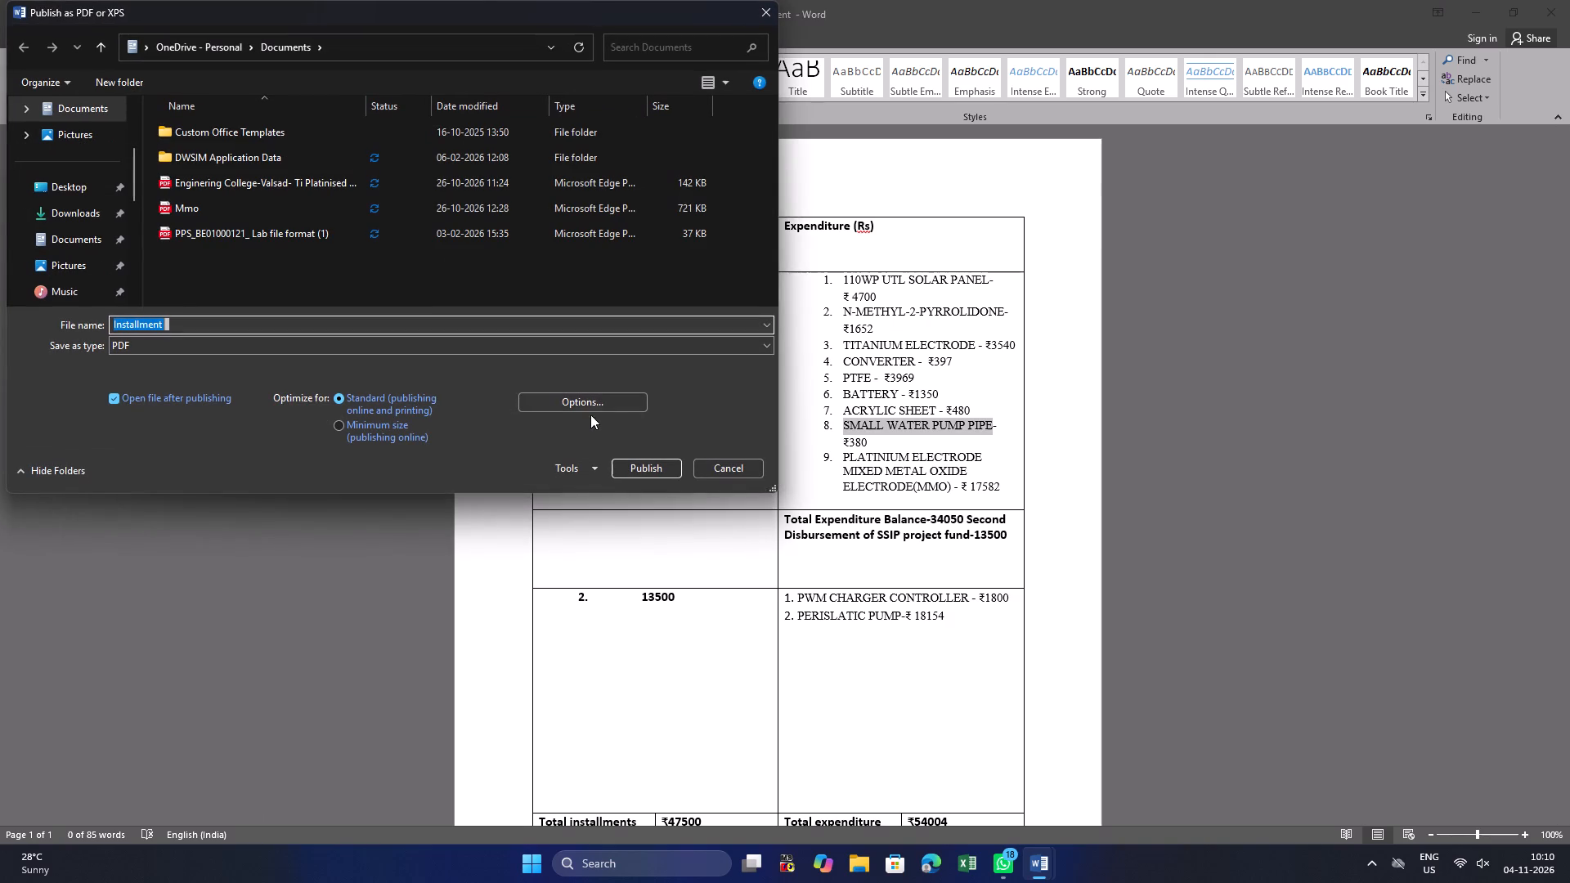
click(642, 471)
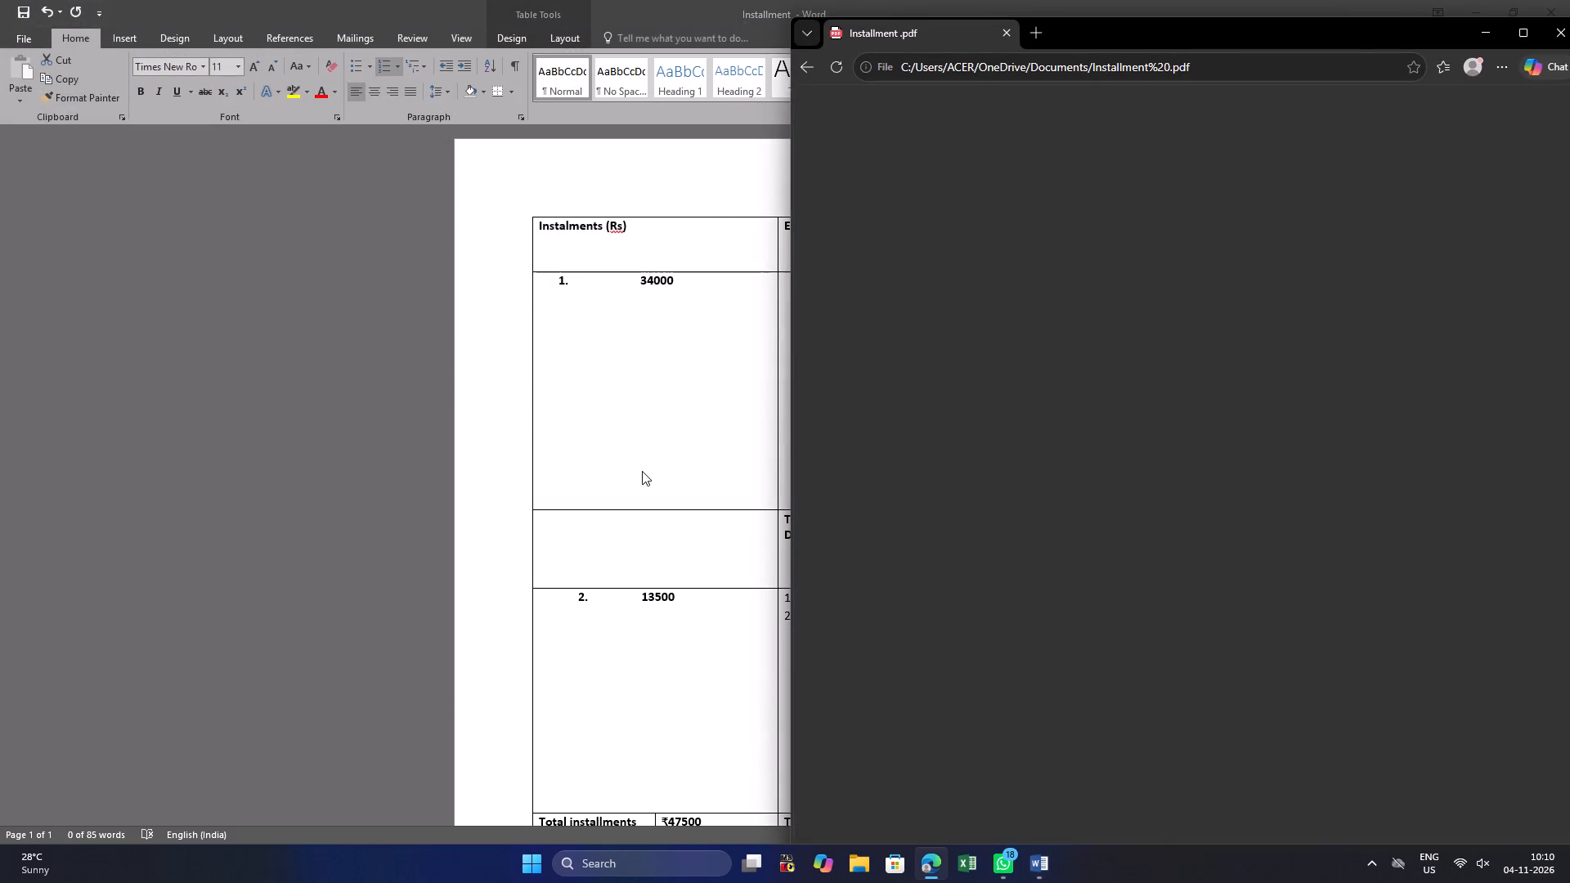
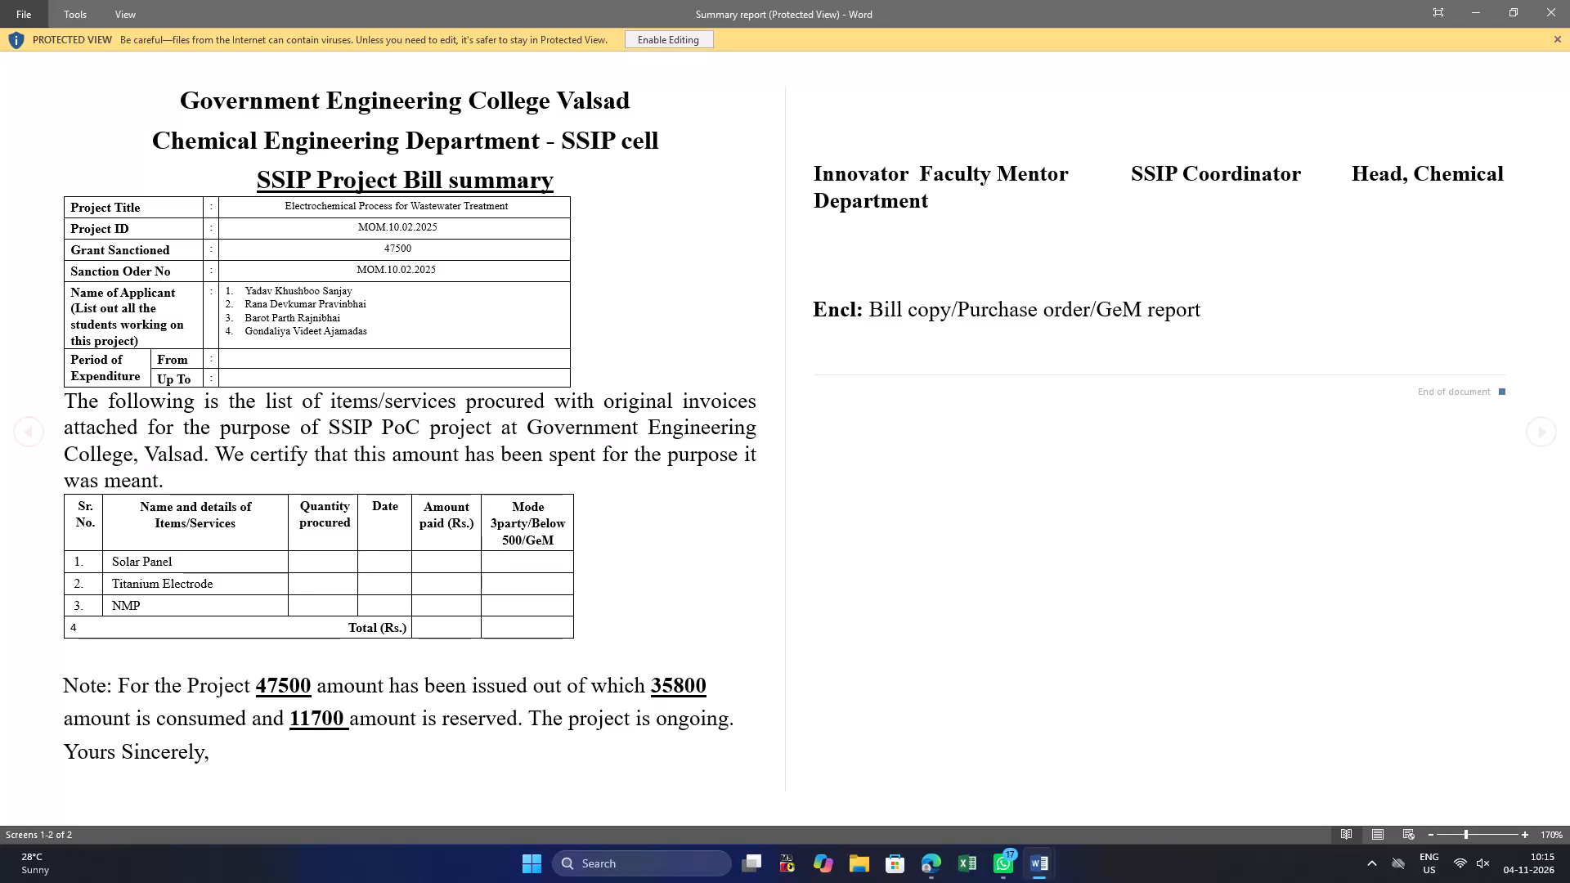
Close the Summary report document to return to the Installment document.
click(1554, 35)
click(1560, 19)
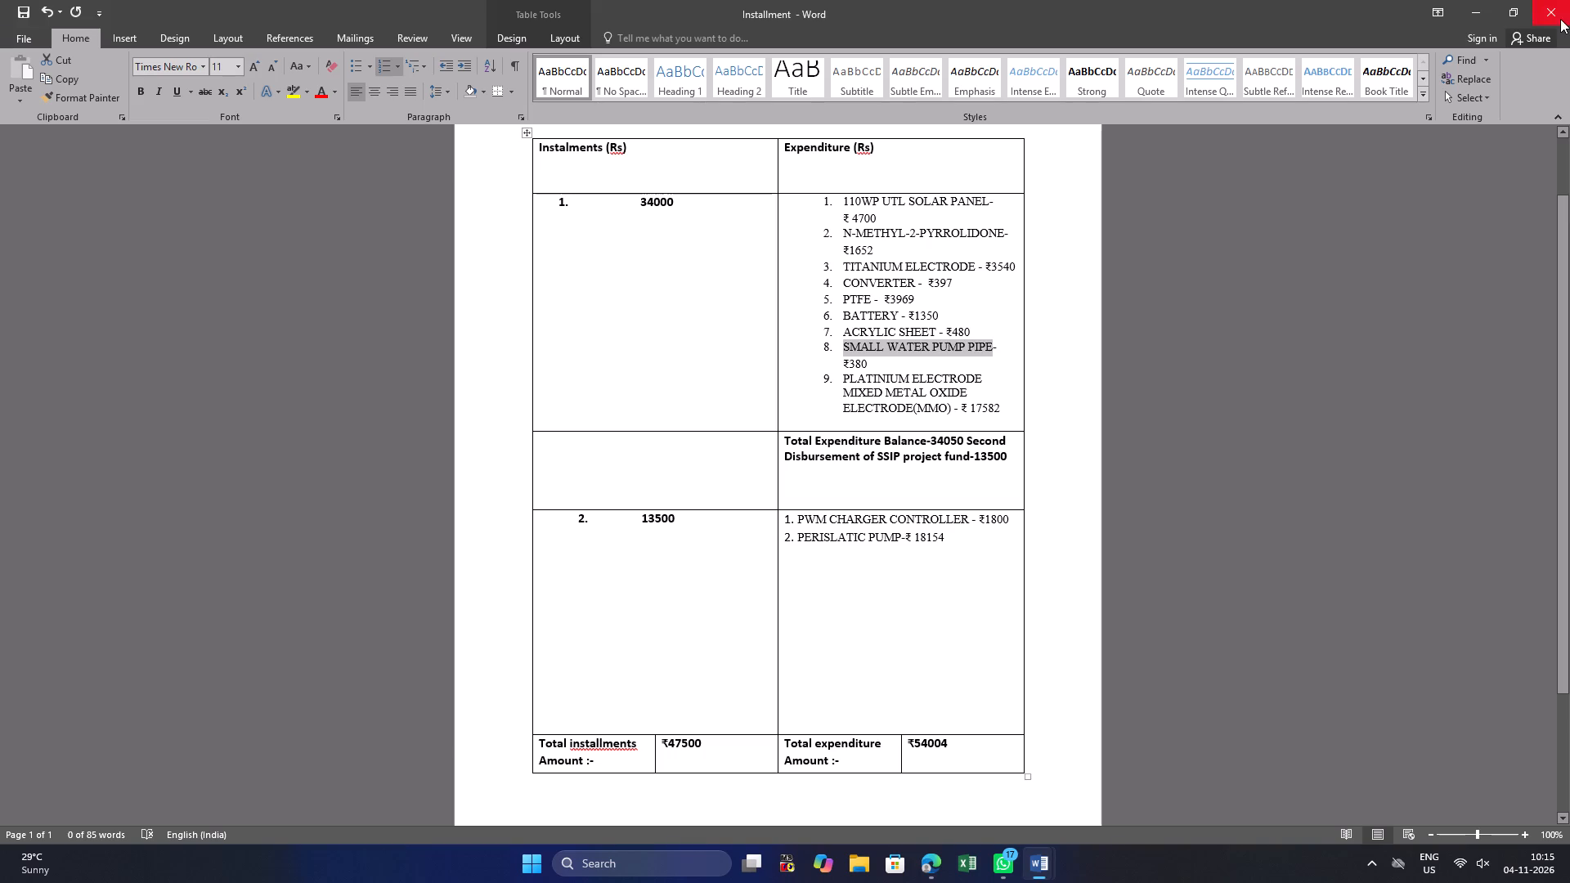
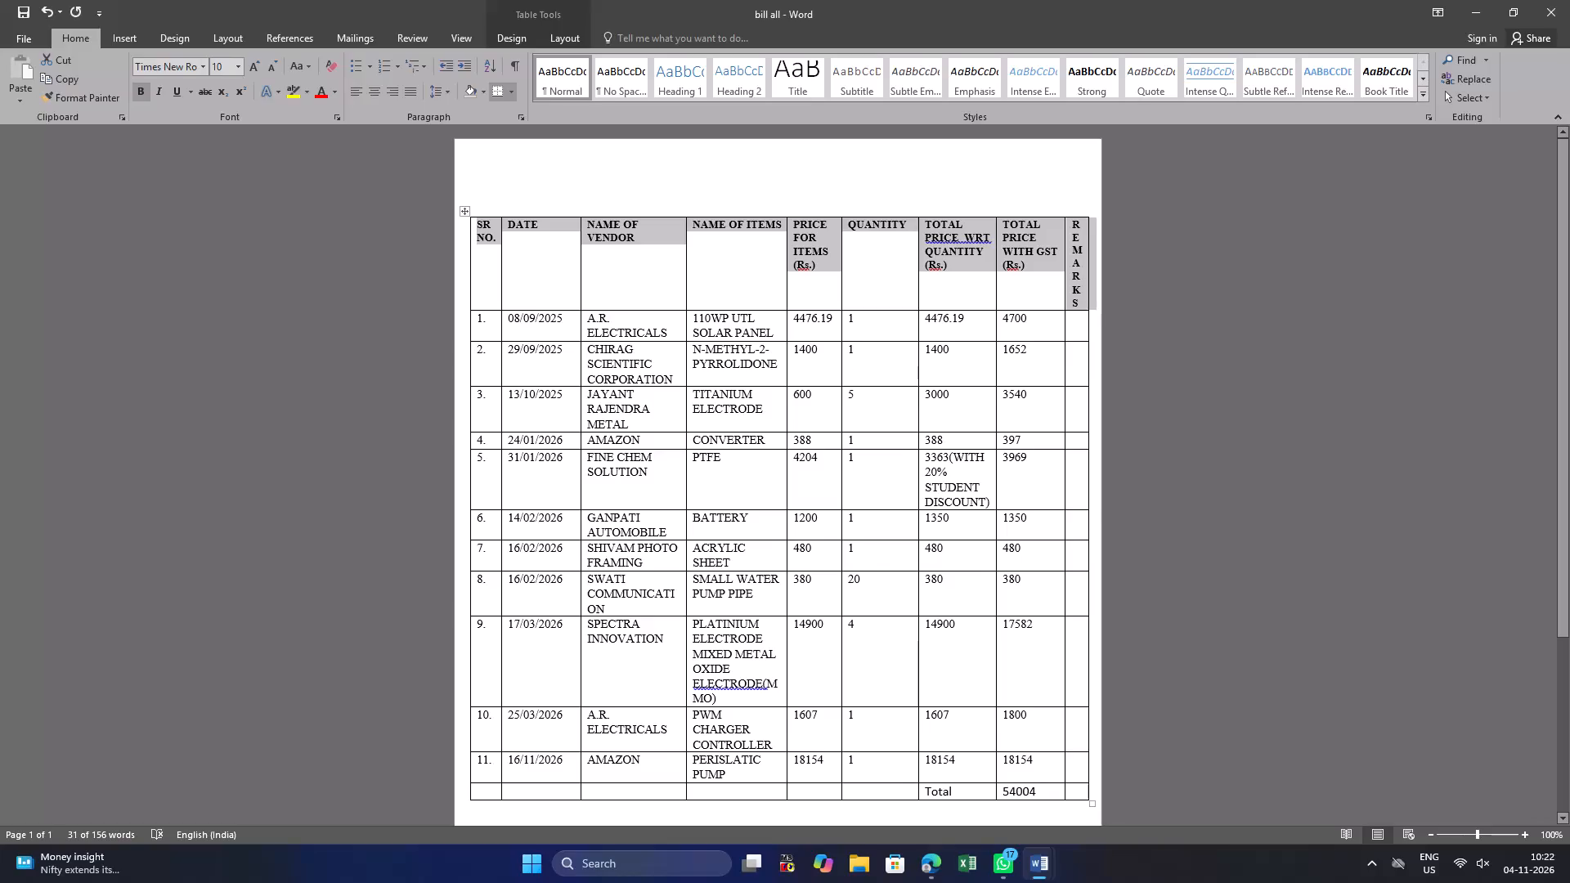
Copy the item names in rows 1 to 10 of the bill table, and reset their character formatting to the default font.
click(695, 318)
drag(695, 318, 747, 709)
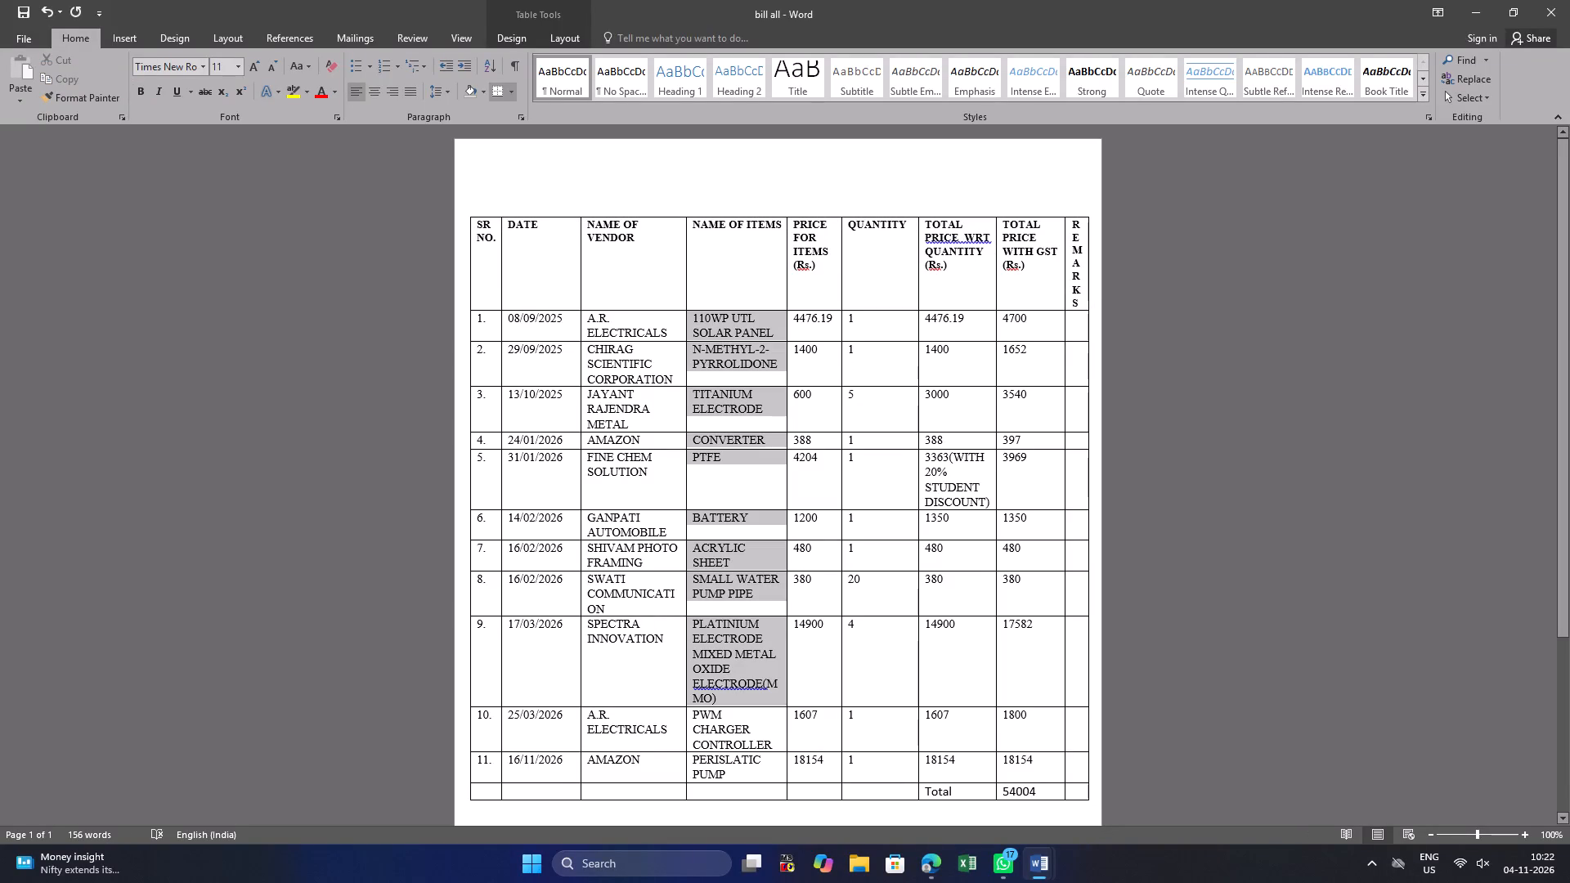
drag(747, 709, 752, 738)
key(ctrl+d)
key(ctrl+d)
key(ctrl+c)
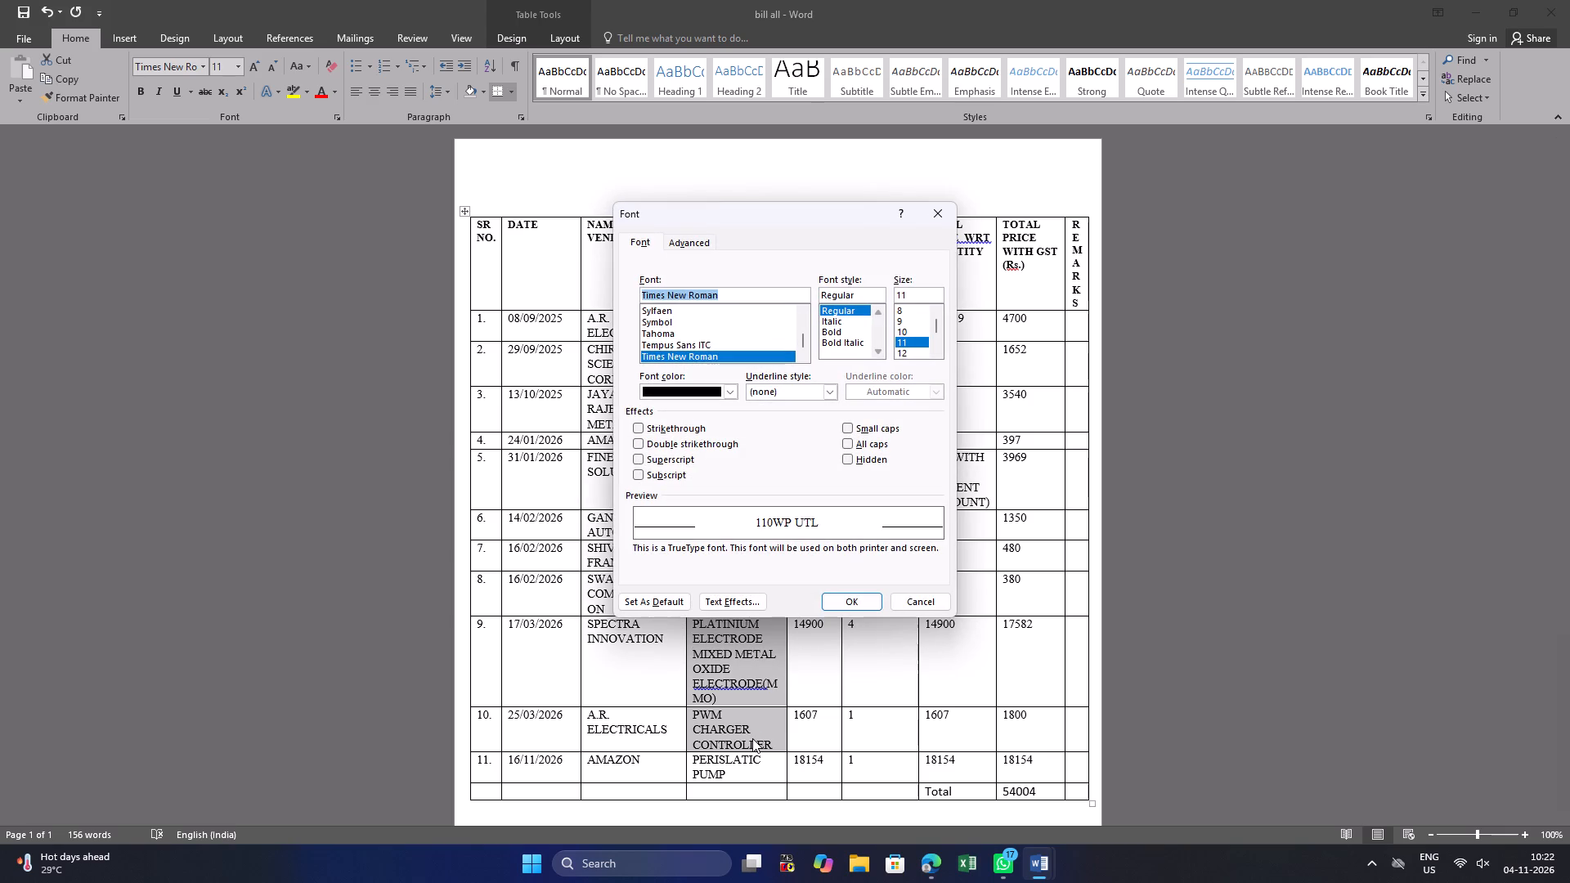
click(951, 208)
key(ctrl+c)
key(ctrl+space)
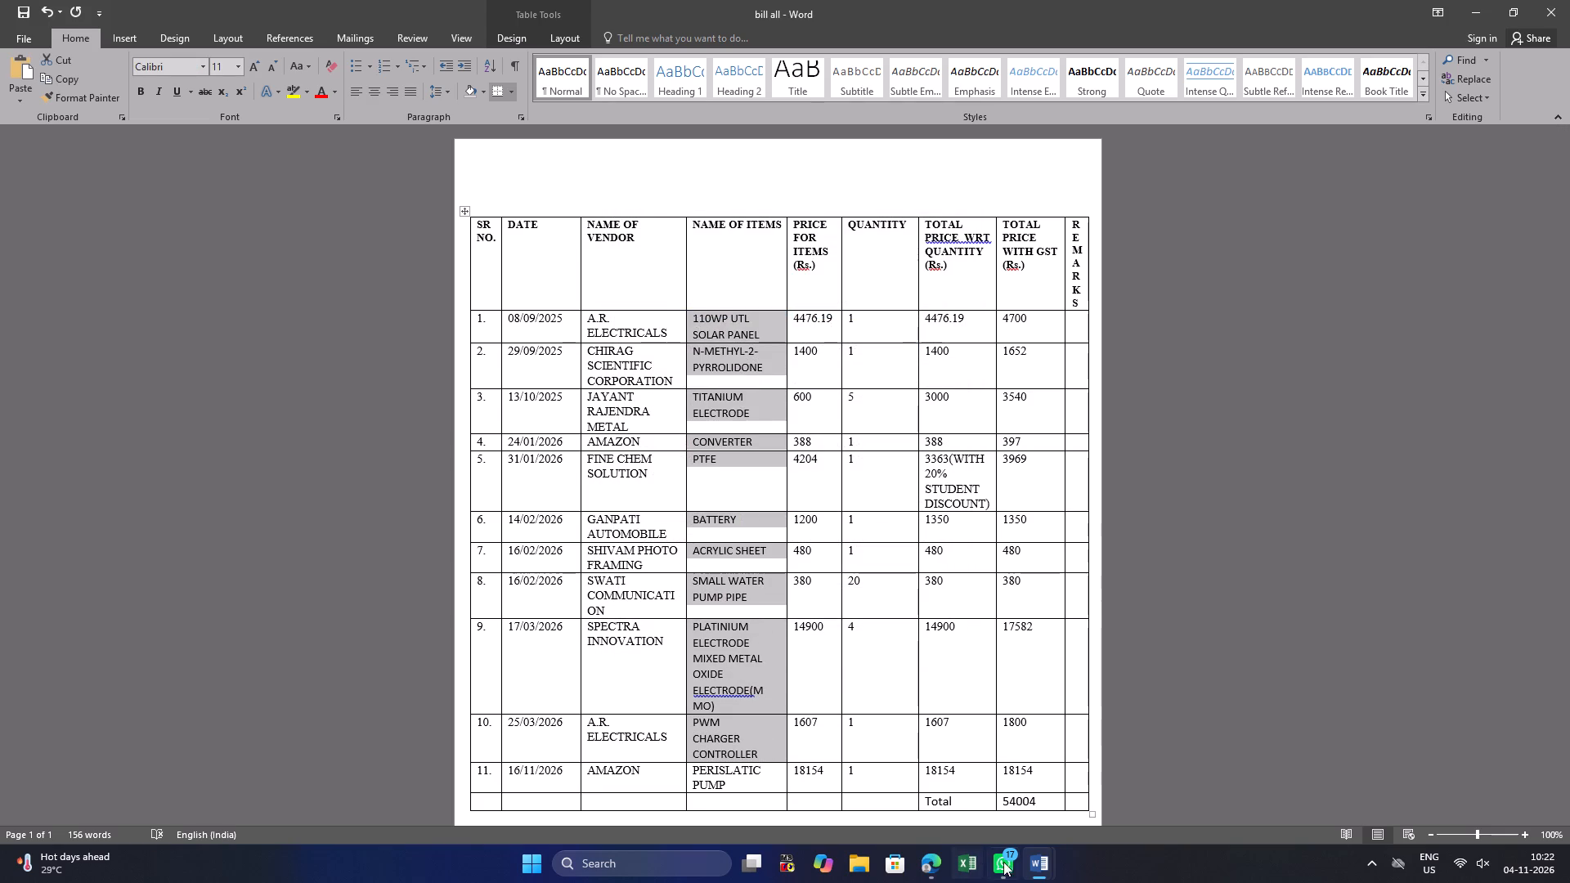
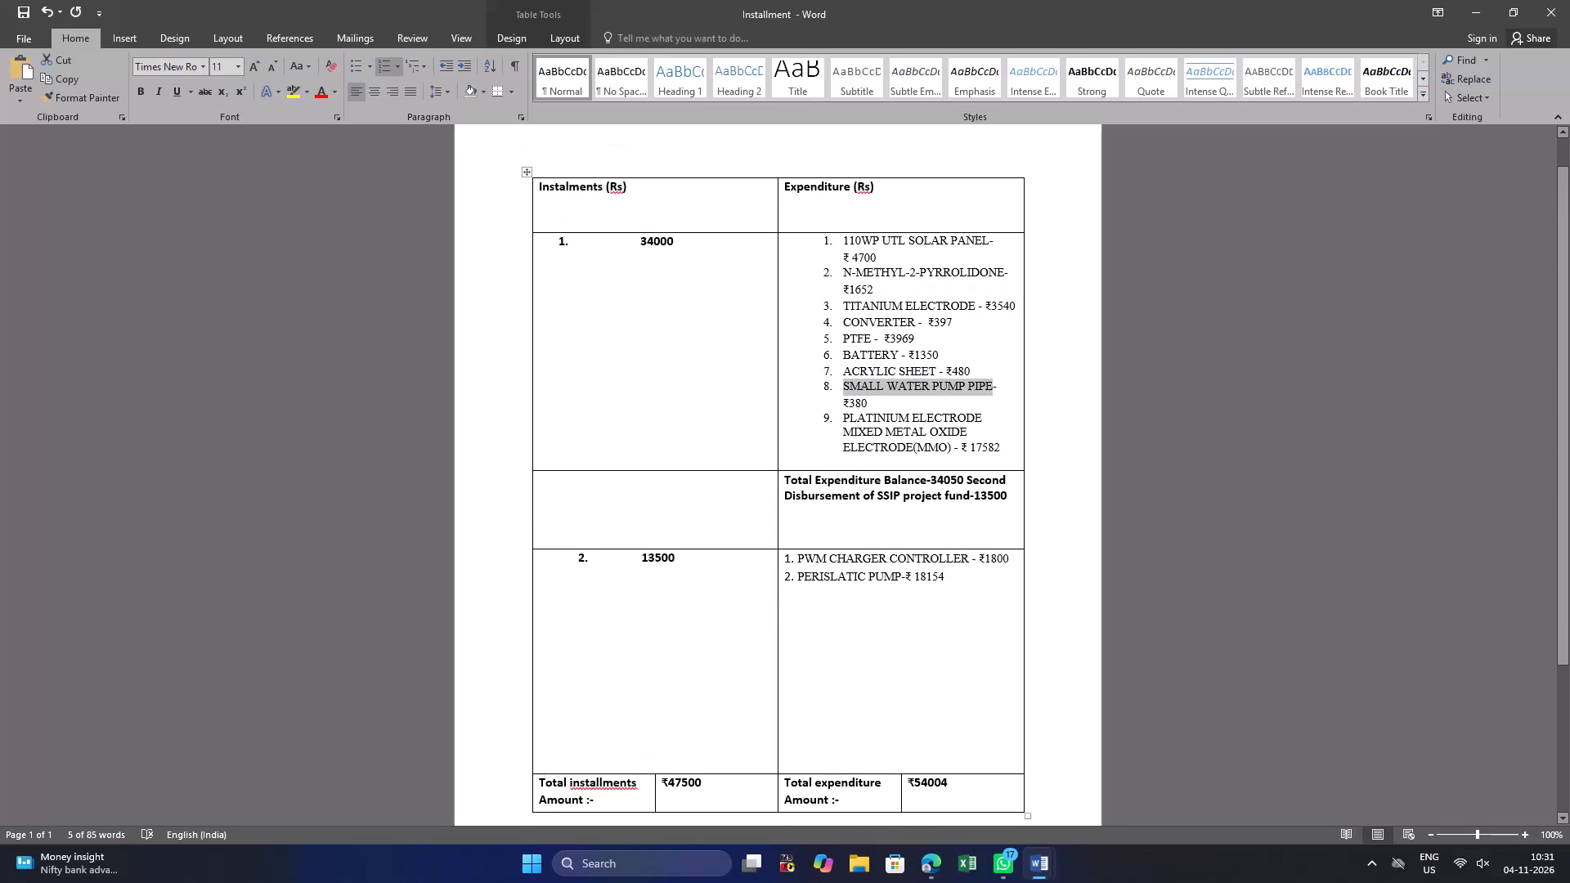
Set the price of item 8, SMALL WATER PUMP PIPE, to ₹480 in the first installment's expenditure list.
scroll(949, 689, up, 2)
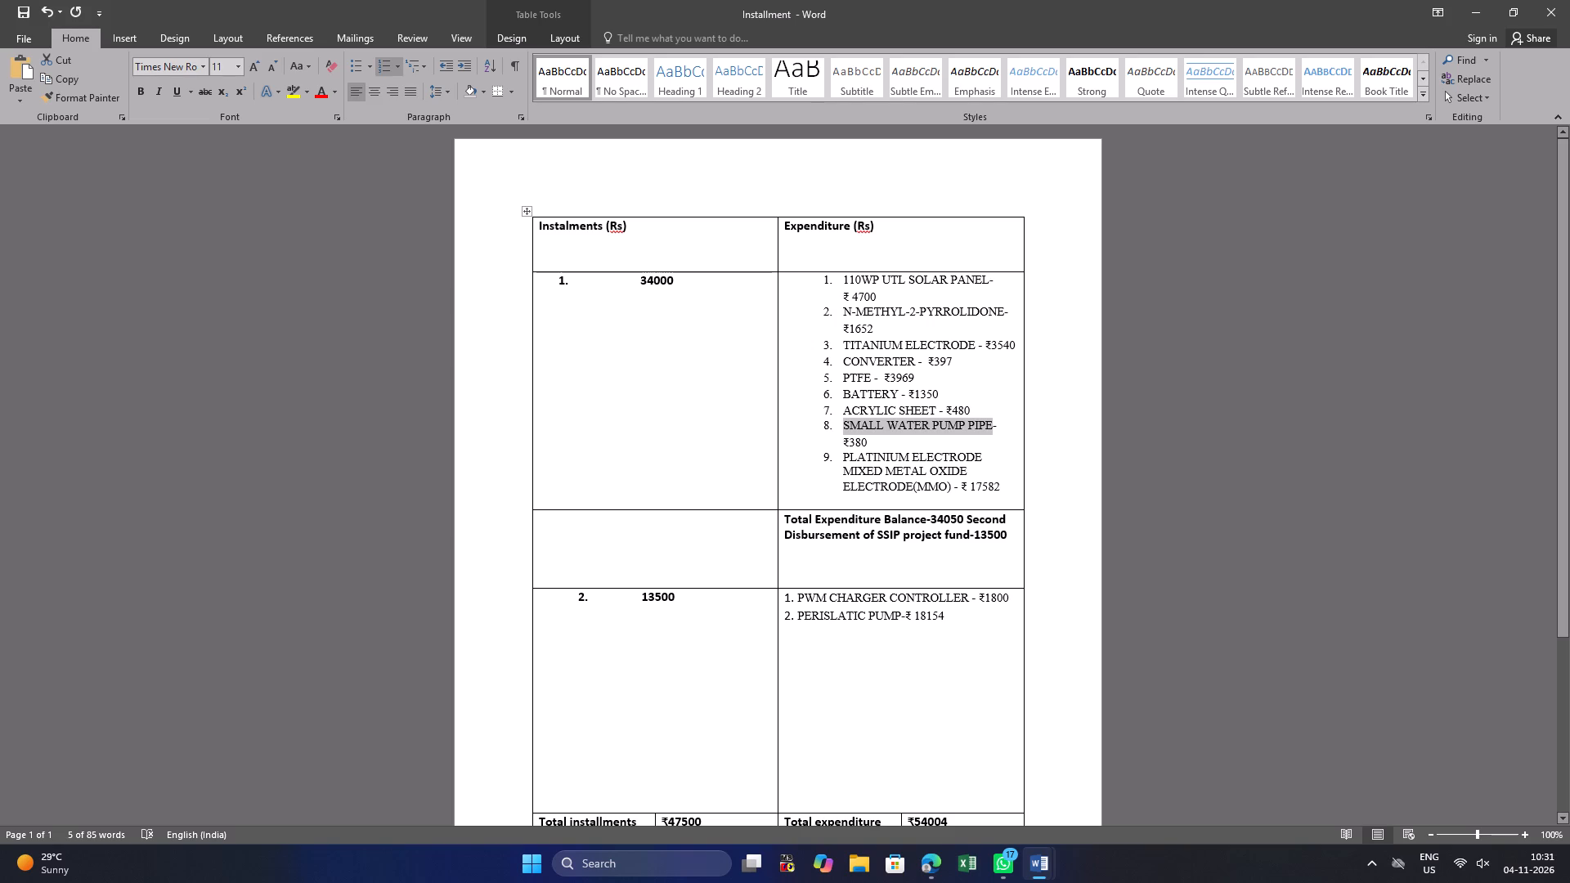
click(850, 443)
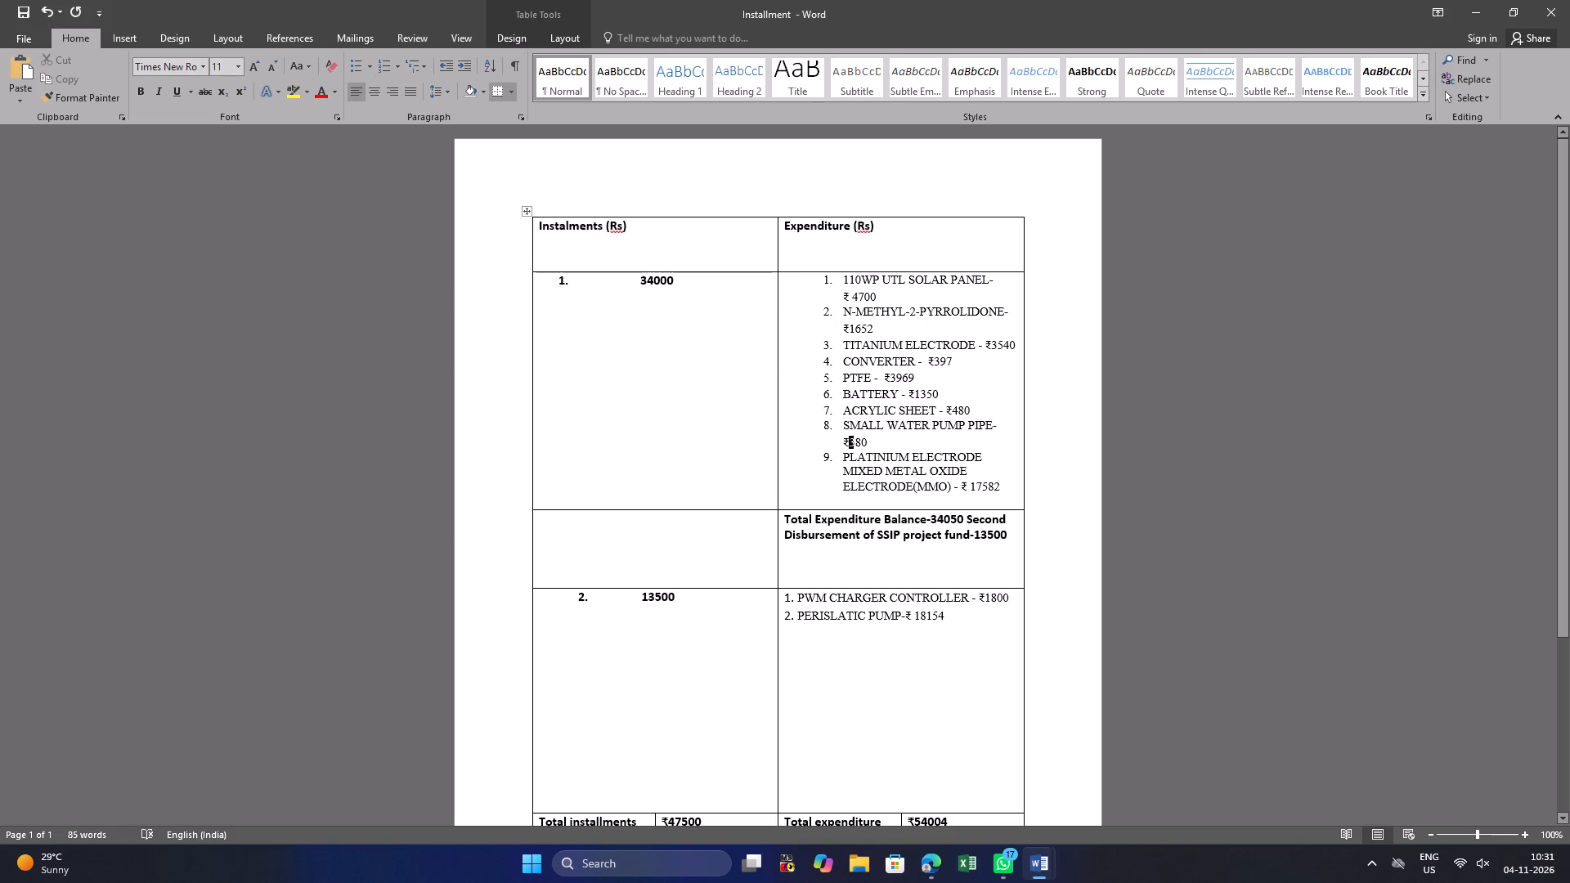
key(Right)
key(BackSpace)
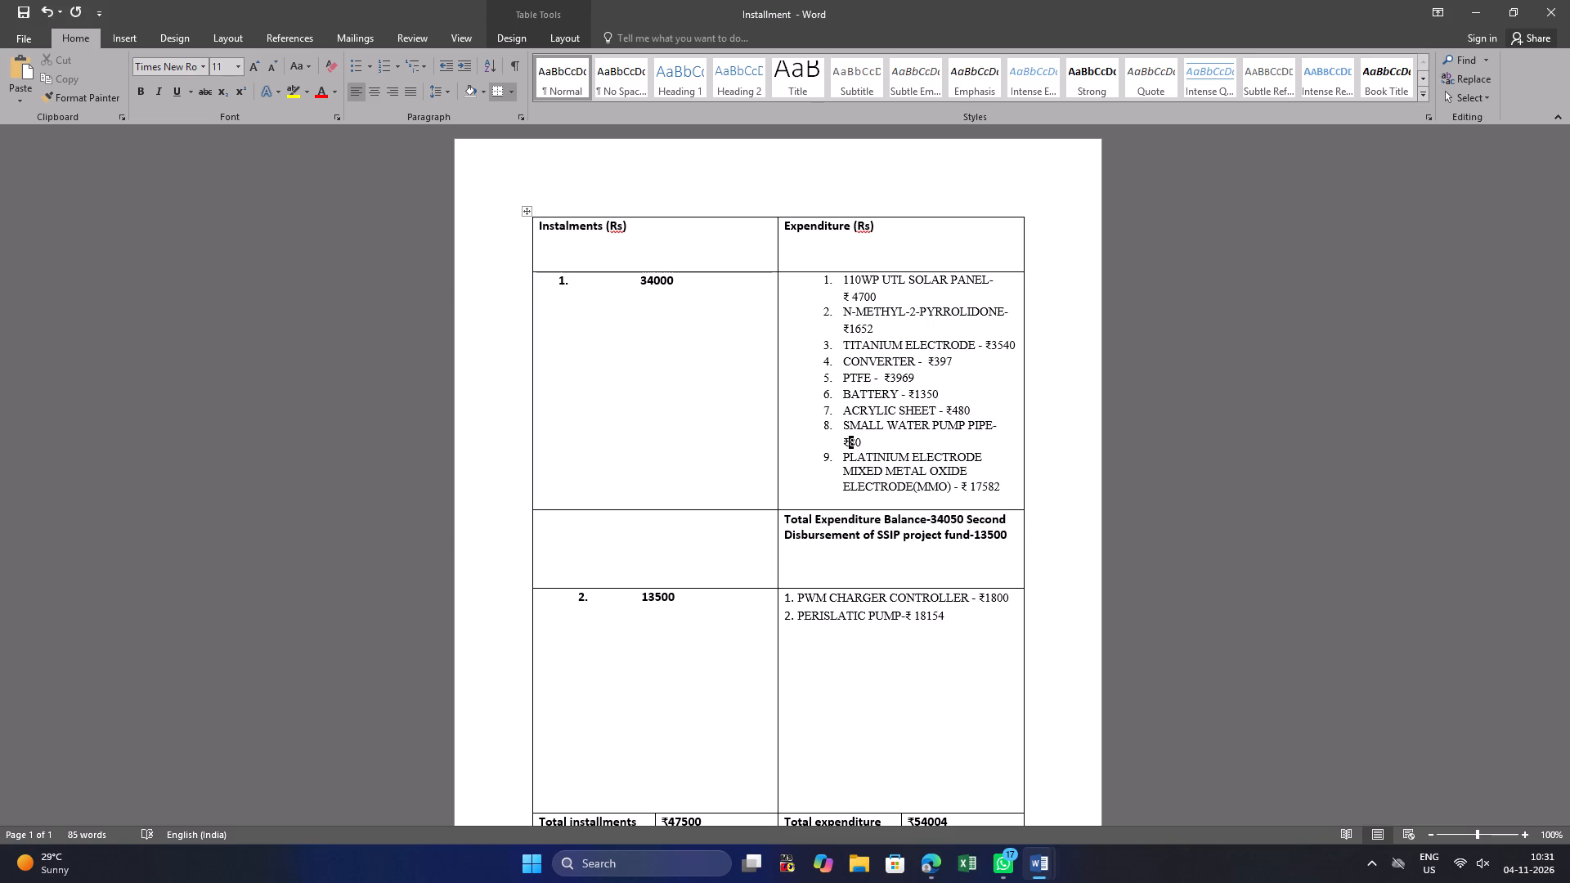
key(4)
Set the price of item 7, ACRYLIC SHEET, to ₹380 in the same expenditure list.
key(Up)
key(Up)
key(Right)
key(Right)
key(Right)
key(Right)
key(Right)
key(Right)
key(Right)
key(Right)
key(Right)
key(Right)
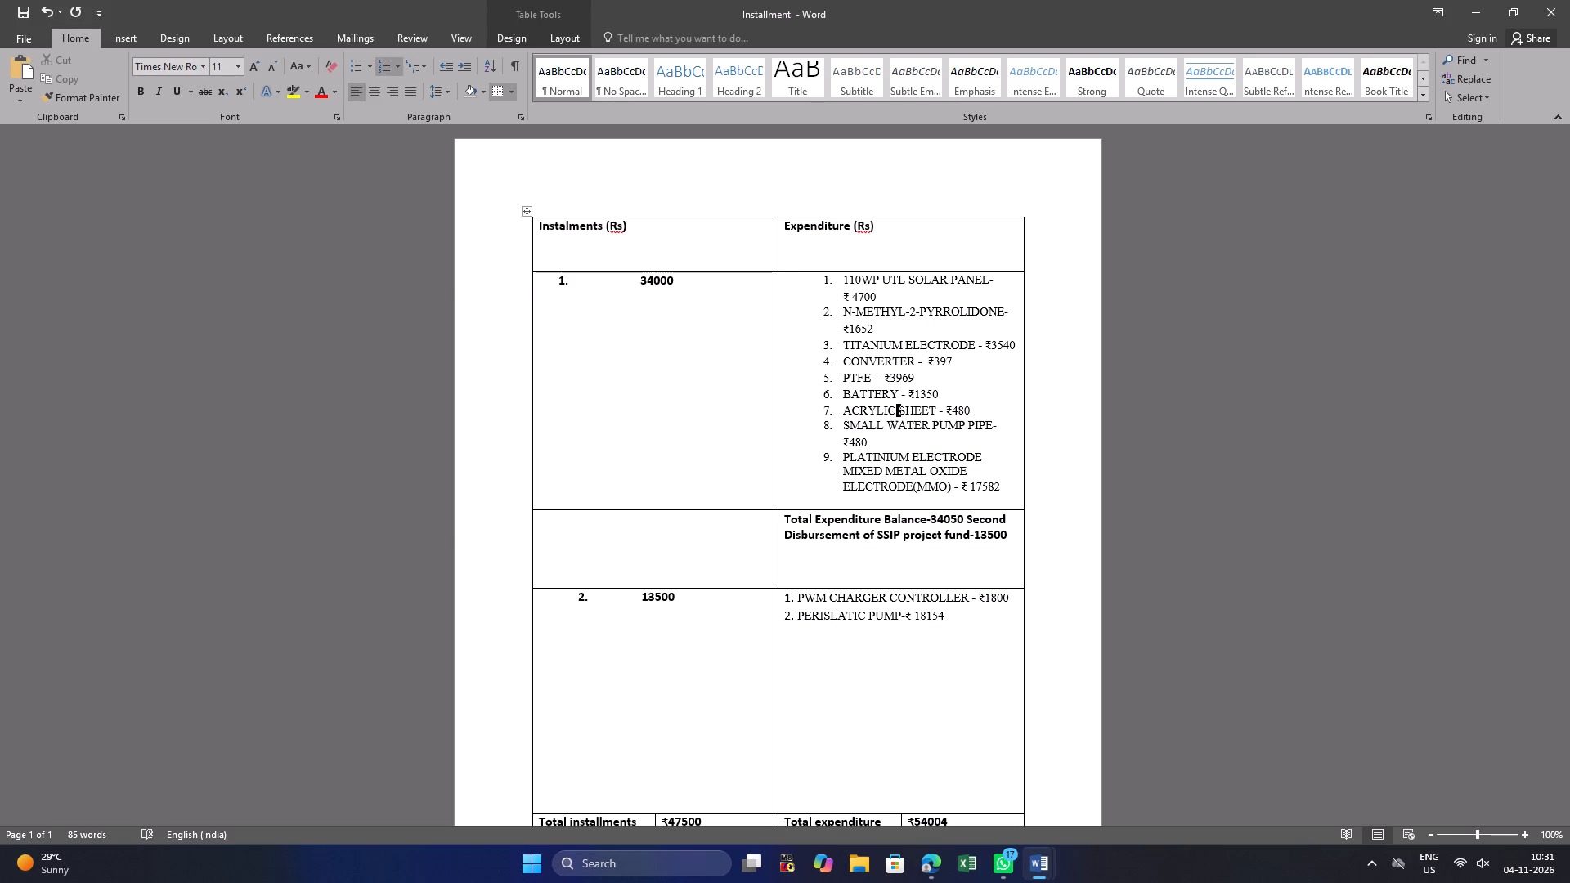
key(Right)
key(Right)
key(Right)
key(Right)
key(Right)
key(Right)
key(Right)
key(BackSpace)
key(3)
Try to export the document as a PDF to the Desktop, replacing the existing Installment file.
click(17, 29)
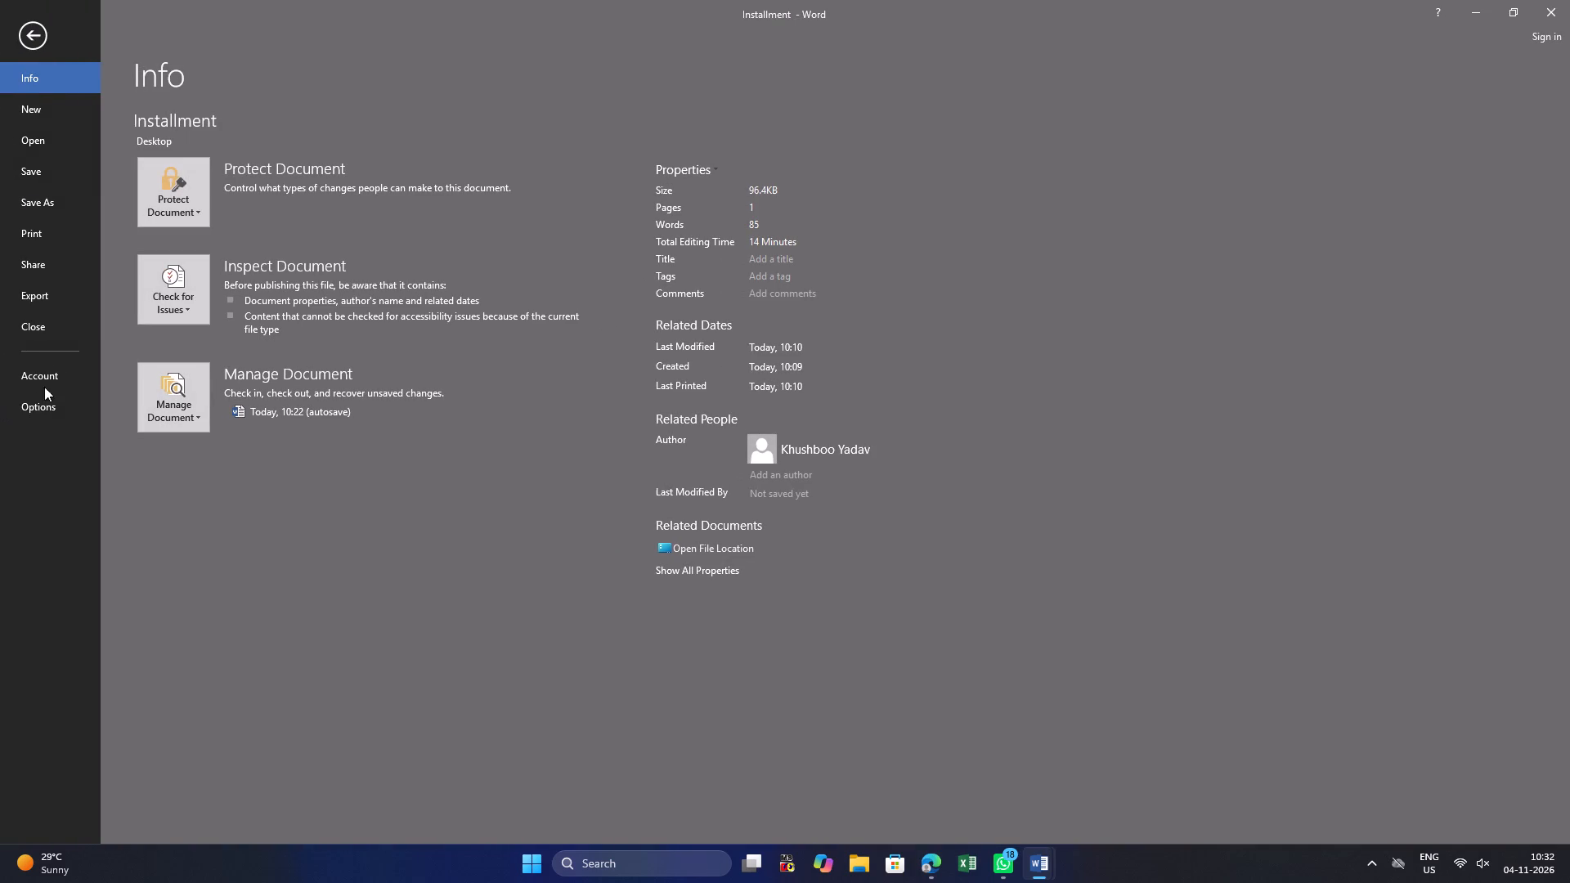
click(60, 279)
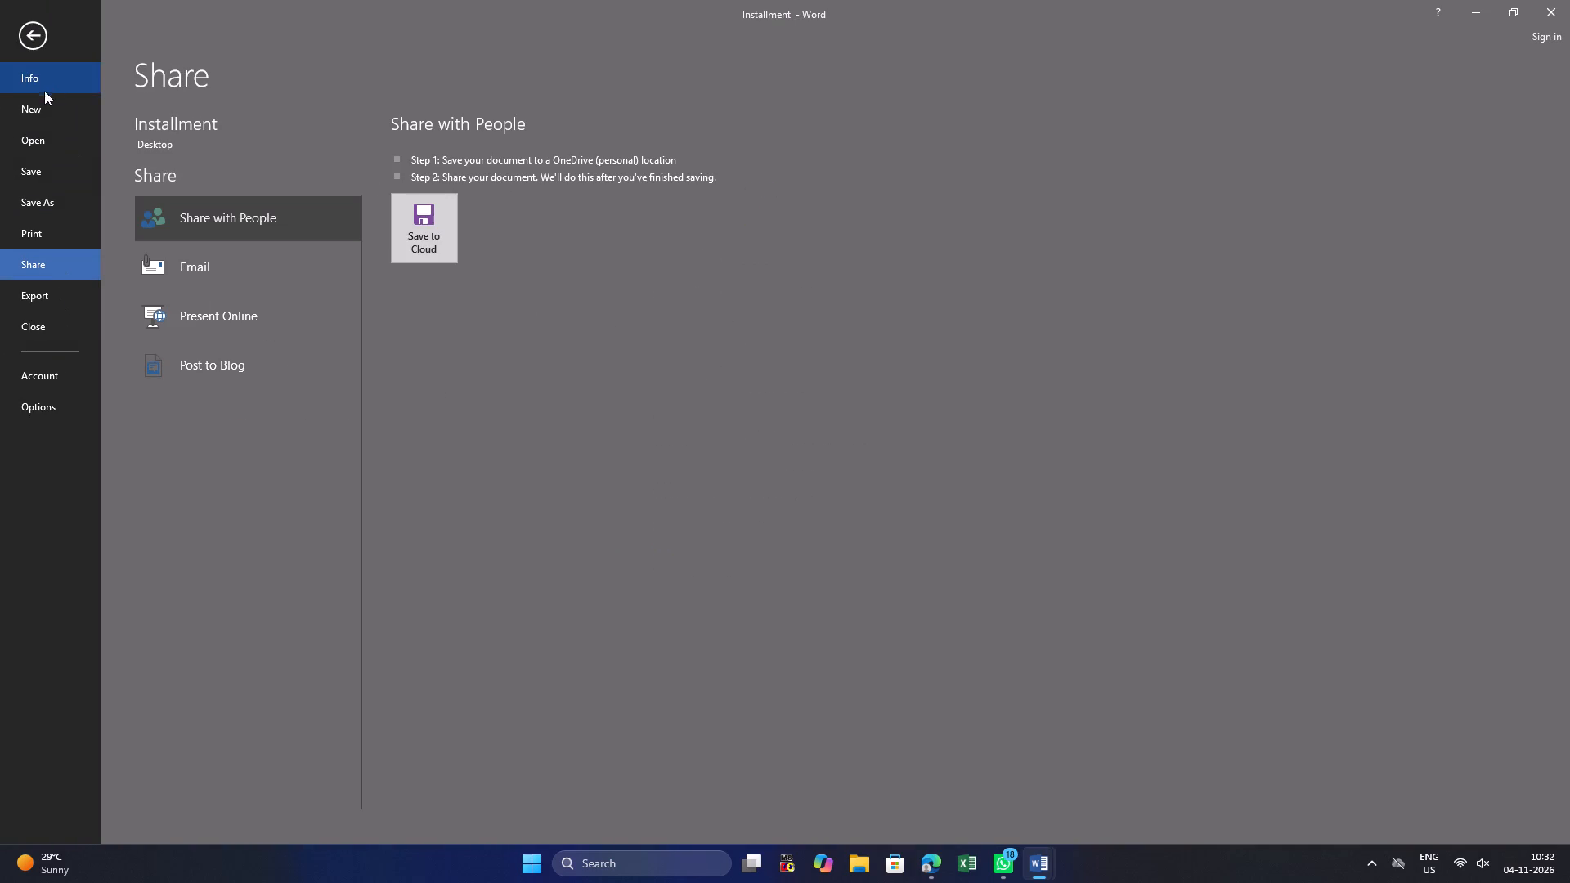
click(33, 137)
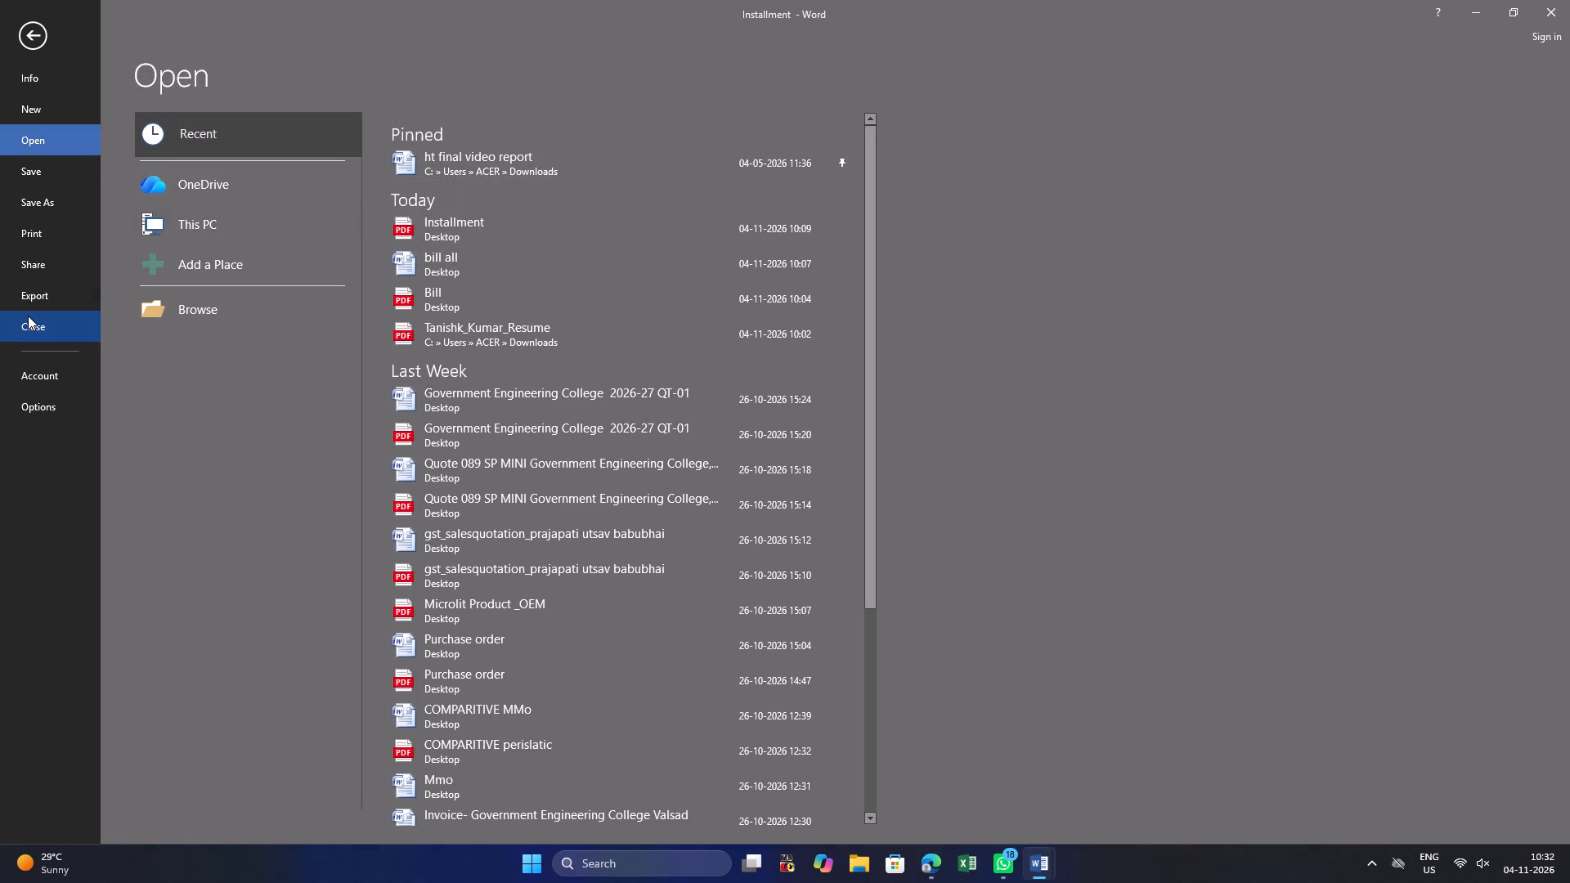
click(39, 291)
click(416, 241)
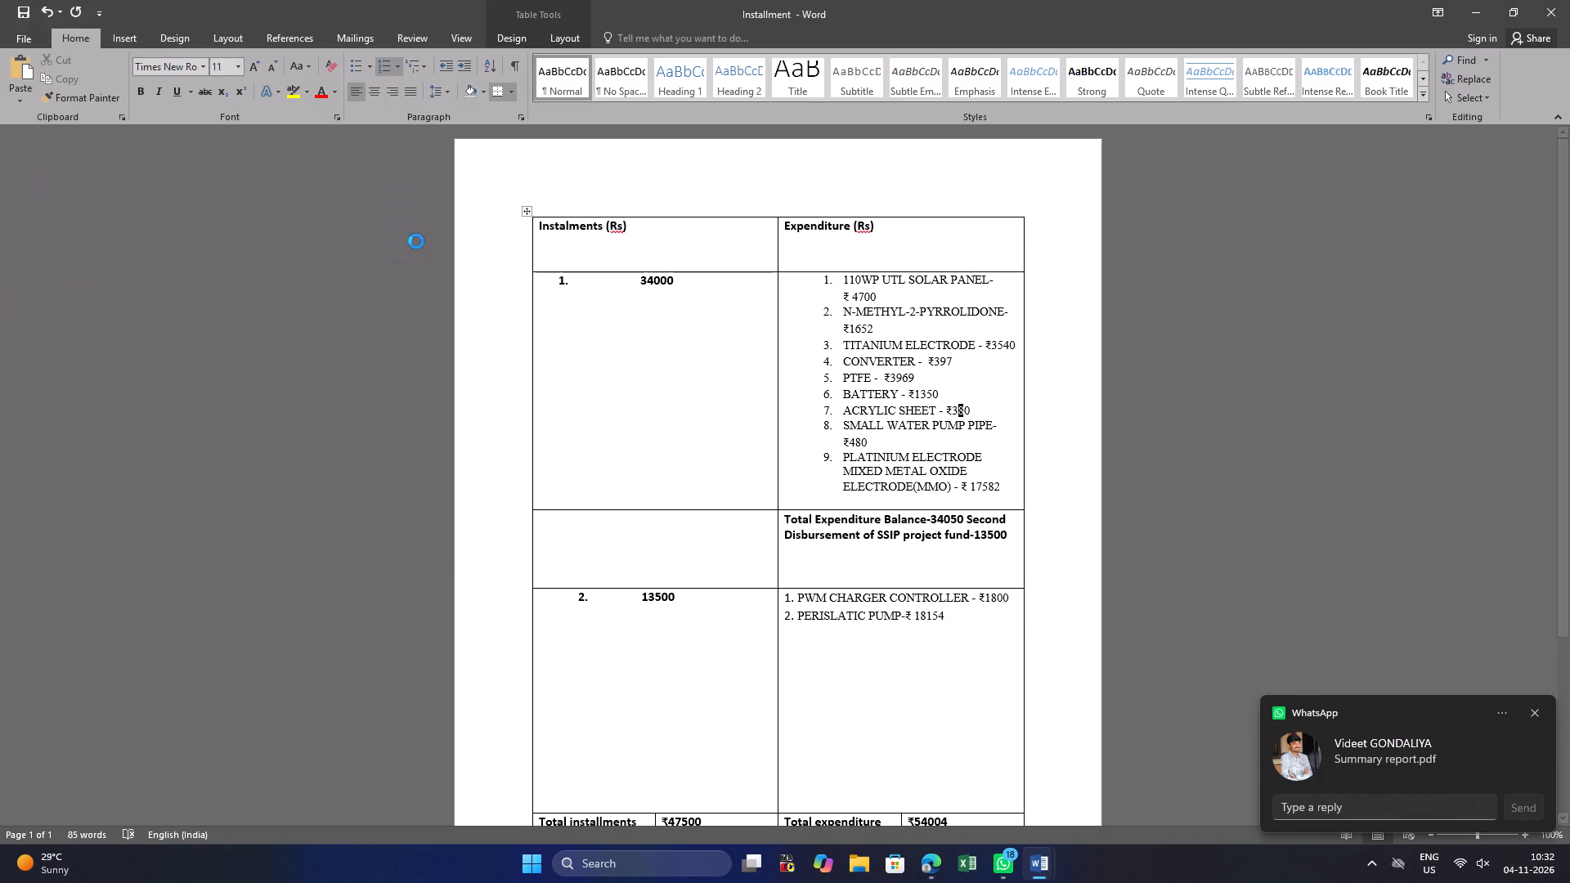
click(623, 461)
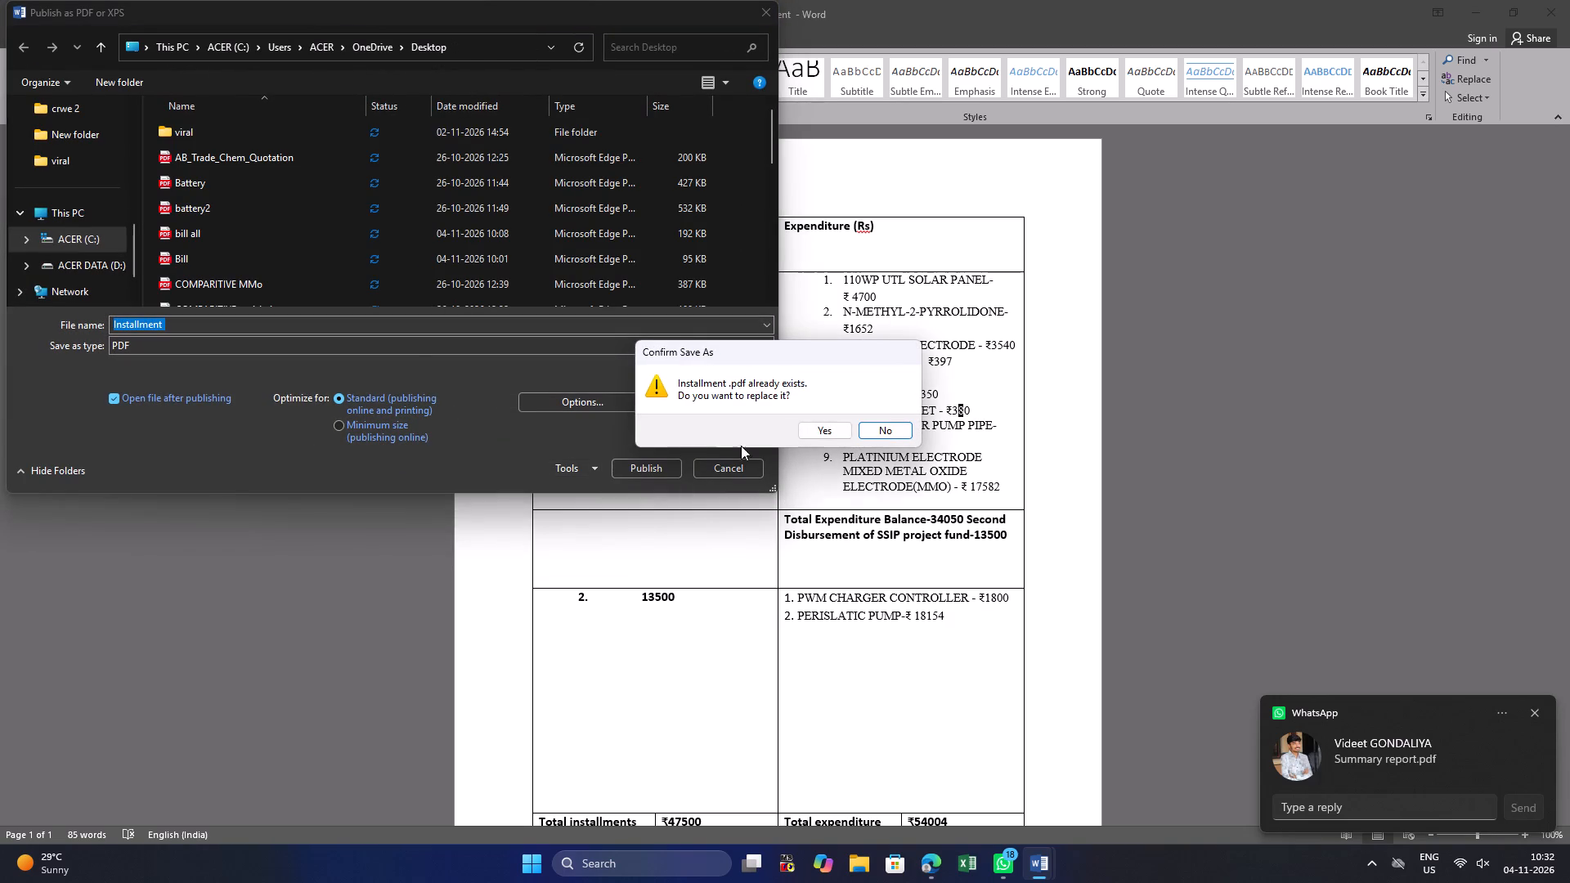
click(844, 428)
click(806, 468)
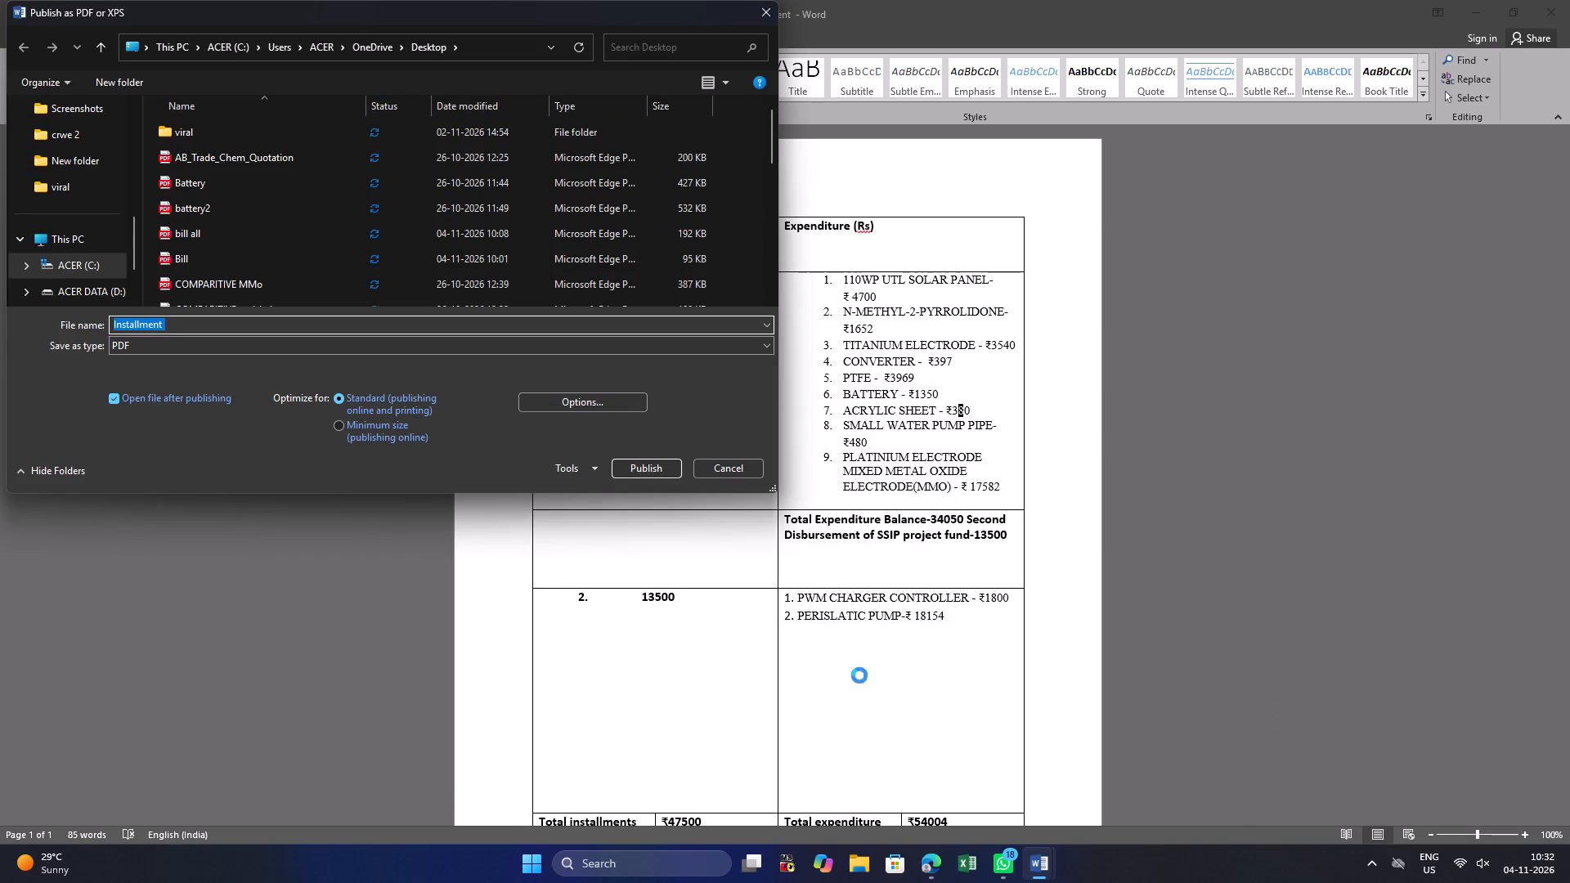
Switch to Microsoft Edge and close the open Installment PDF.
click(926, 782)
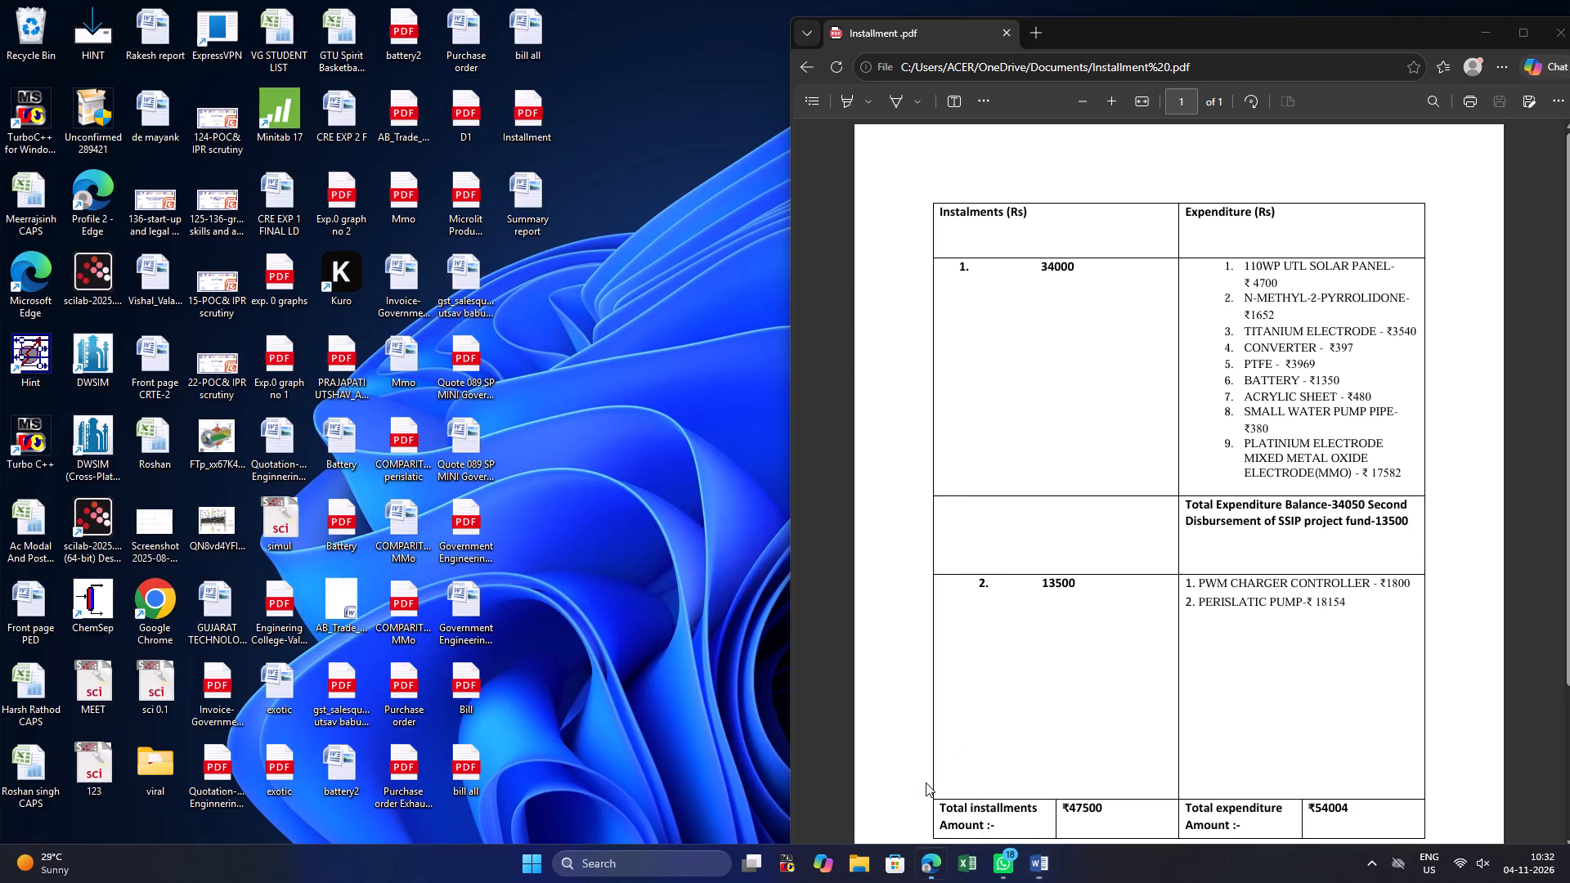
click(1553, 33)
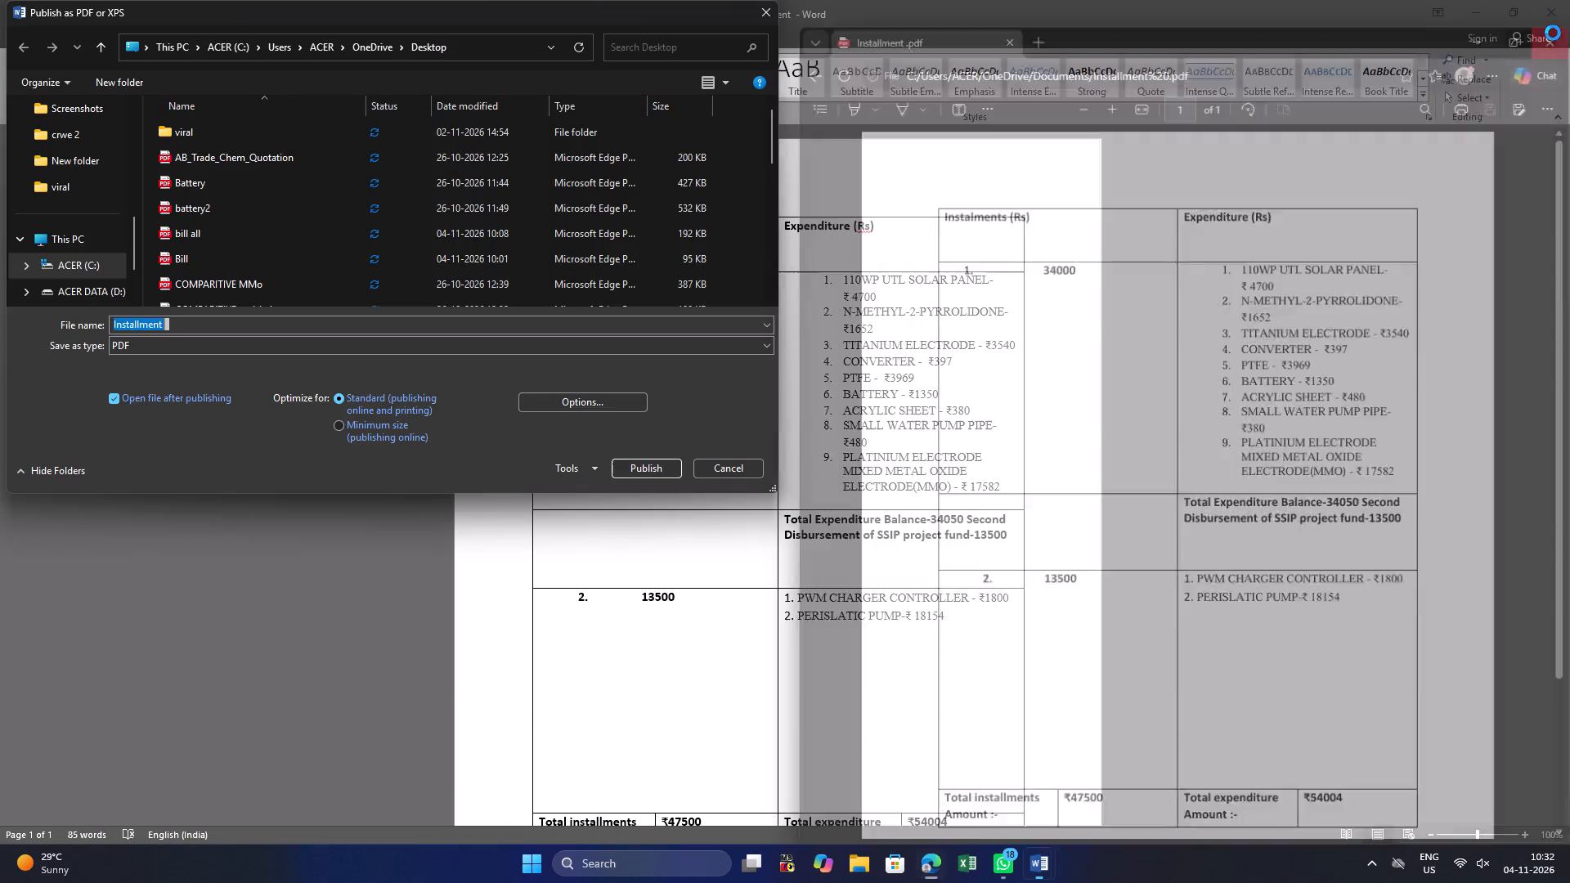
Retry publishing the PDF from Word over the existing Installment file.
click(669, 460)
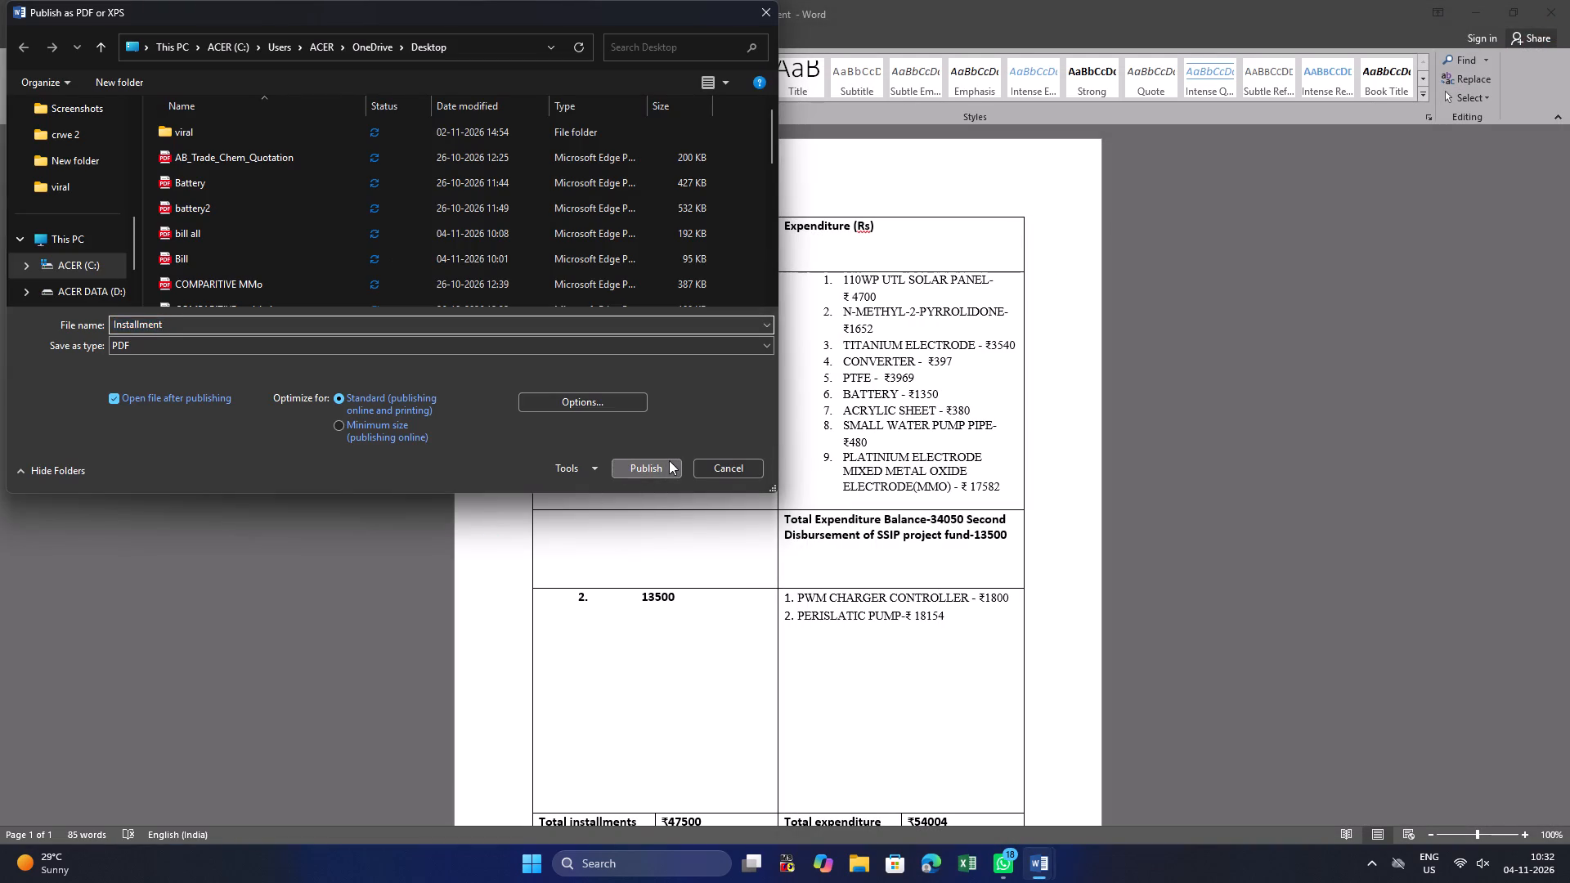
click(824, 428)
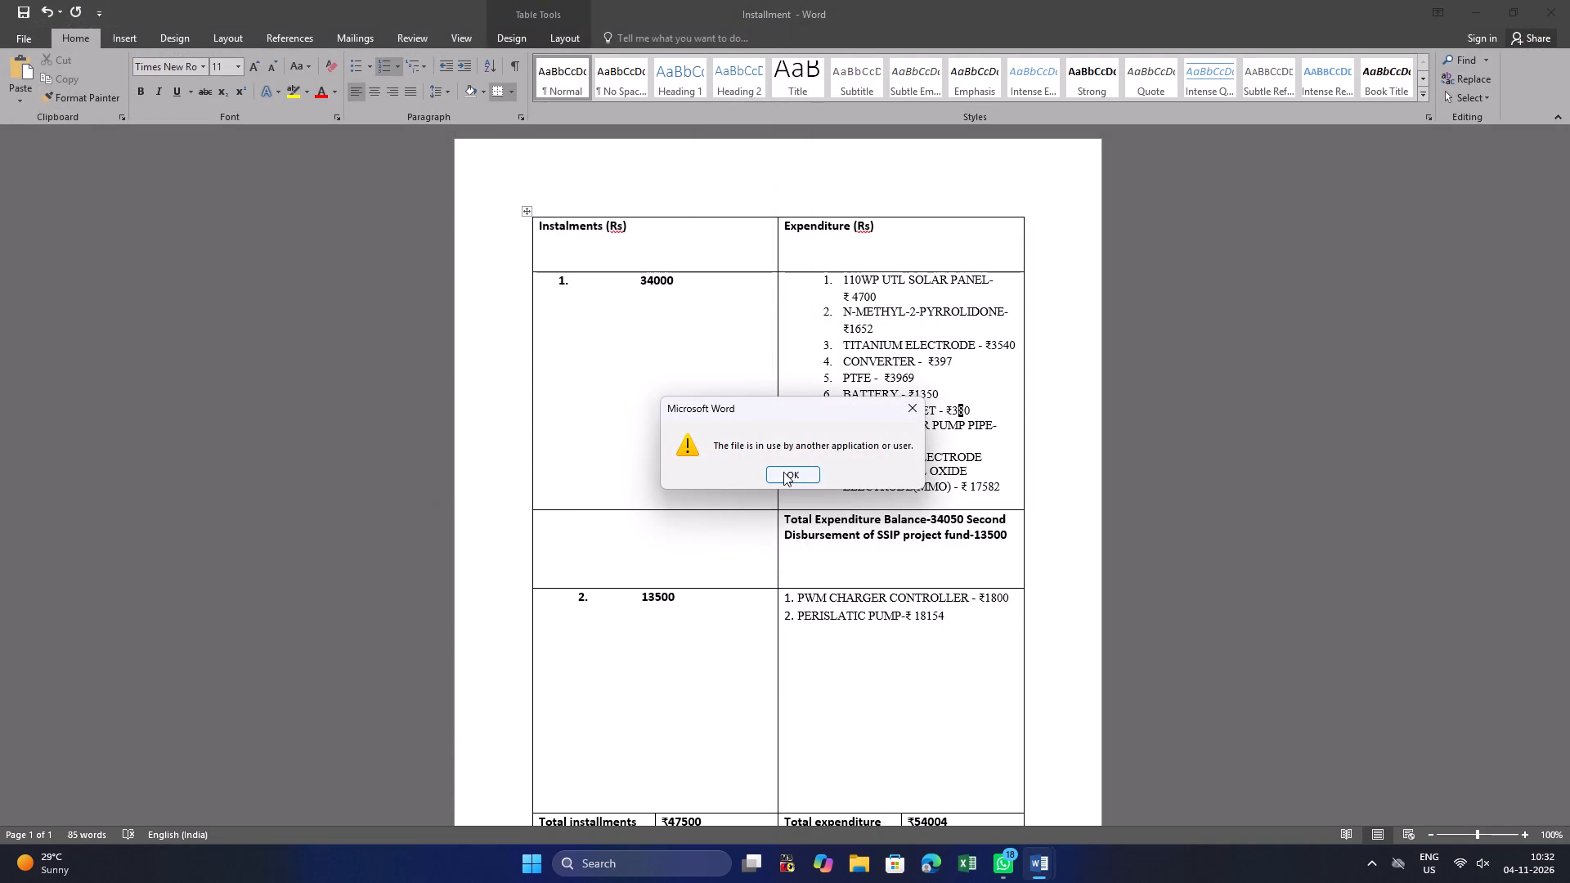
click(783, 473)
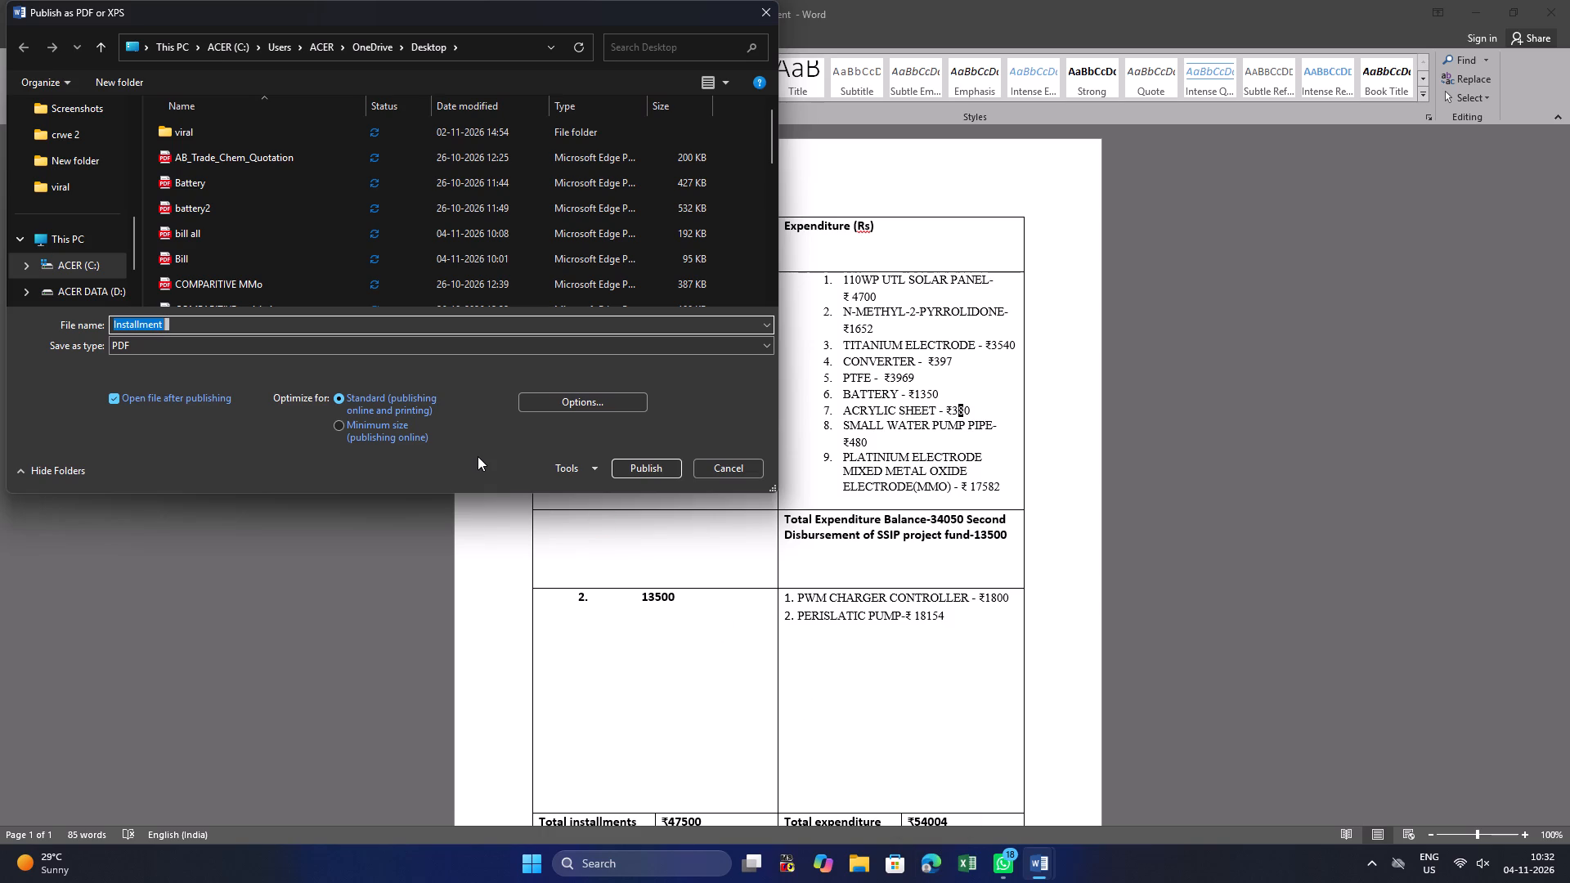
Publish the PDF to the Desktop with "Installment" re-entered as the file name, and close the PDF that opens.
key(space)
text(Inat)
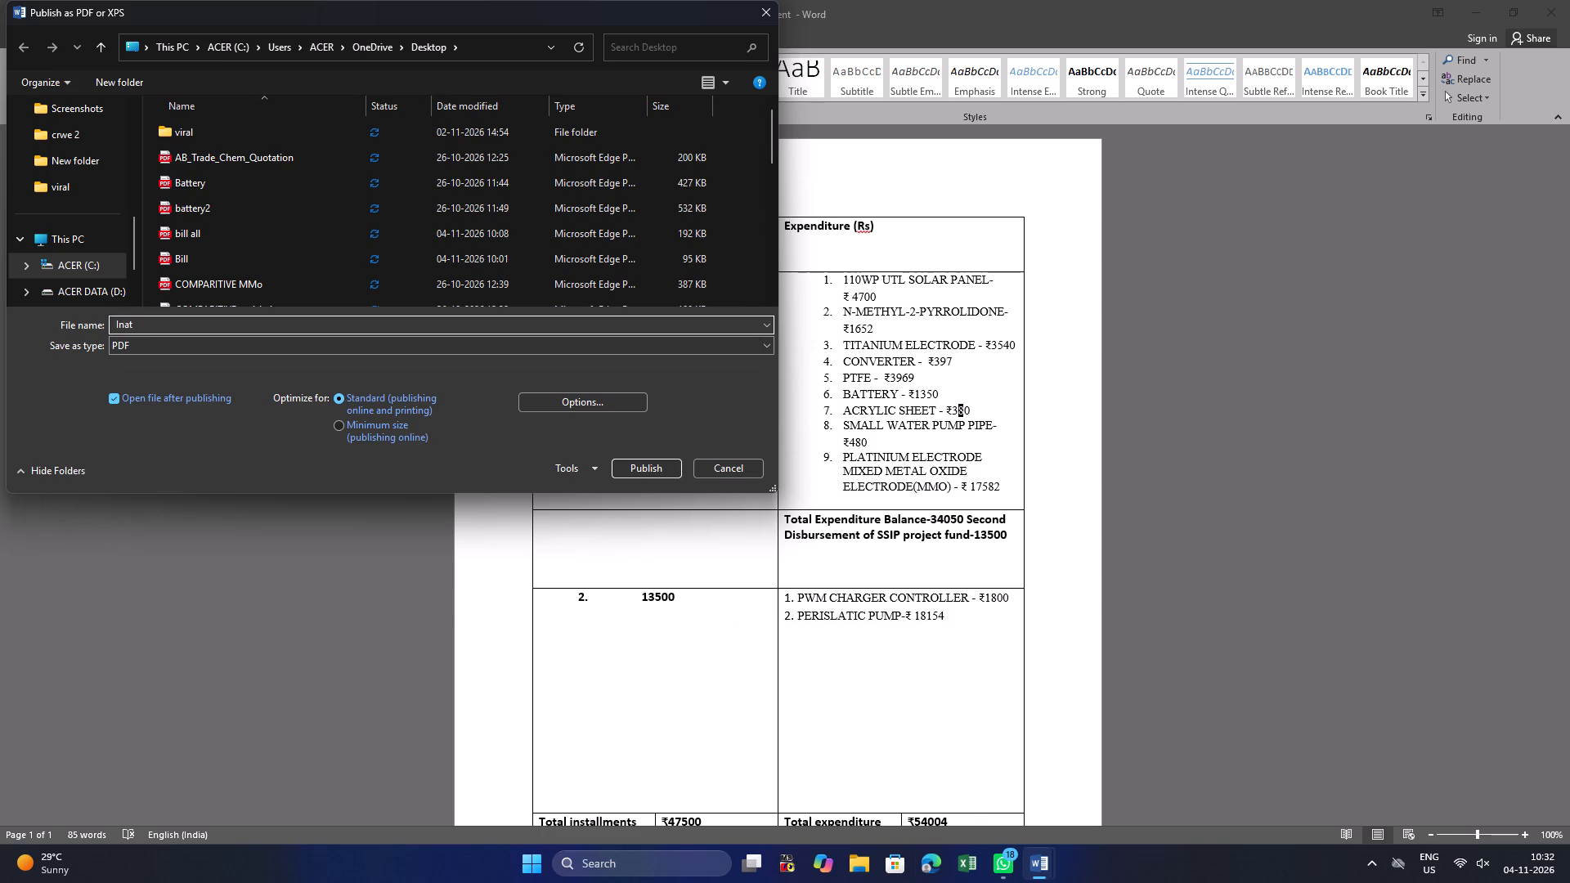
key(BackSpace)
key(BackSpace)
key(BackSpace)
text(nstallment)
key(Return)
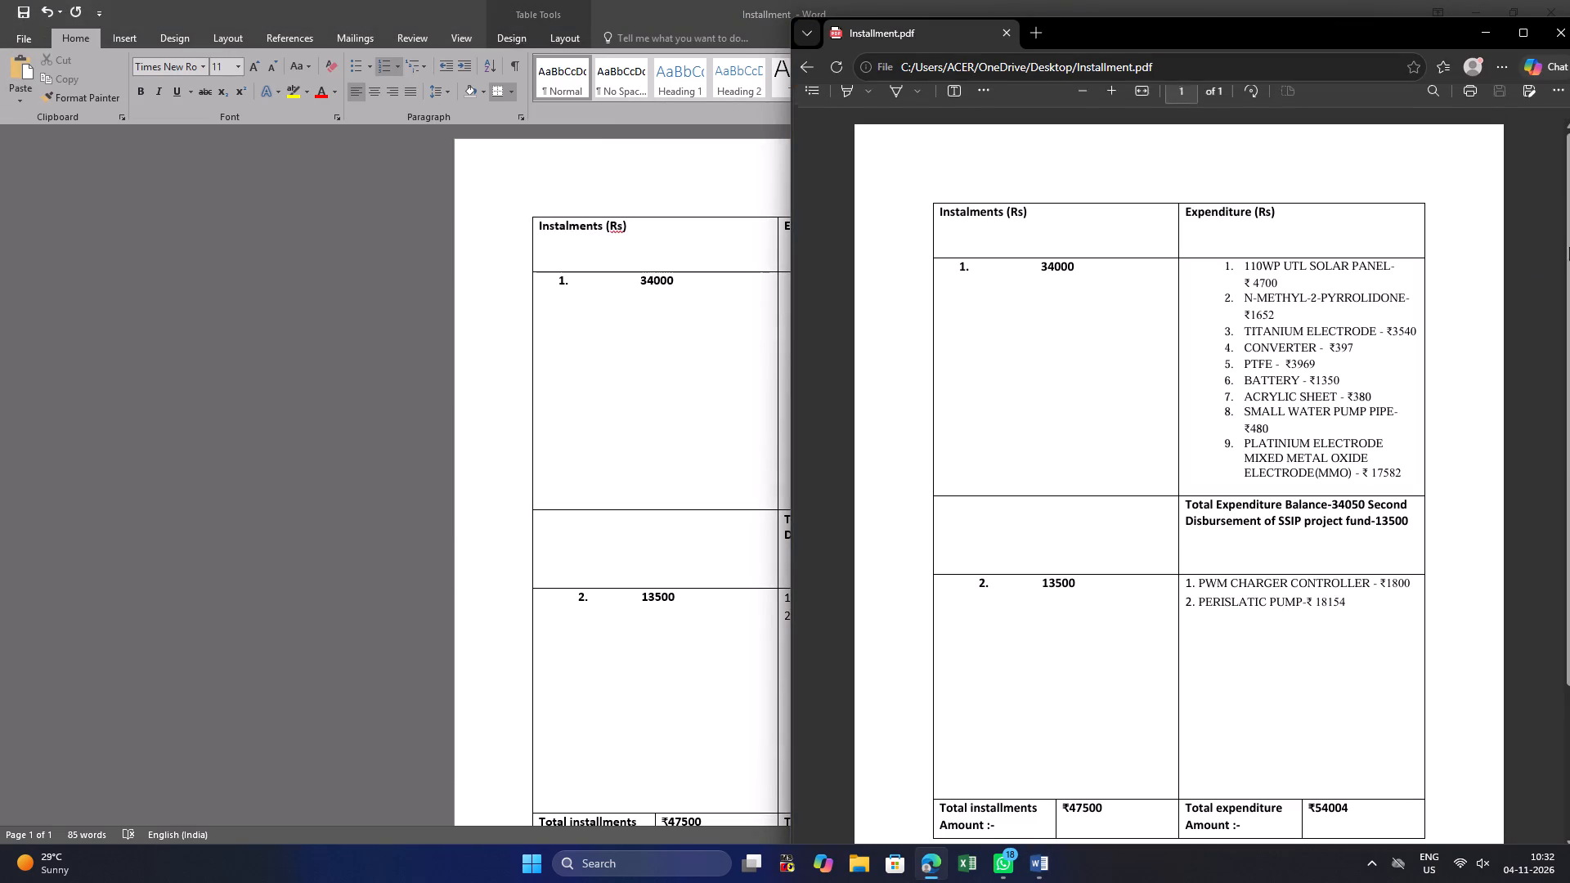
click(1560, 22)
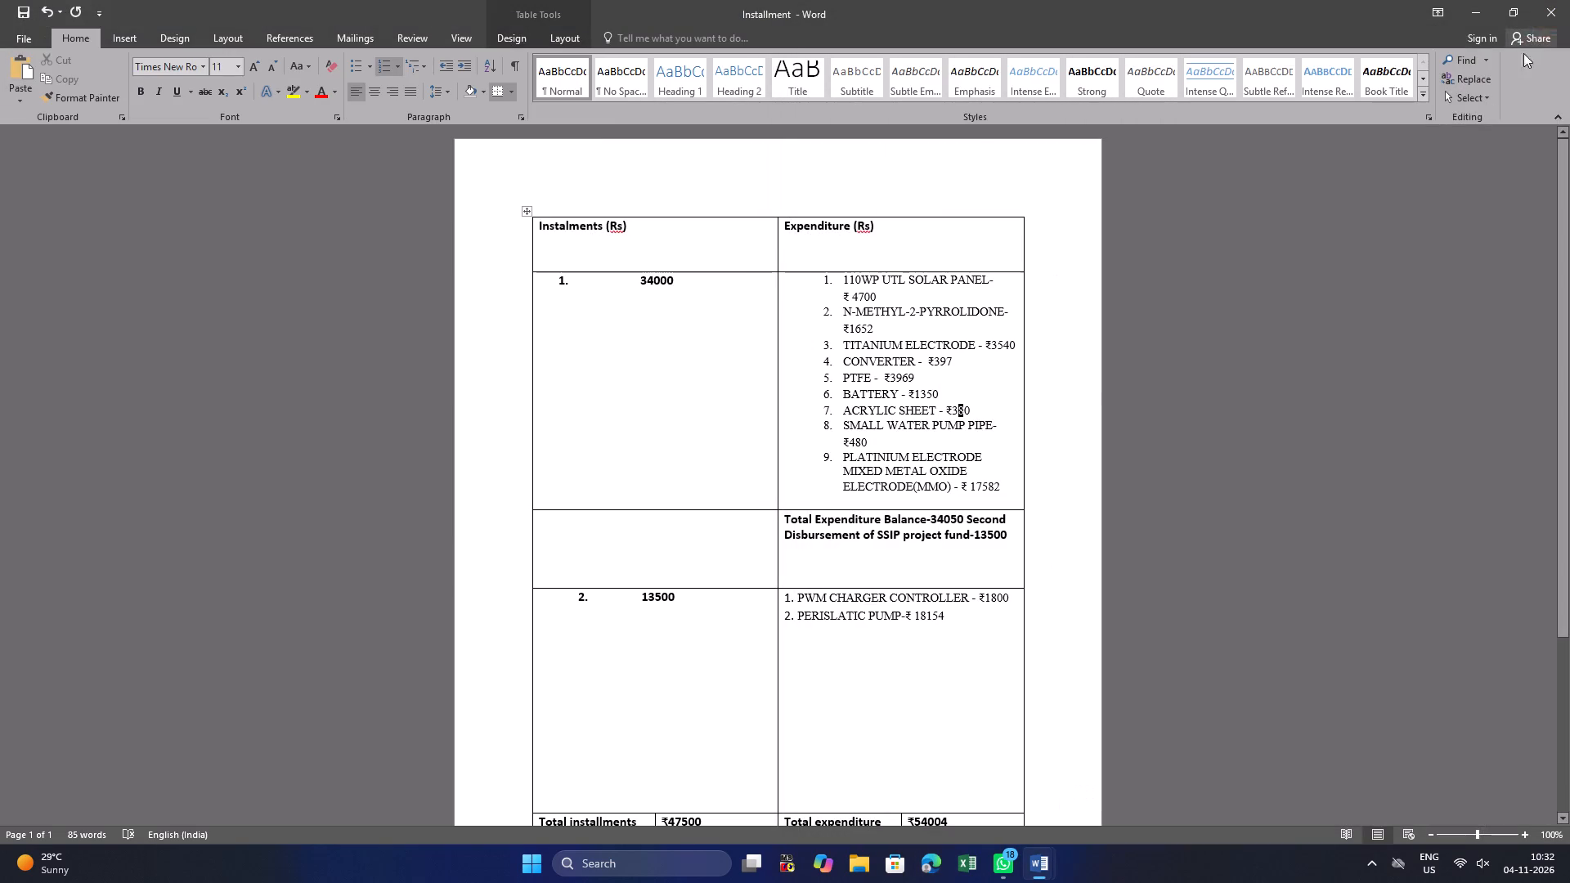
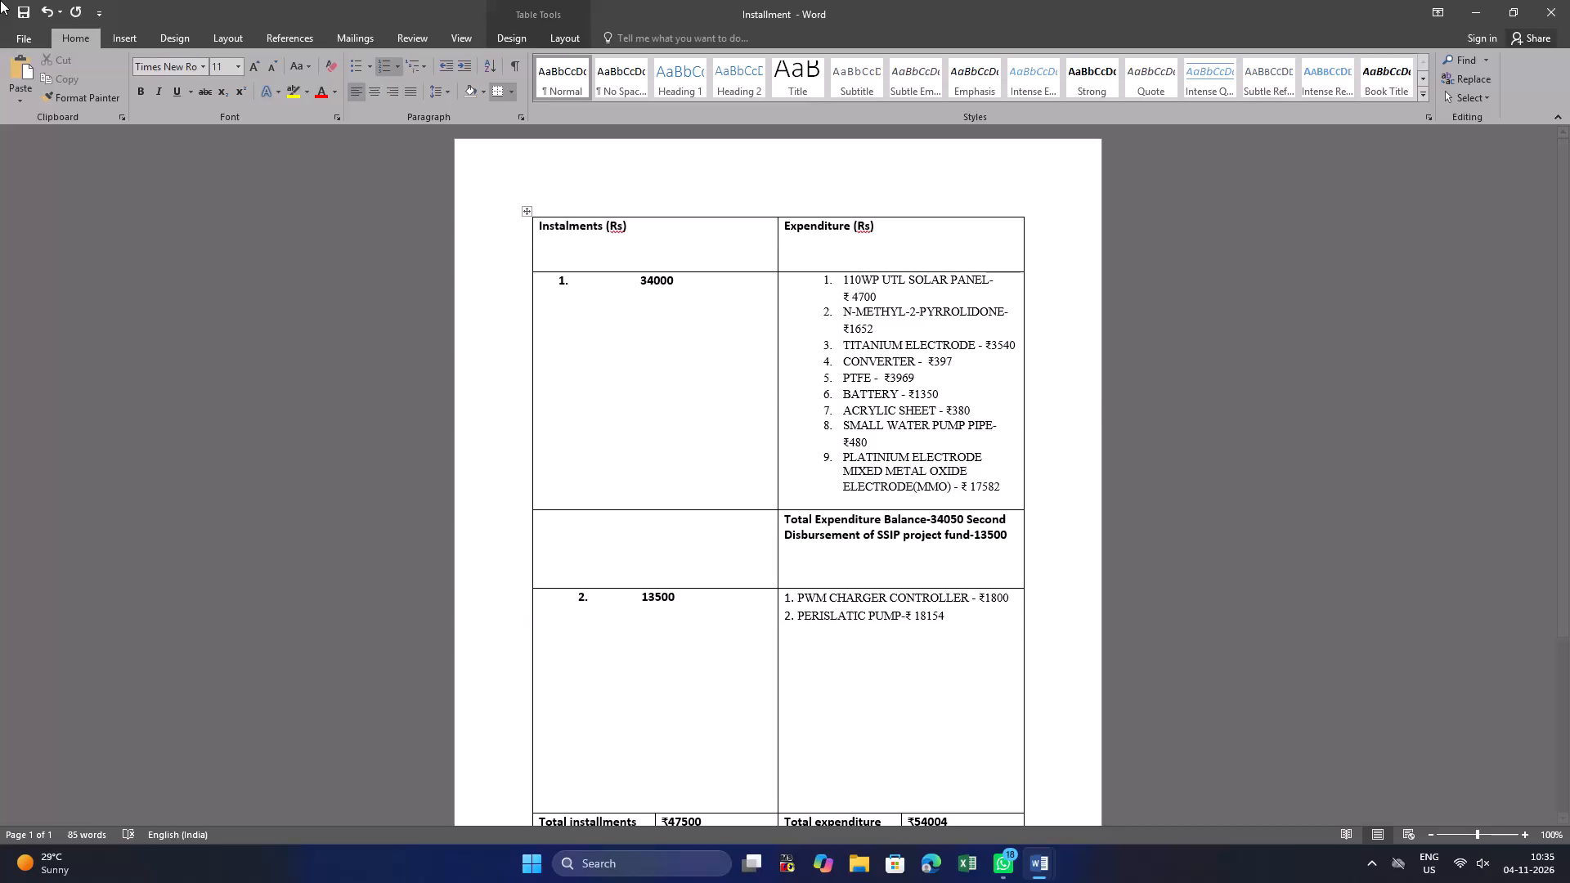
Save the document to the Desktop as a Word document named "Installment 1".
click(21, 3)
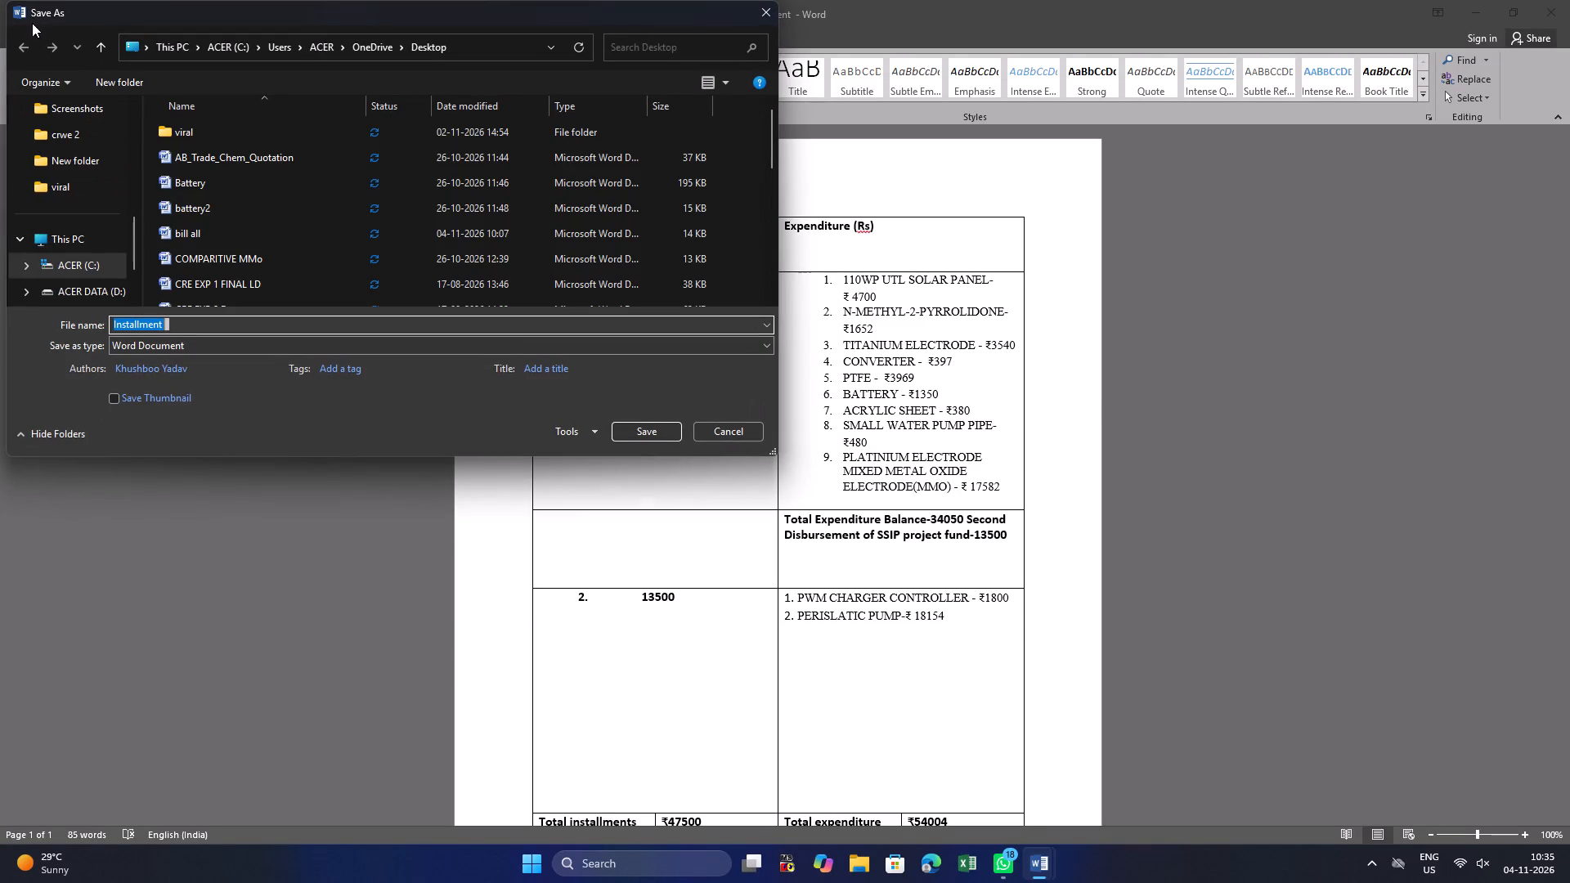
click(166, 320)
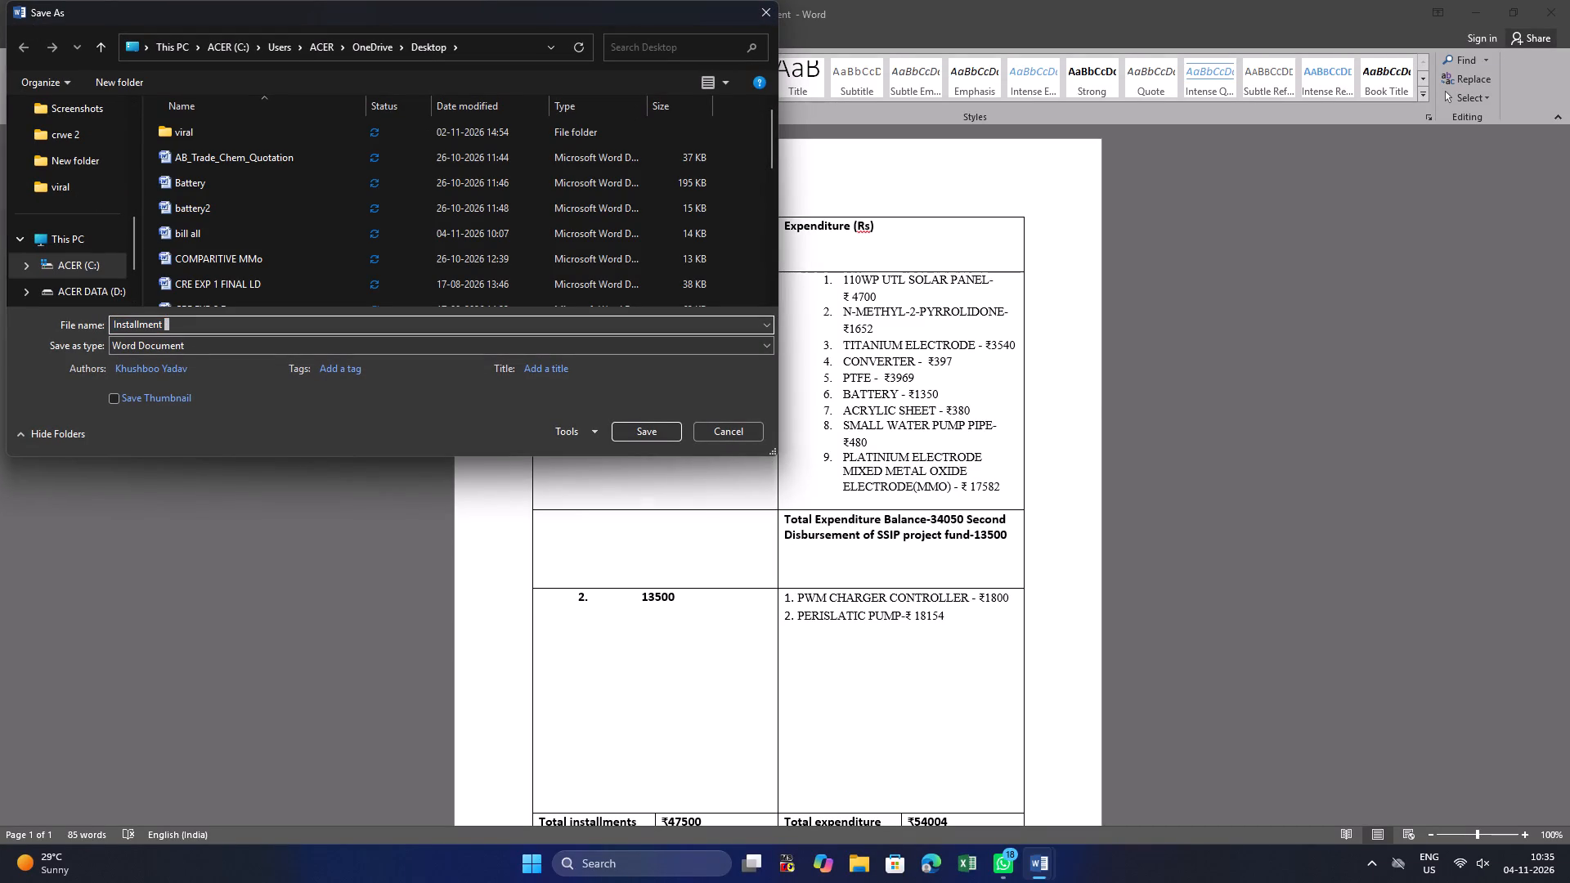
key(space)
text(1)
click(661, 434)
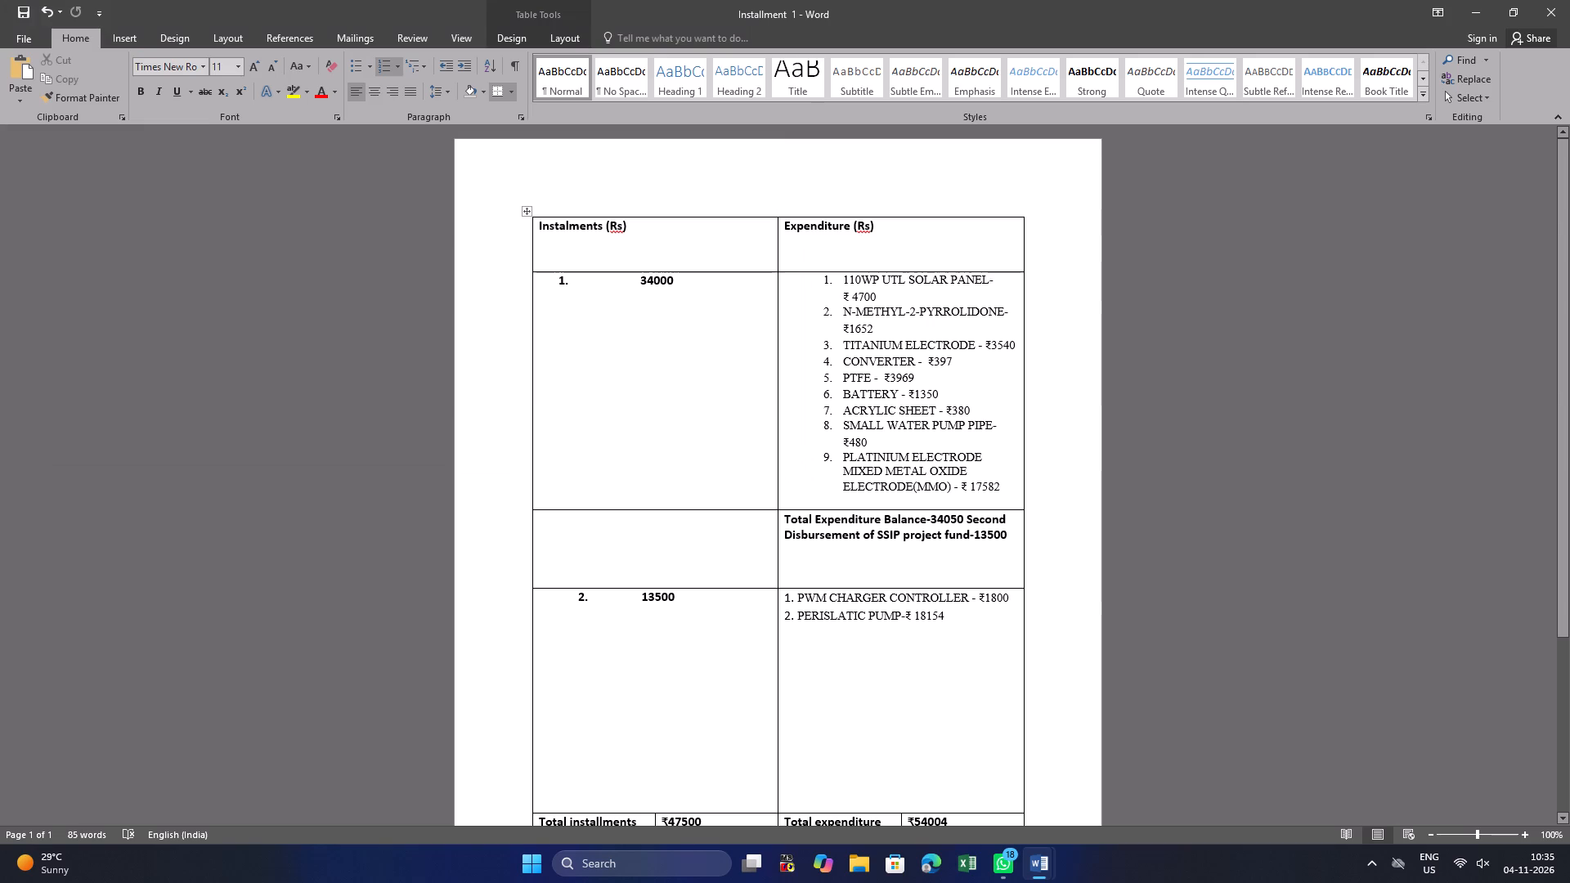
Export the document as a PDF named "Installment 1" to the Downloads folder.
click(8, 40)
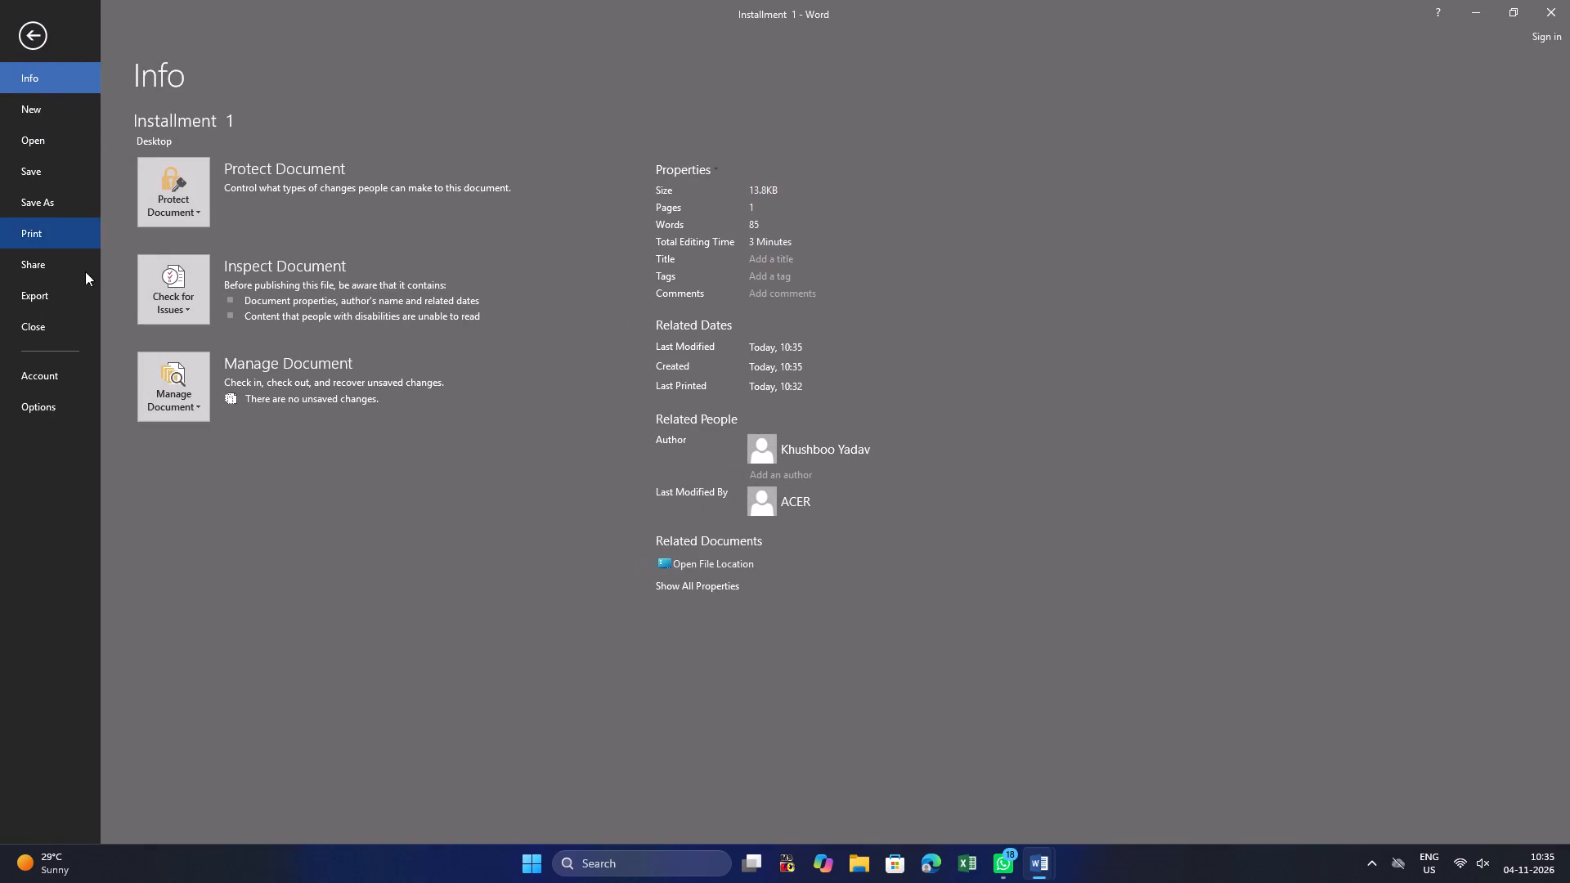
click(57, 296)
click(392, 235)
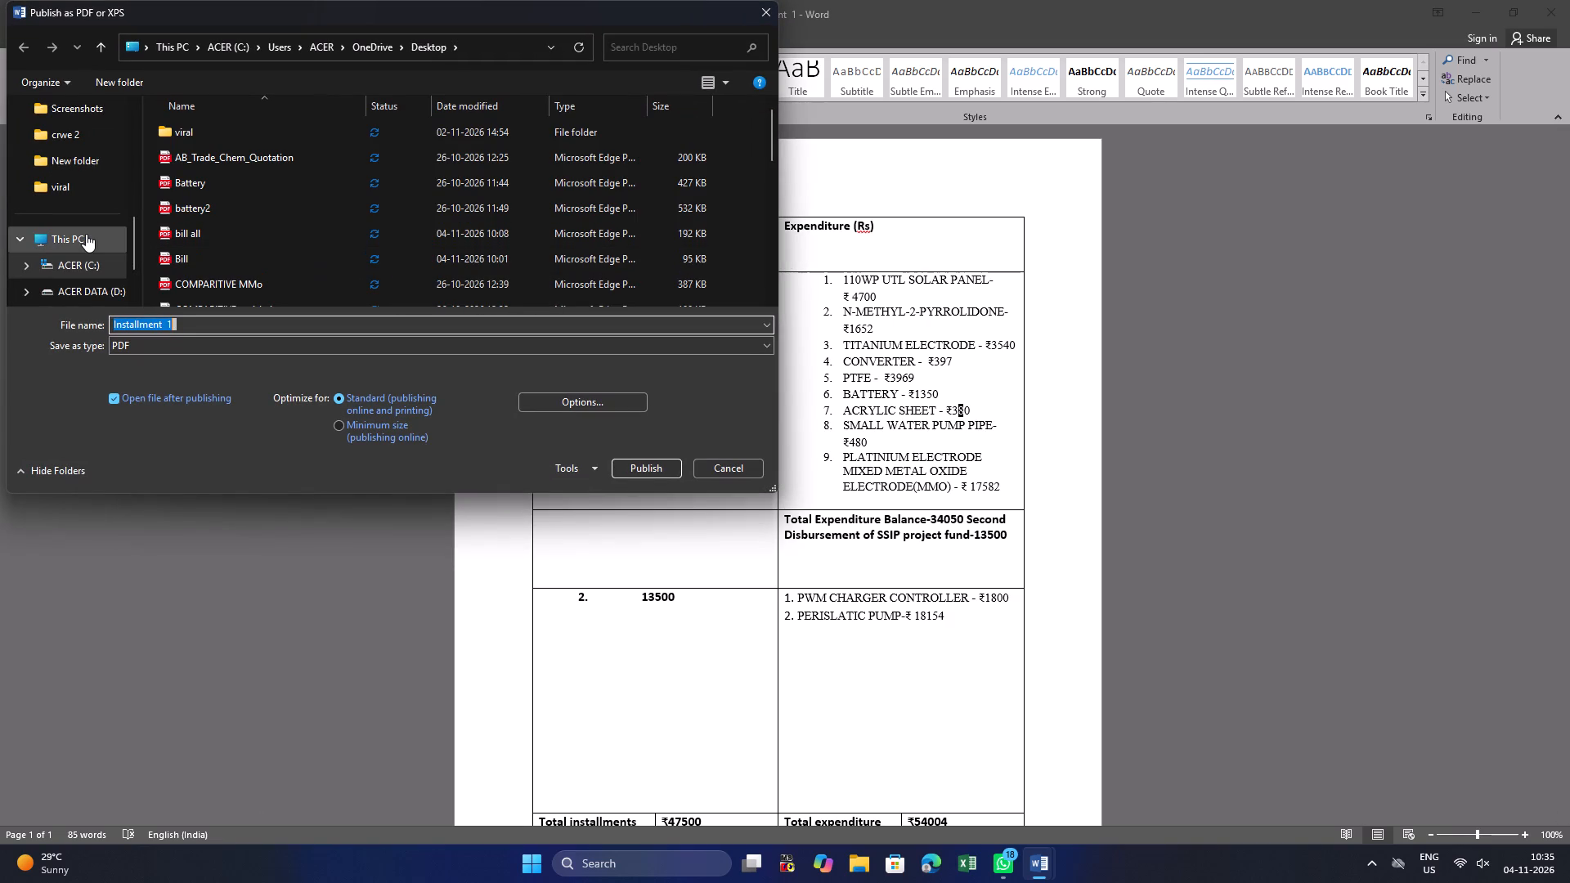
scroll(85, 143, up, 2)
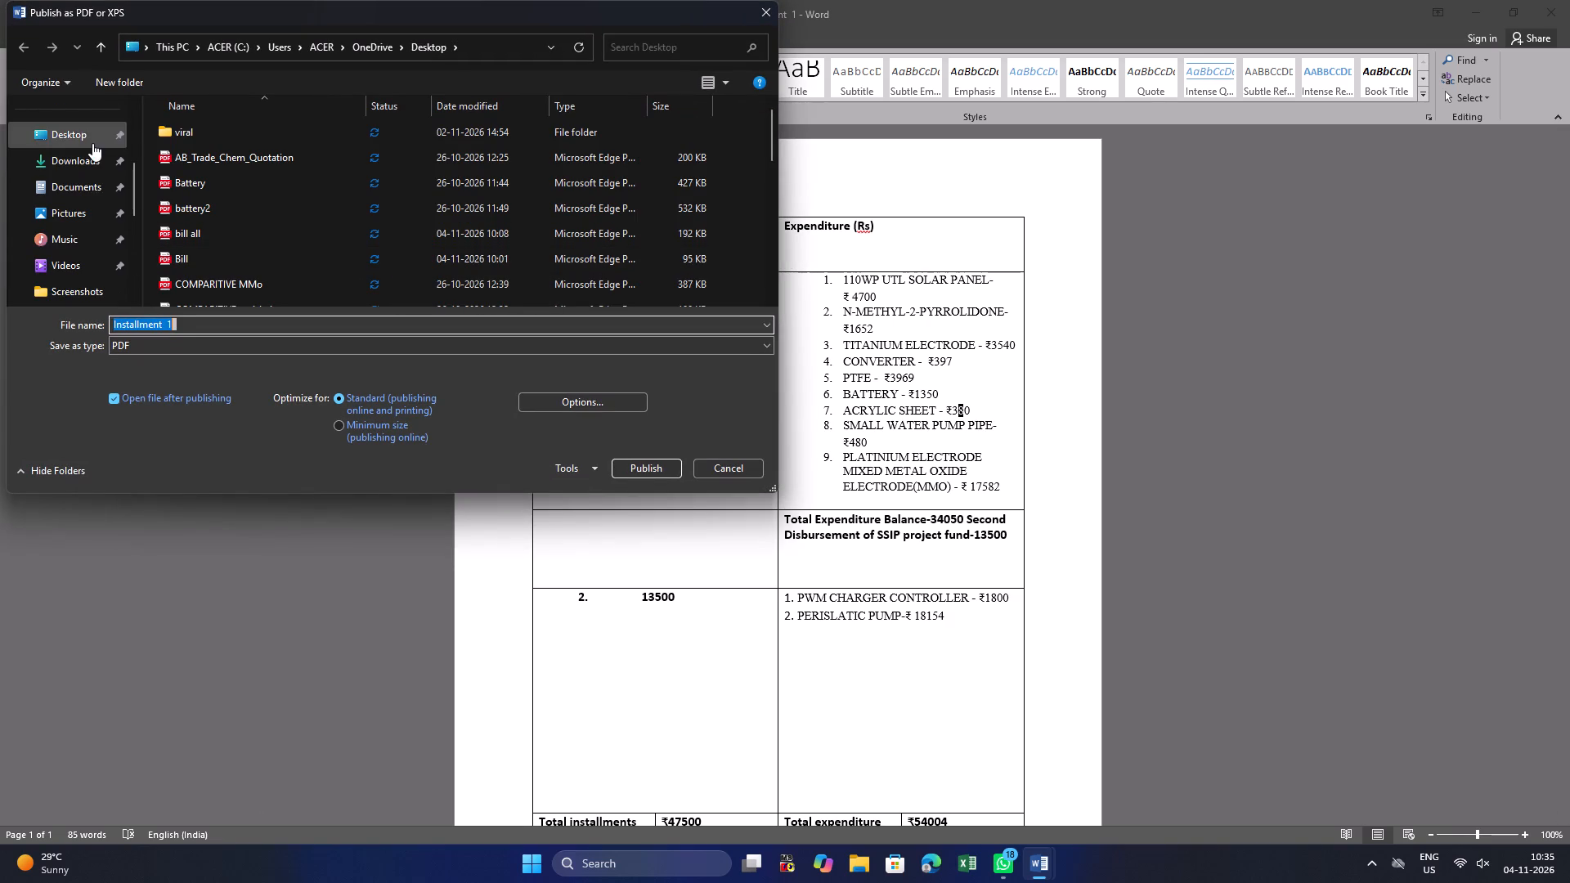
click(92, 159)
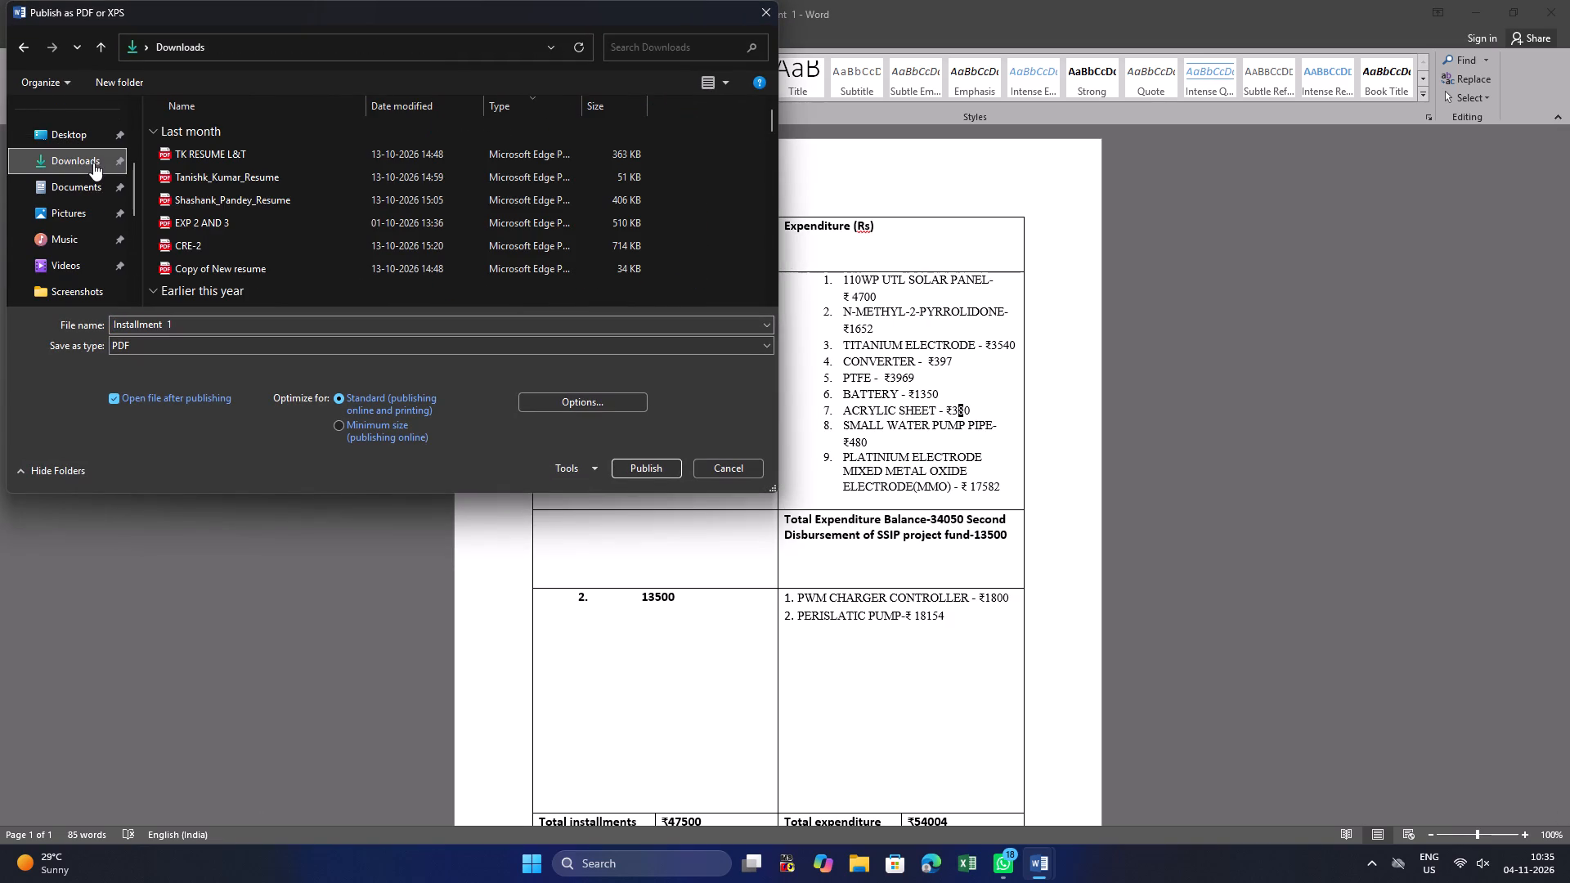
click(637, 468)
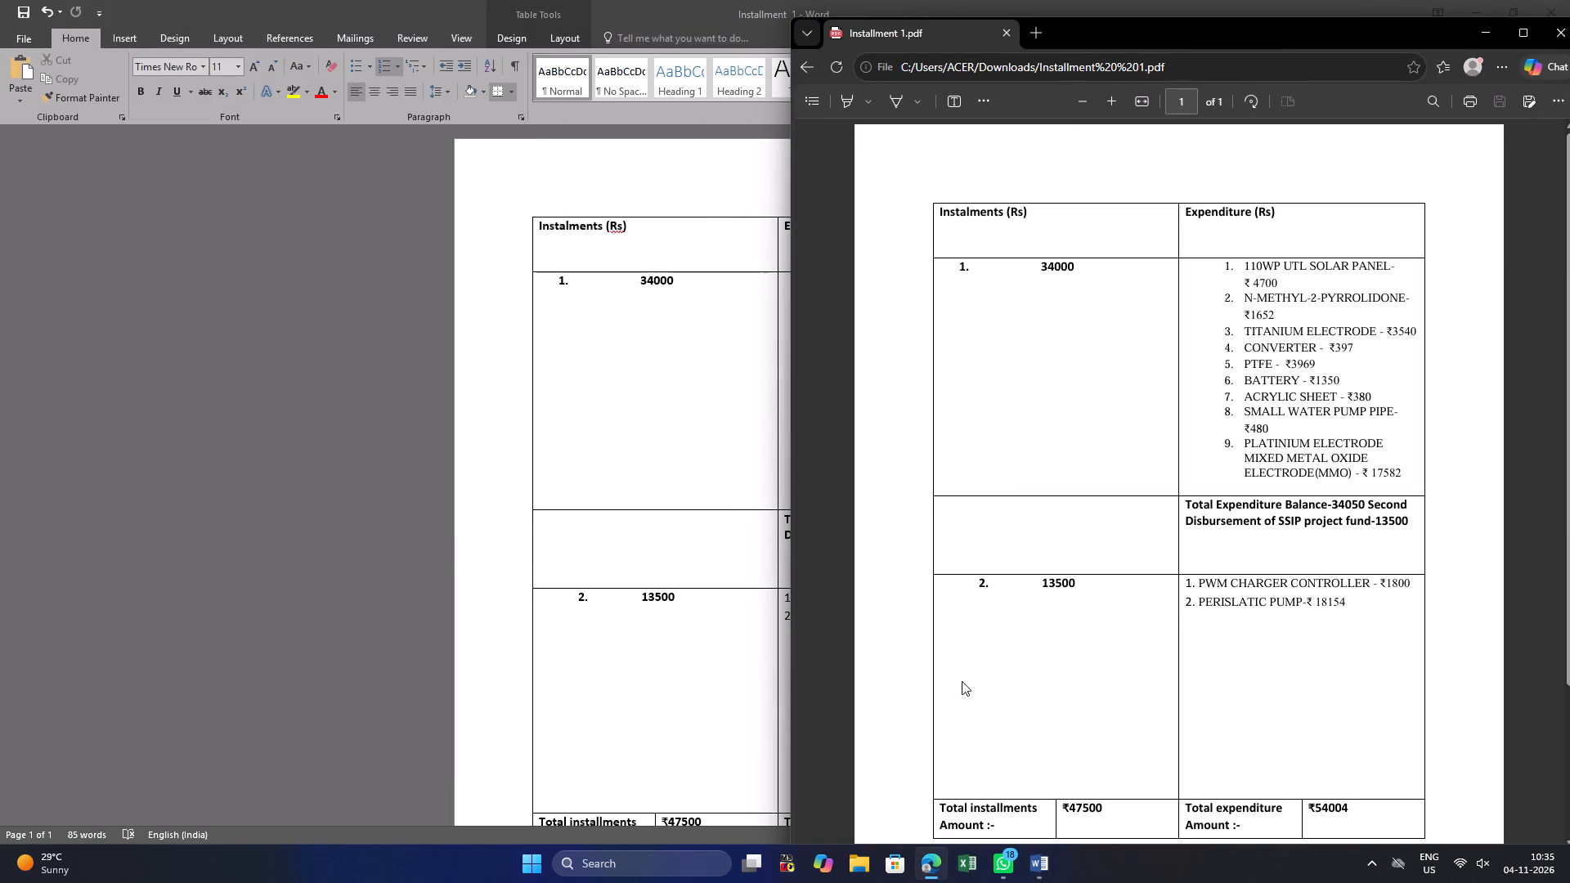
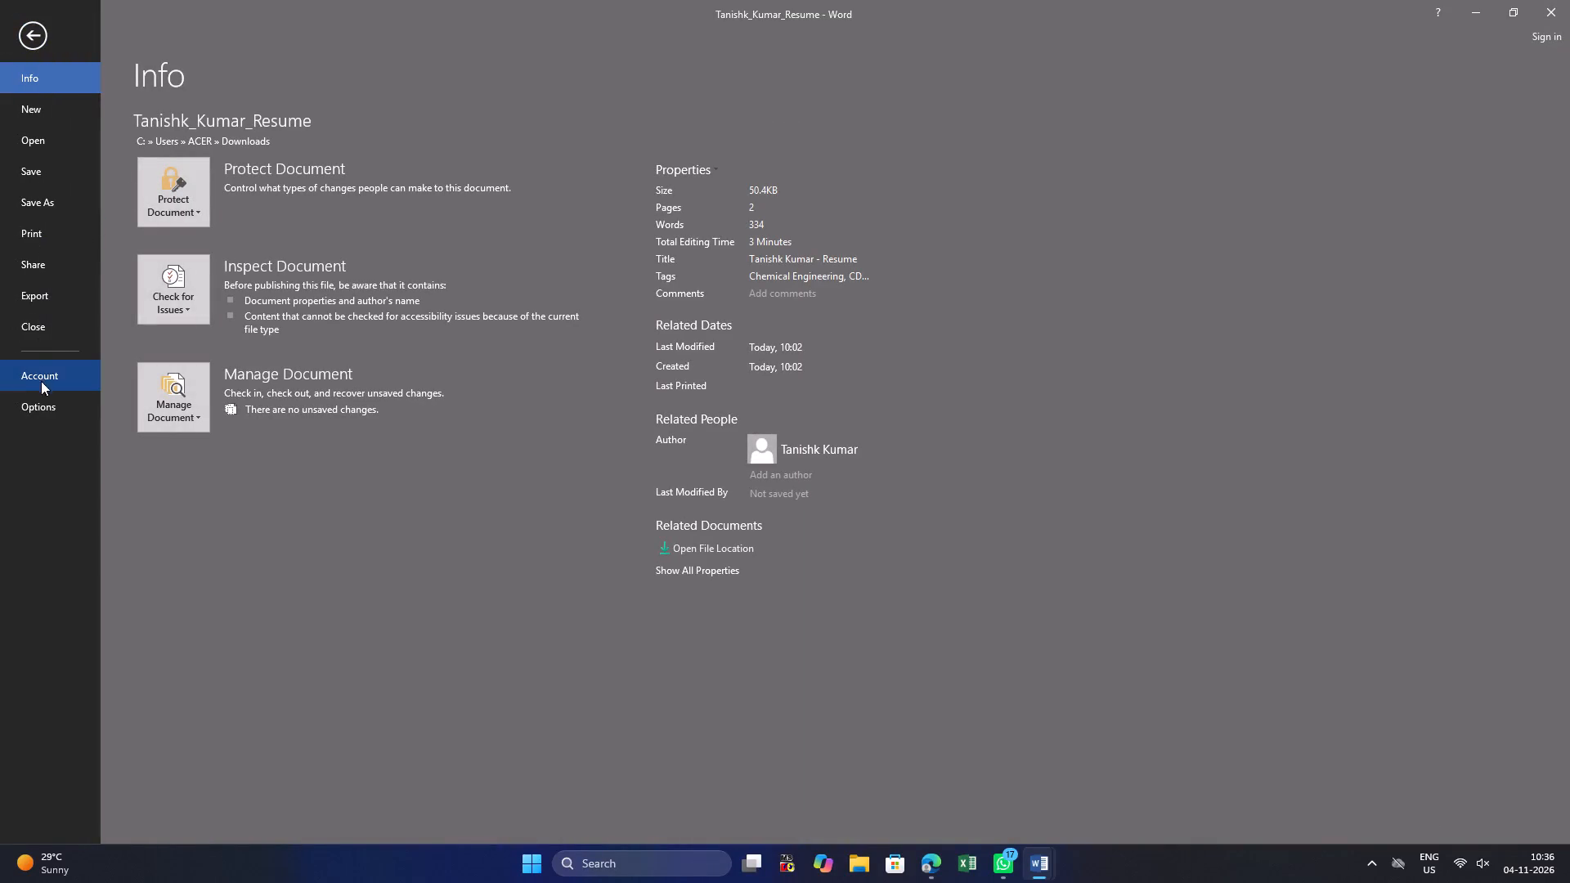
Search the Downloads folder for the "summary report" document to open.
click(44, 150)
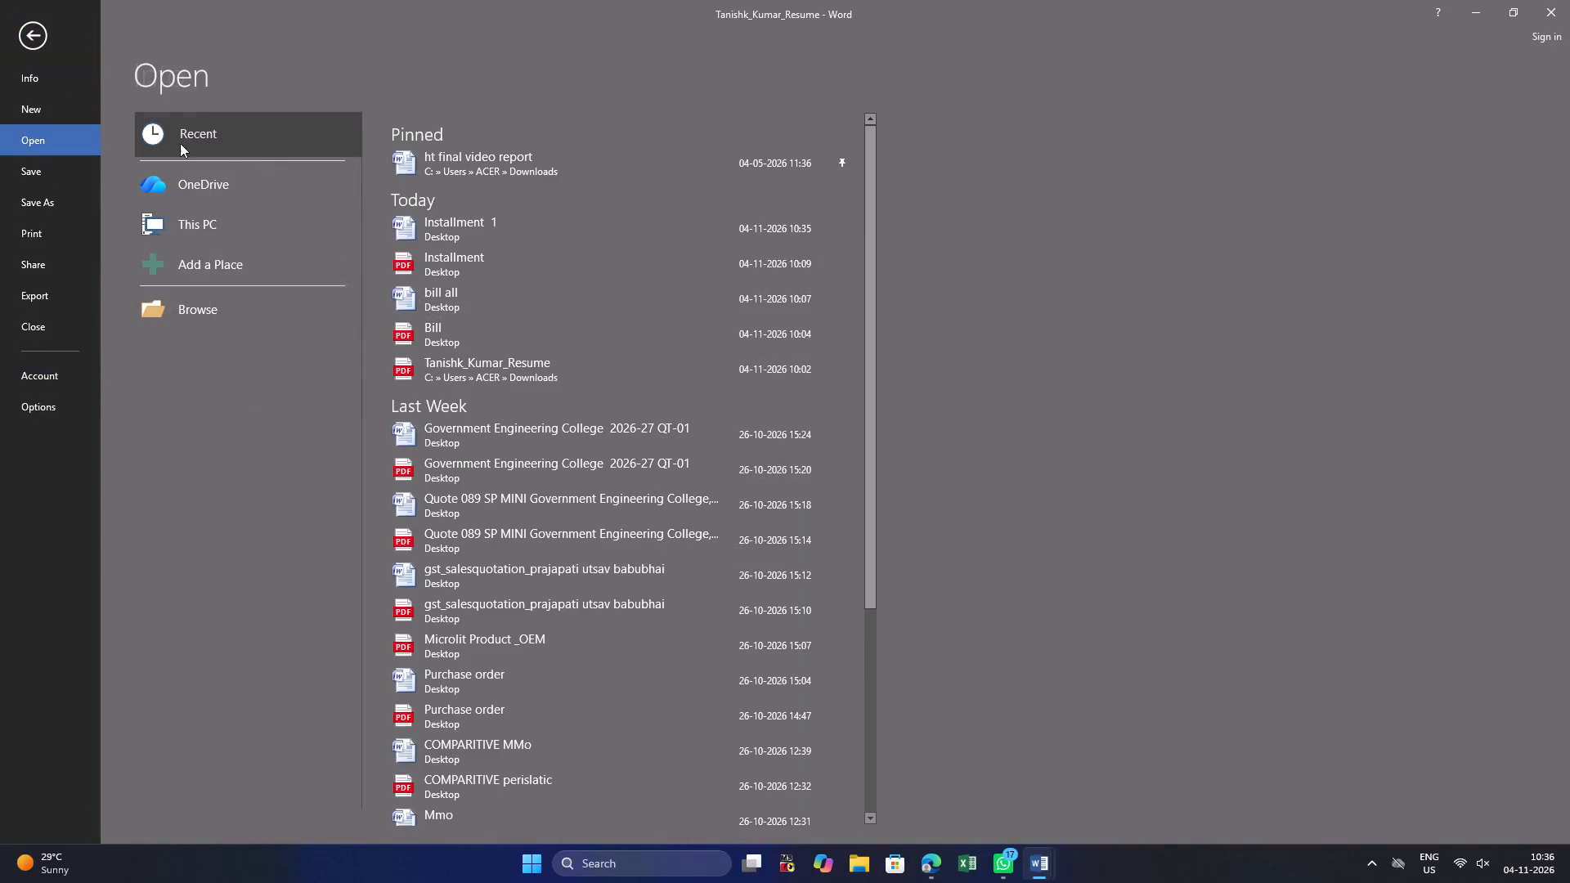
click(273, 316)
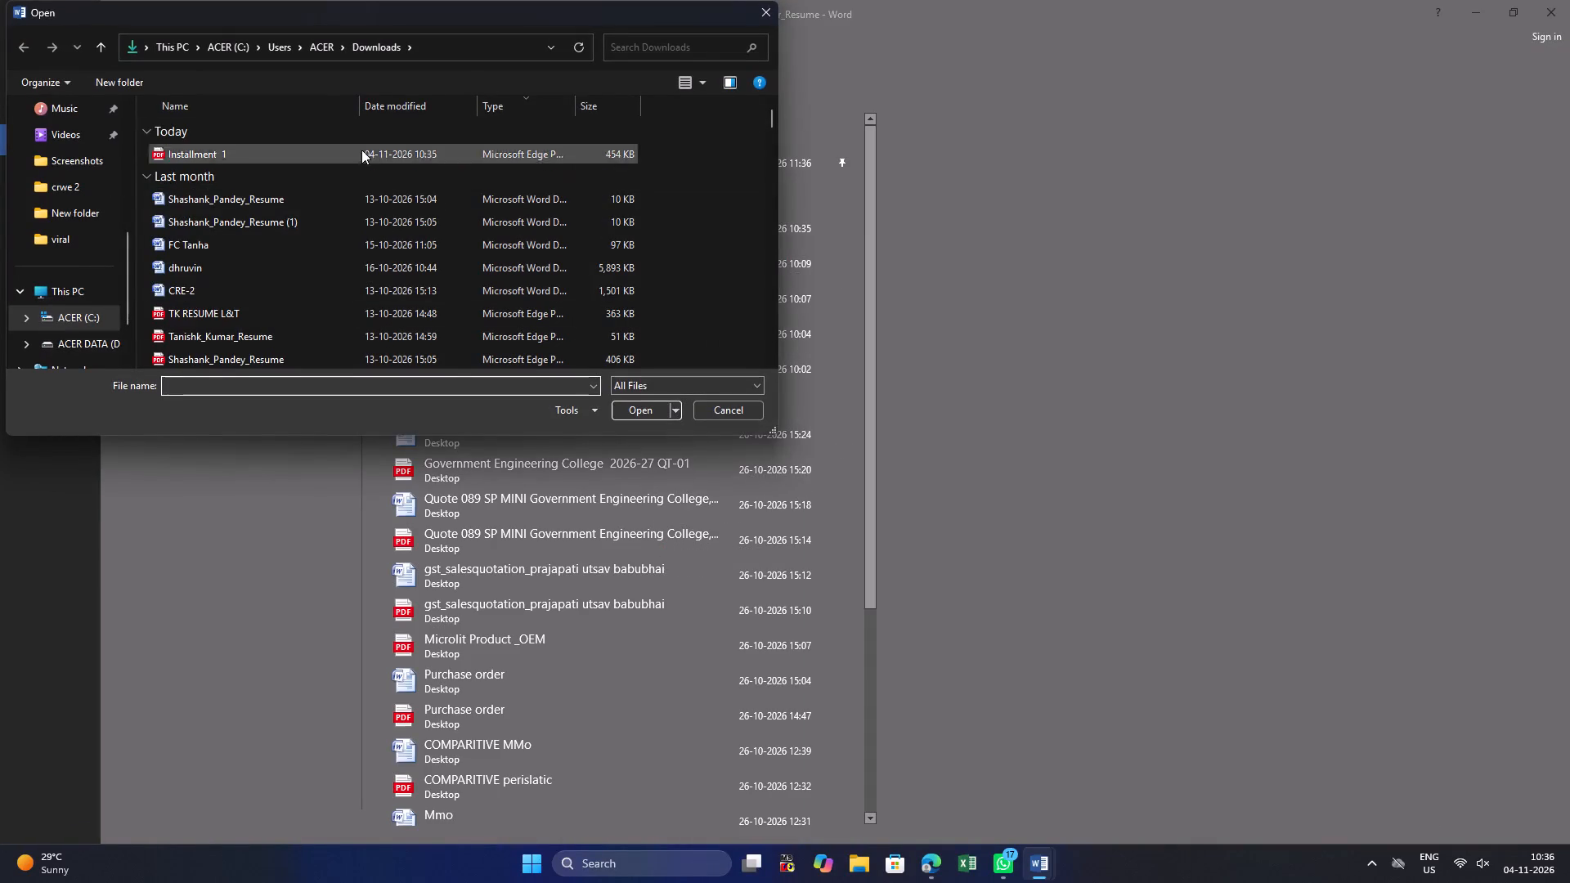
click(657, 29)
click(646, 42)
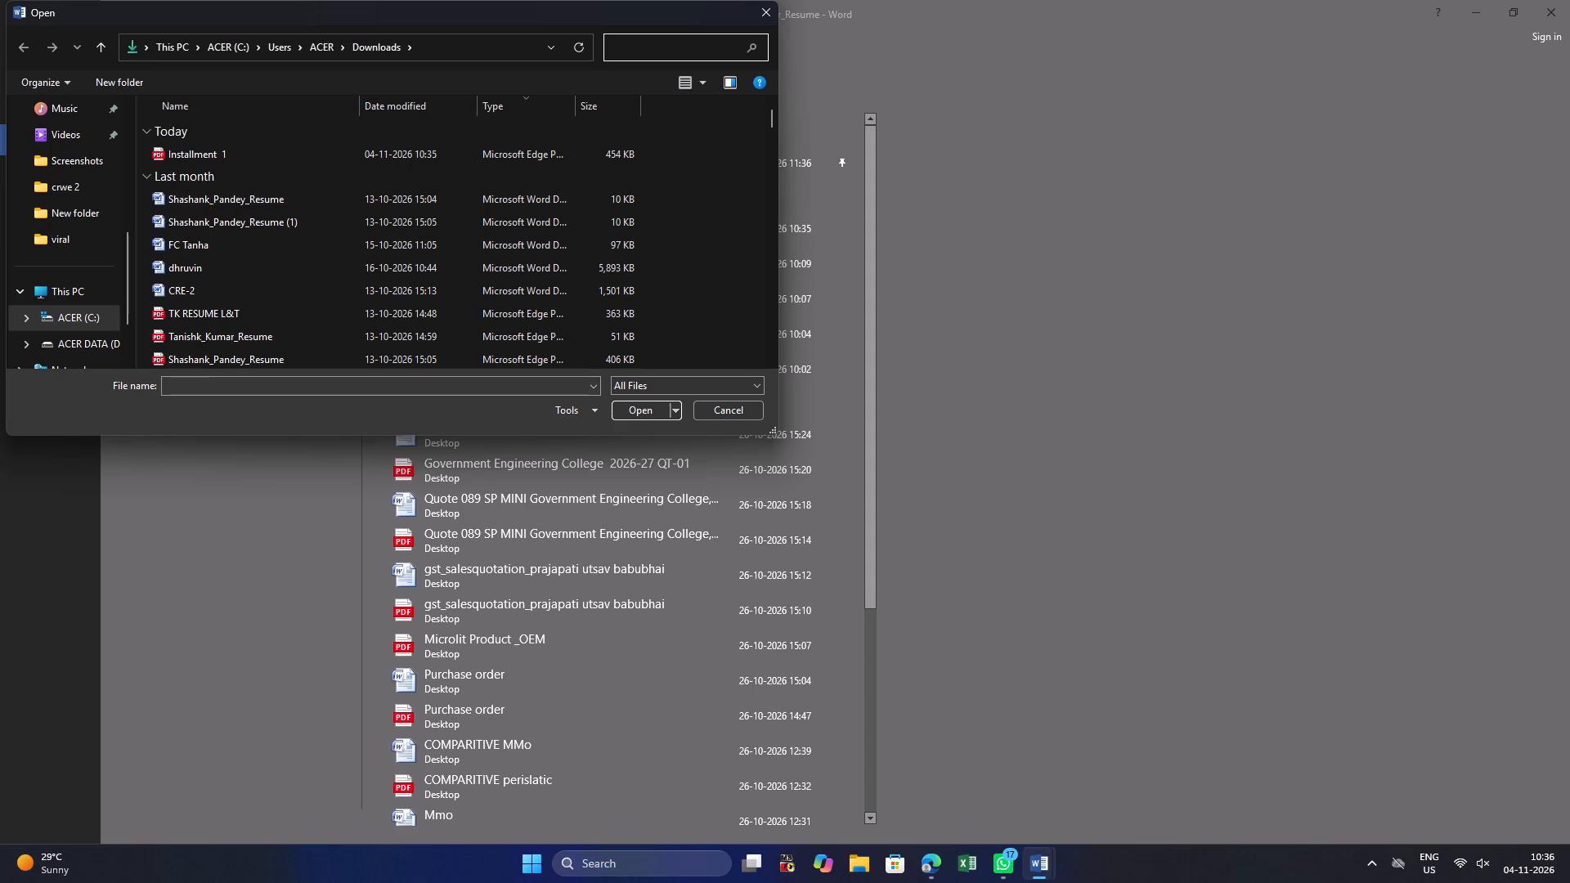
key(space)
text(su)
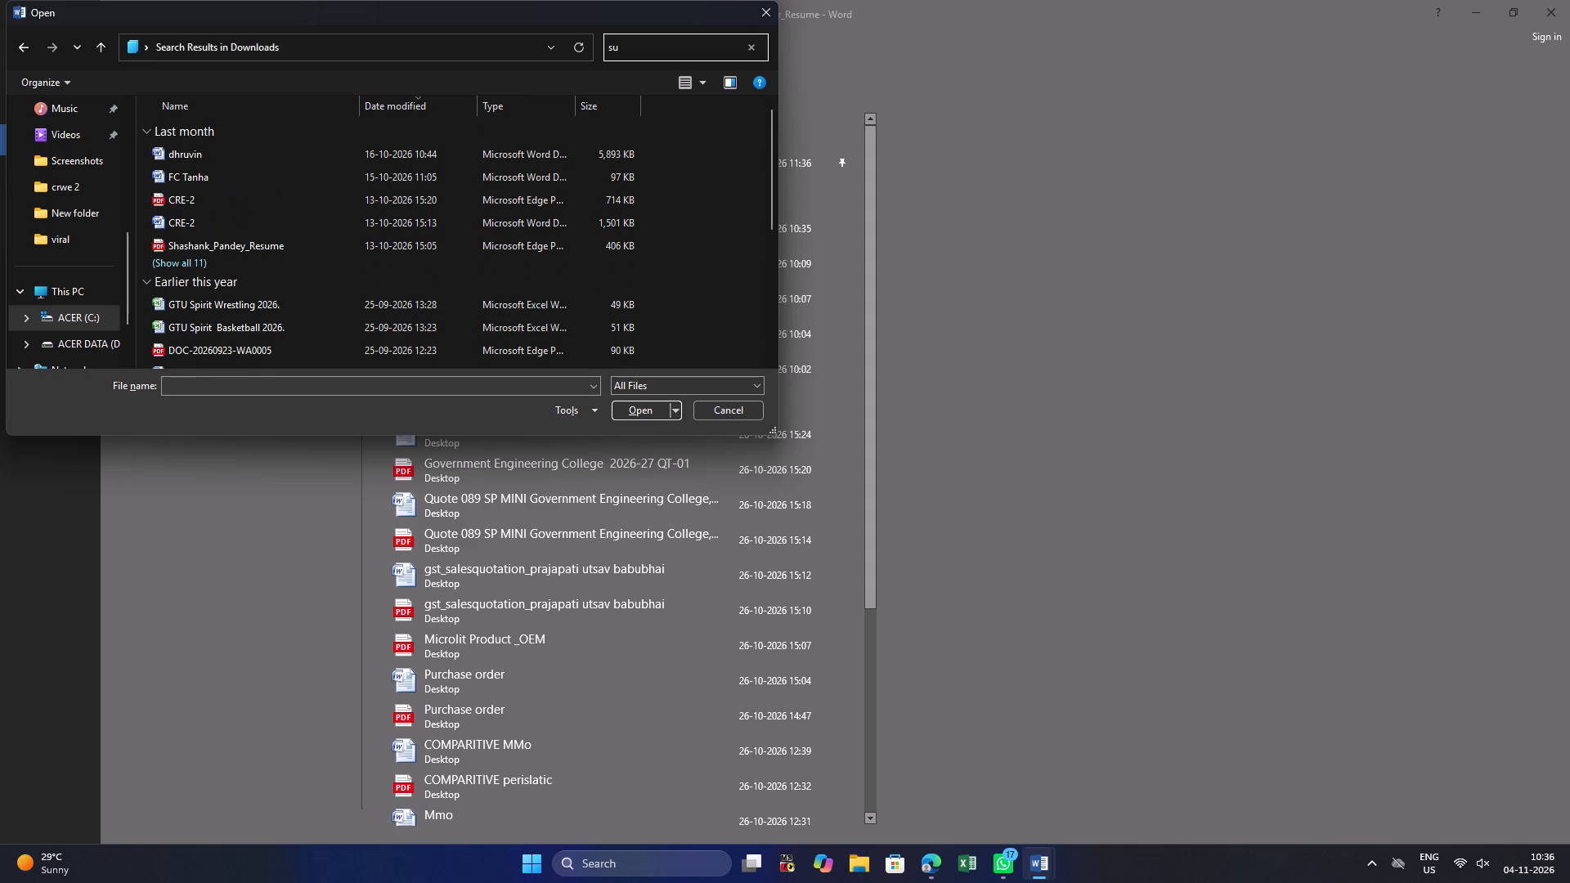
text(mmary)
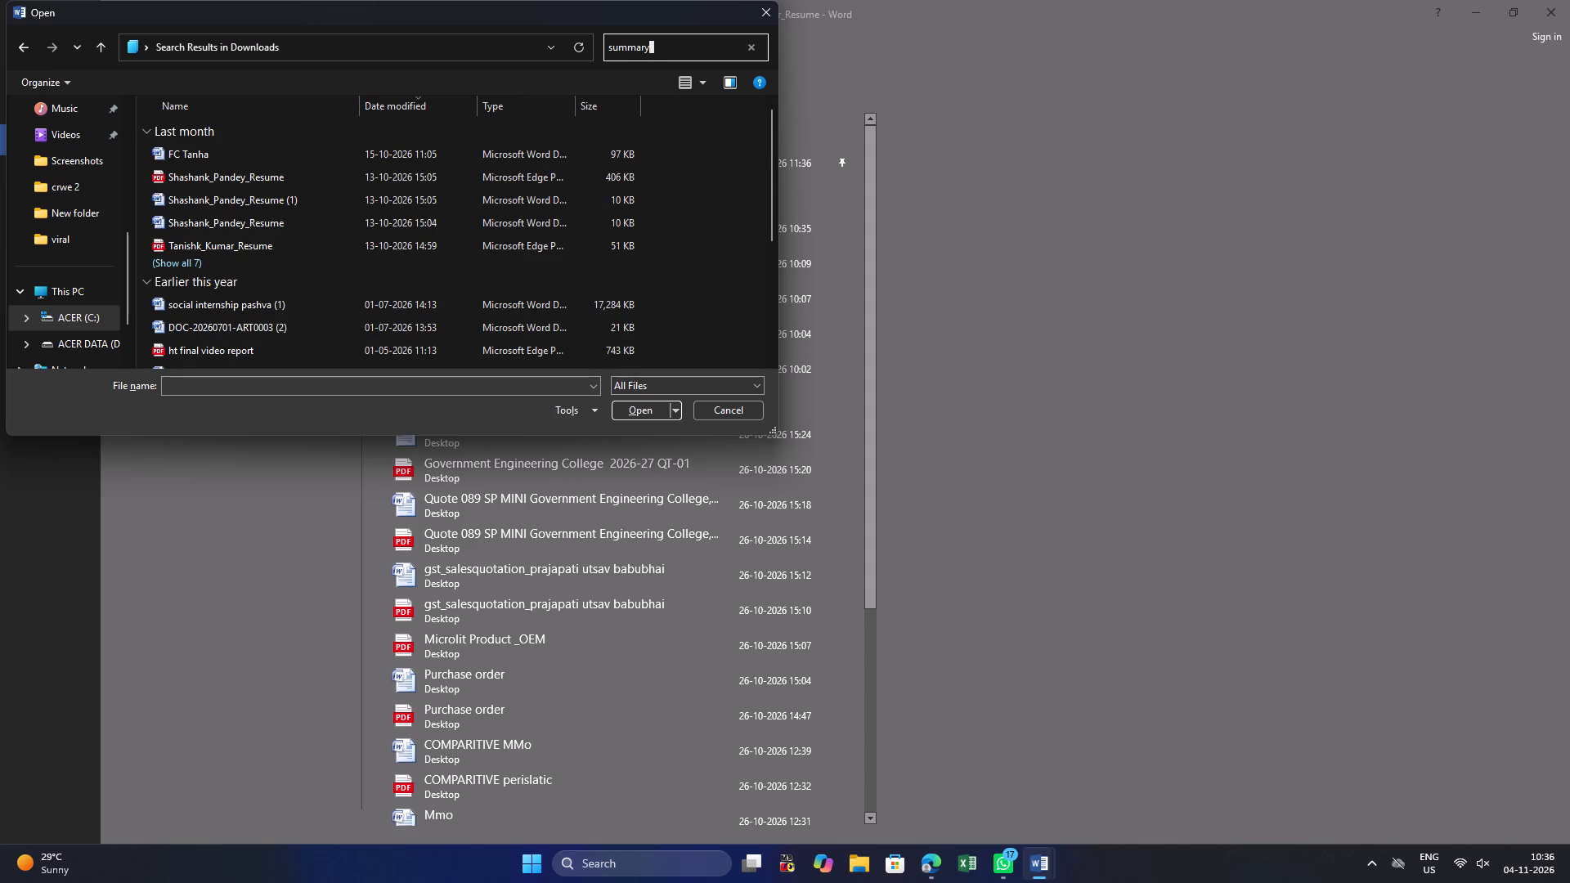
key(space)
text(re)
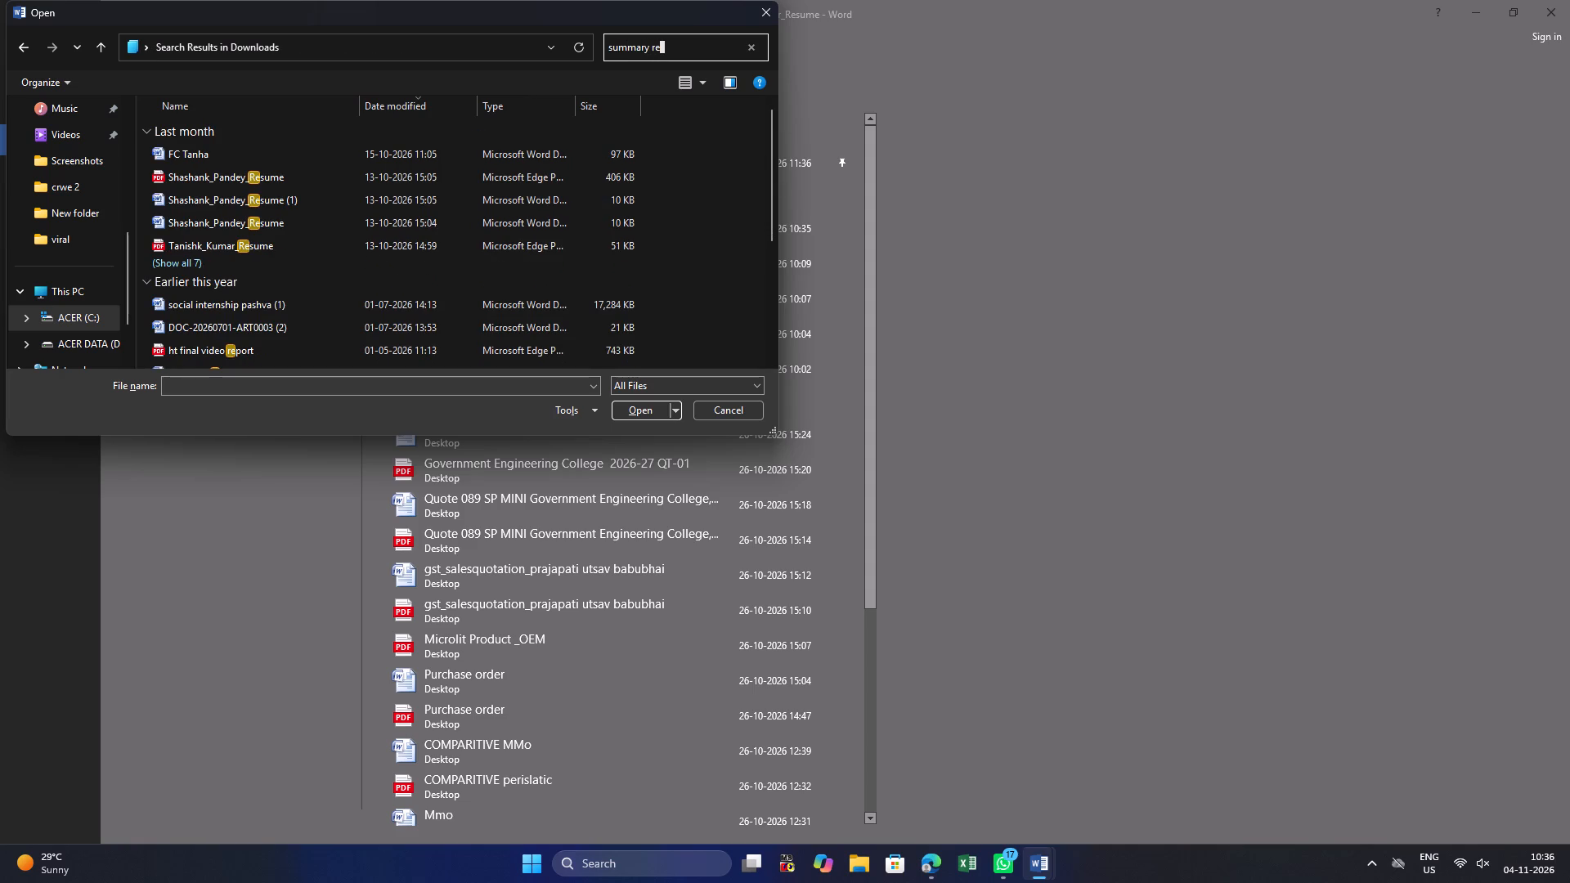
text(port)
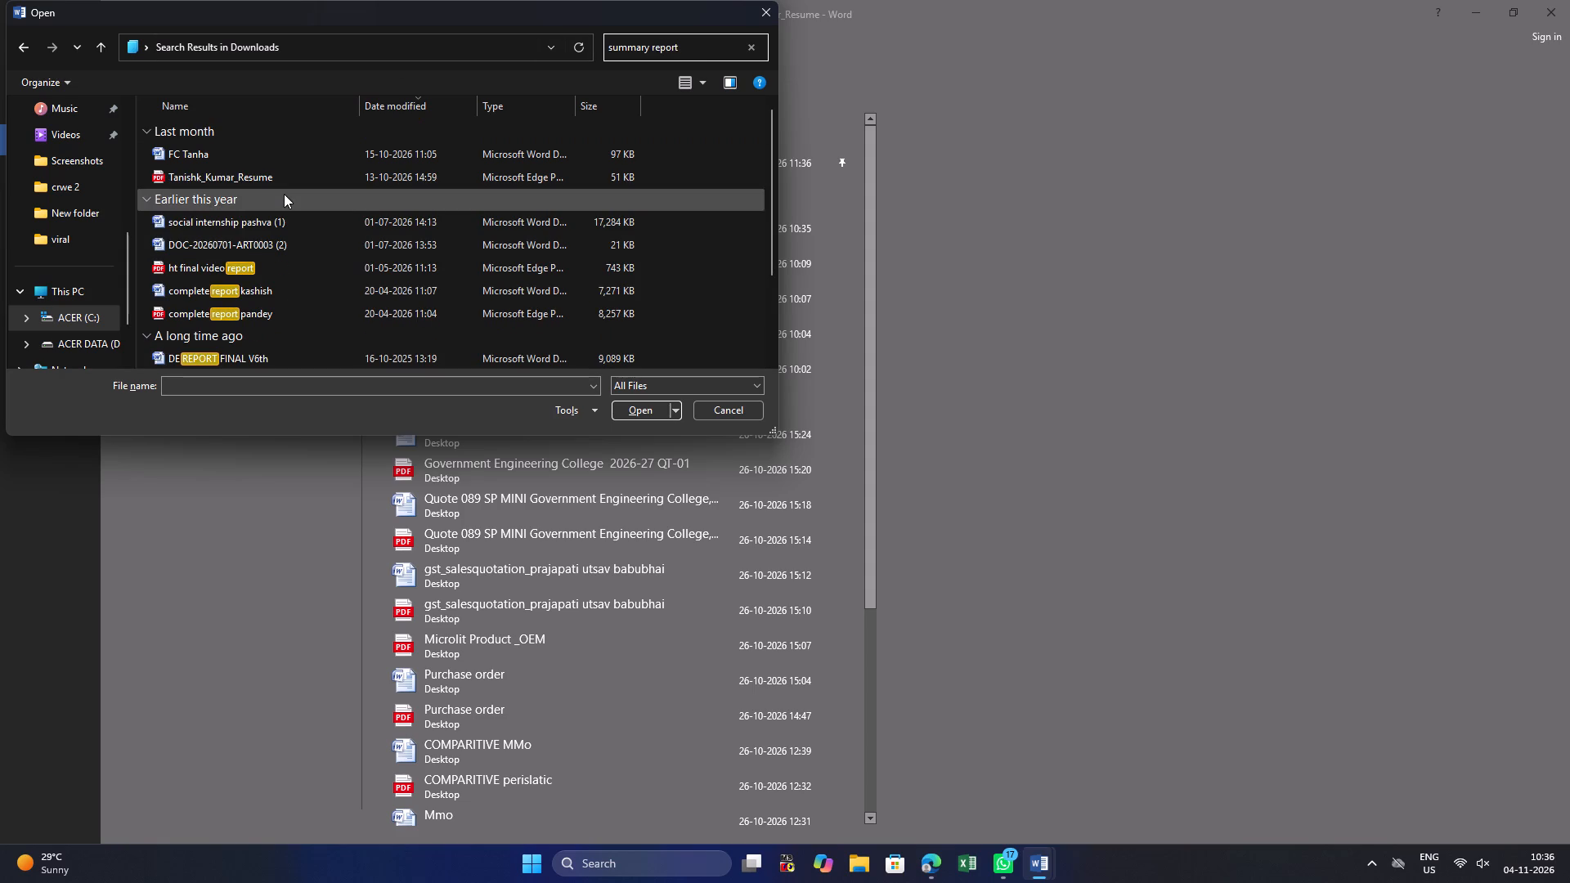
scroll(284, 194, up, 4)
scroll(284, 194, down, 5)
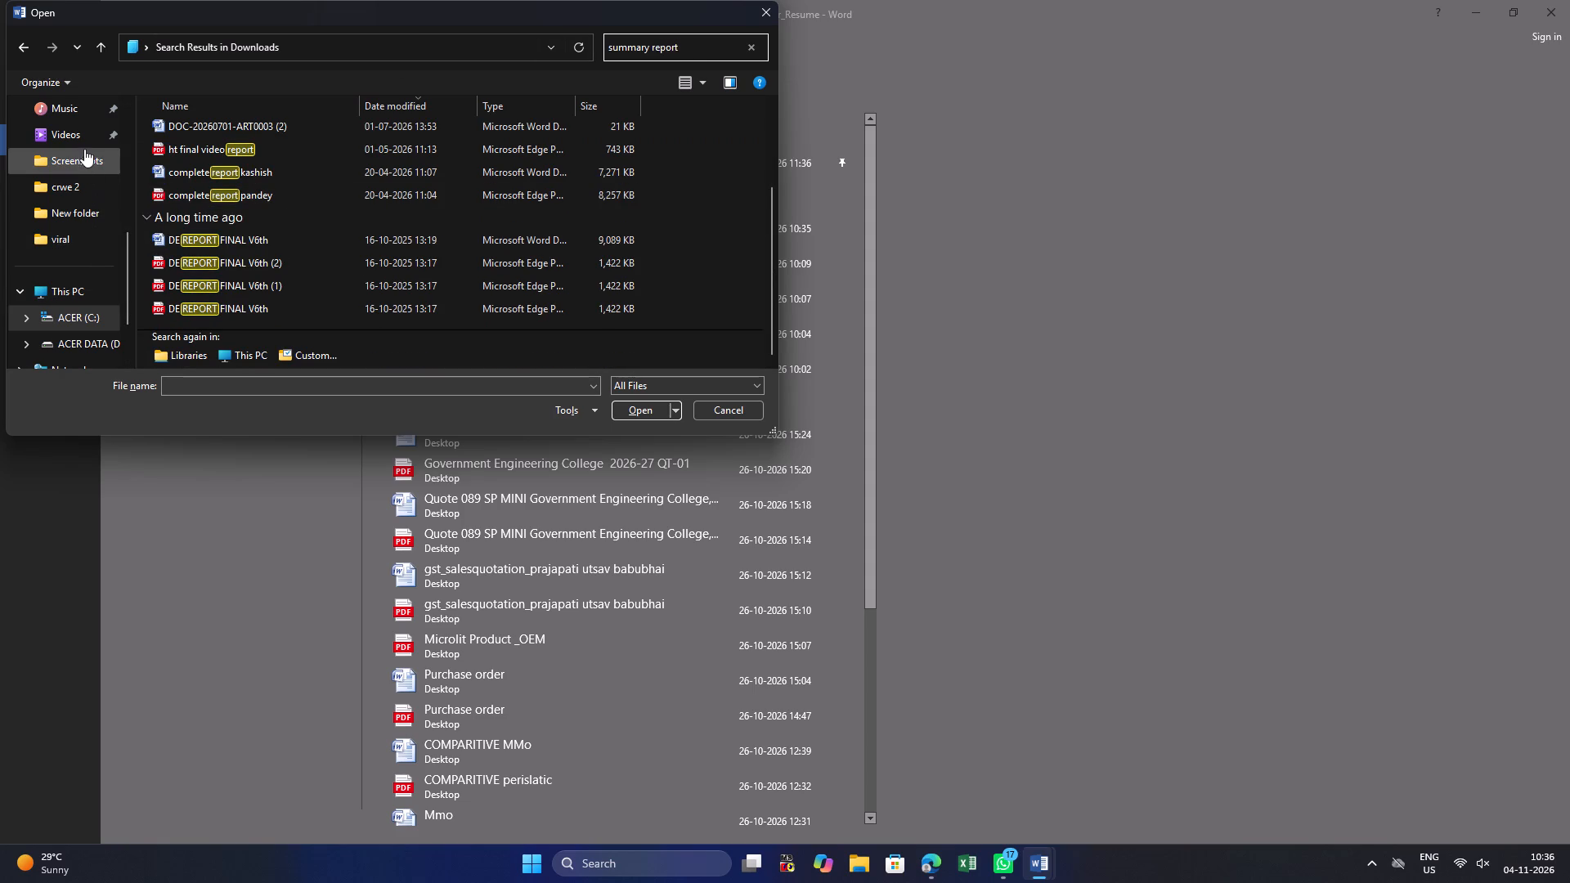
Search the Desktop folder for "summary" and open the Summary report document.
scroll(82, 143, up, 3)
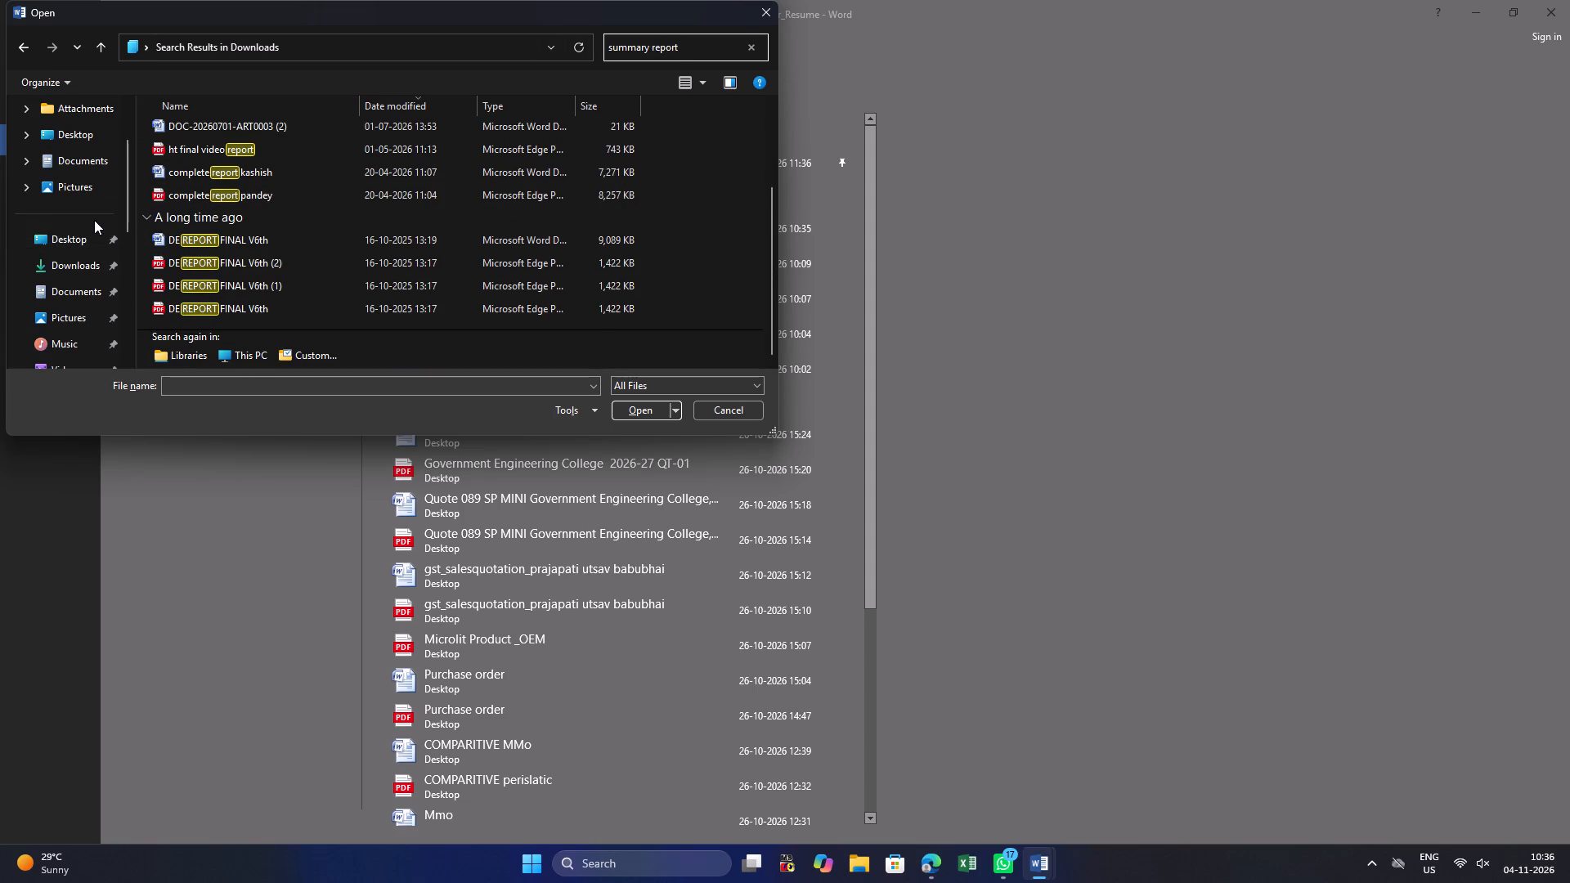
click(94, 219)
click(94, 235)
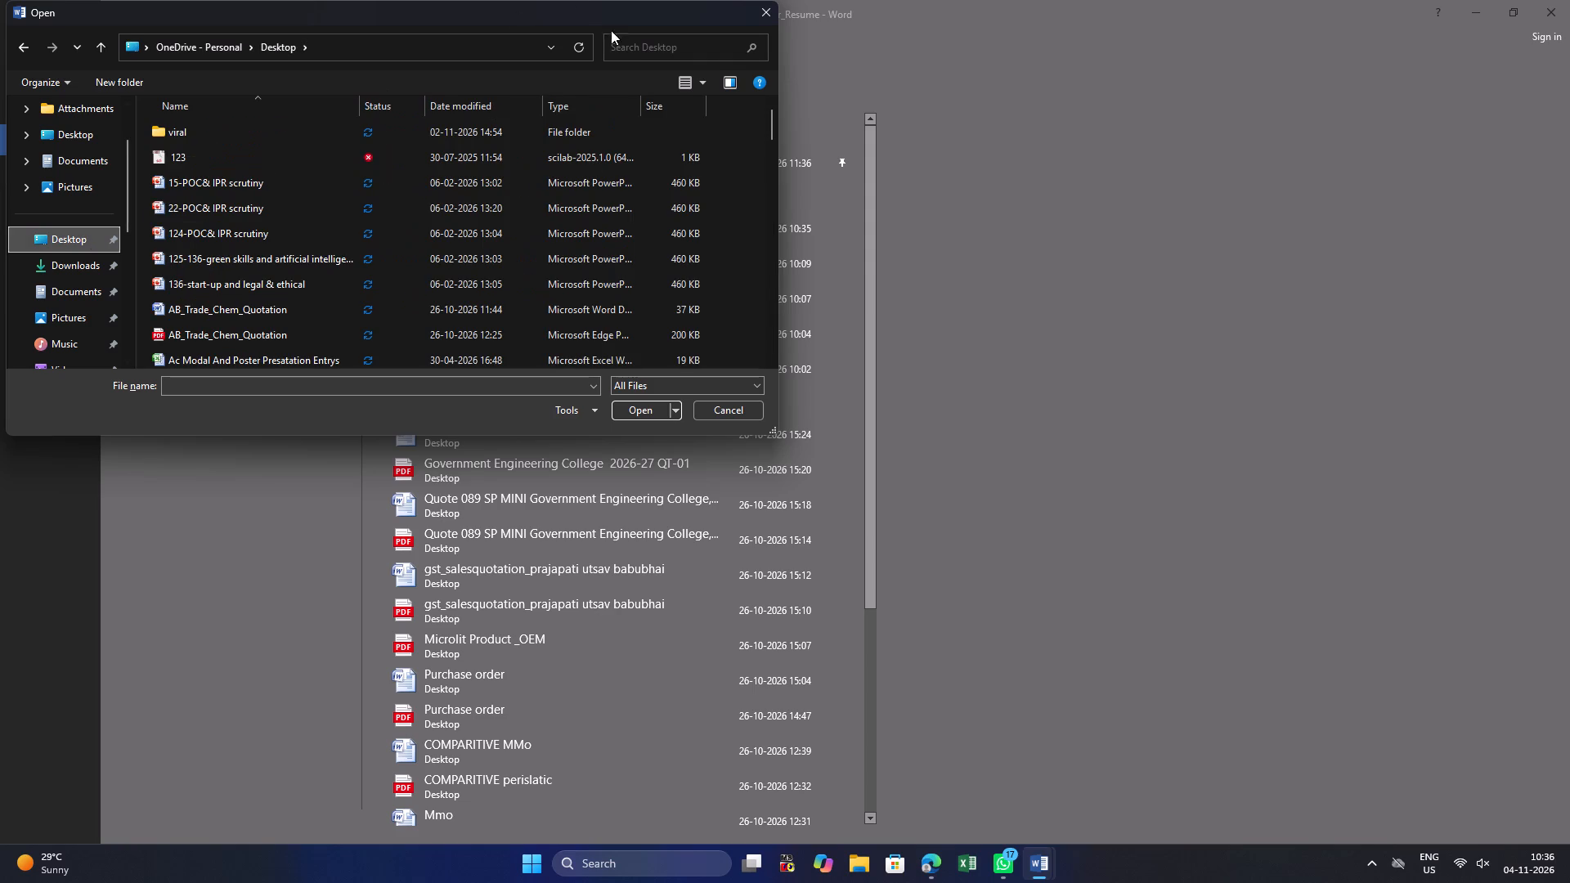
click(647, 44)
text(summa)
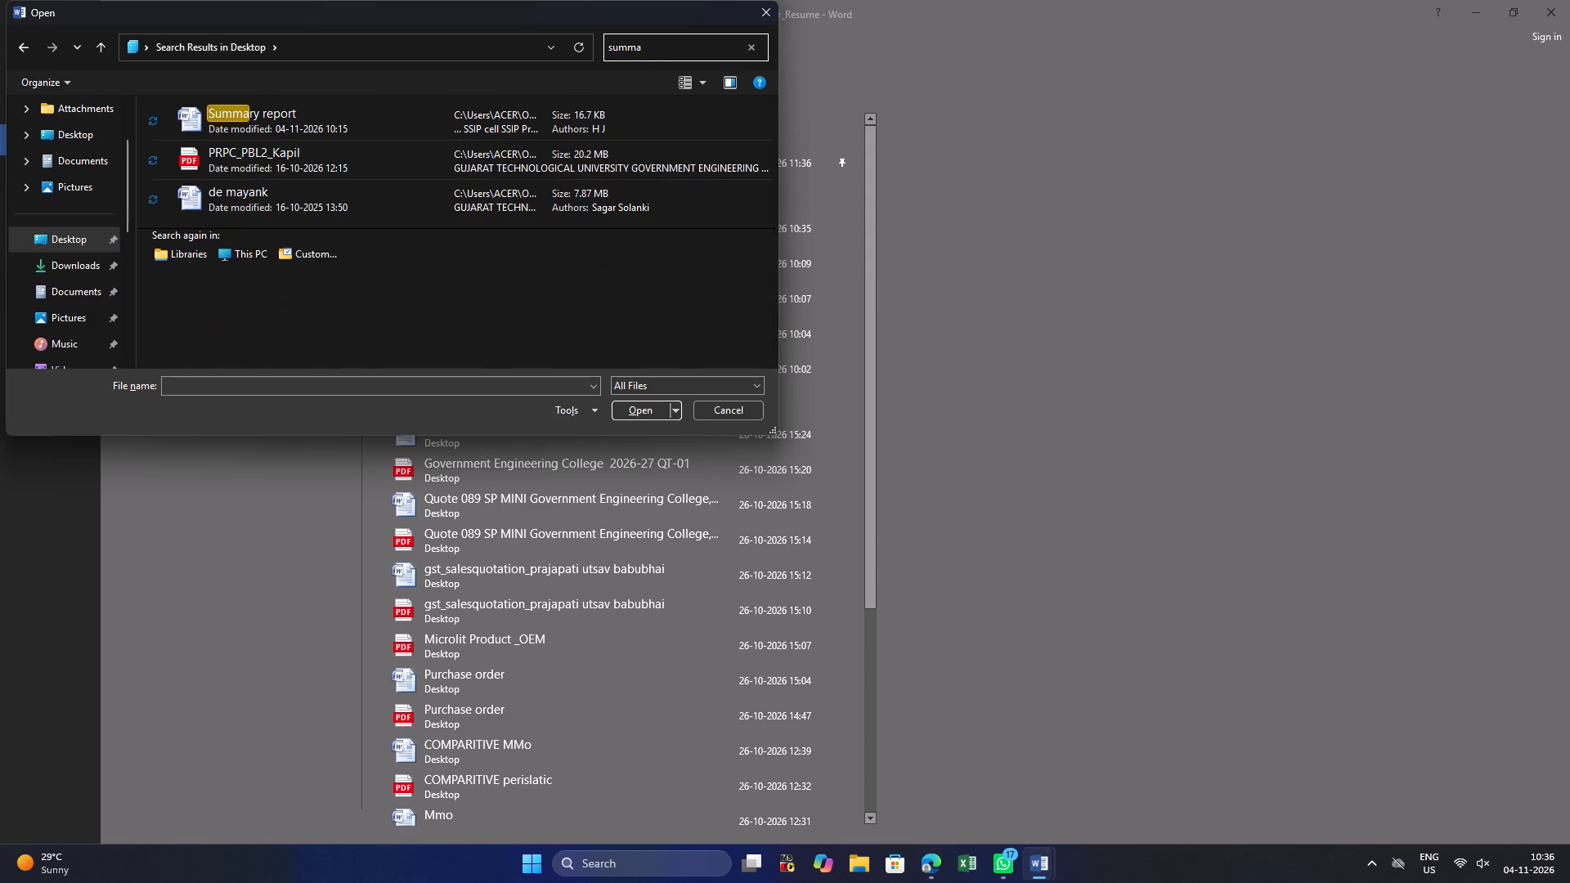
text(ry)
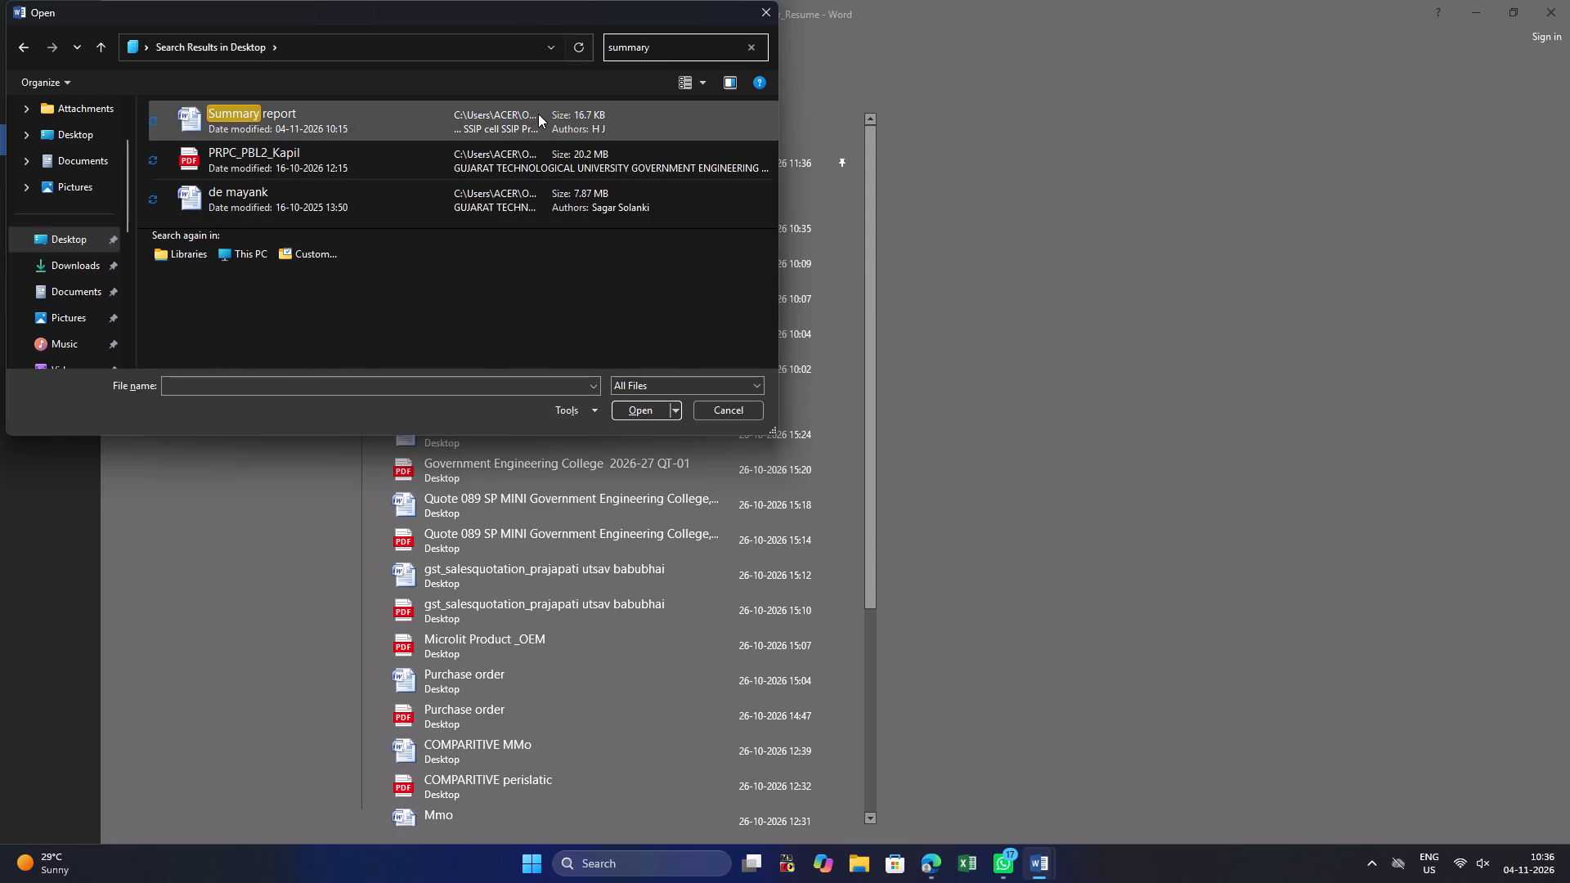
click(538, 114)
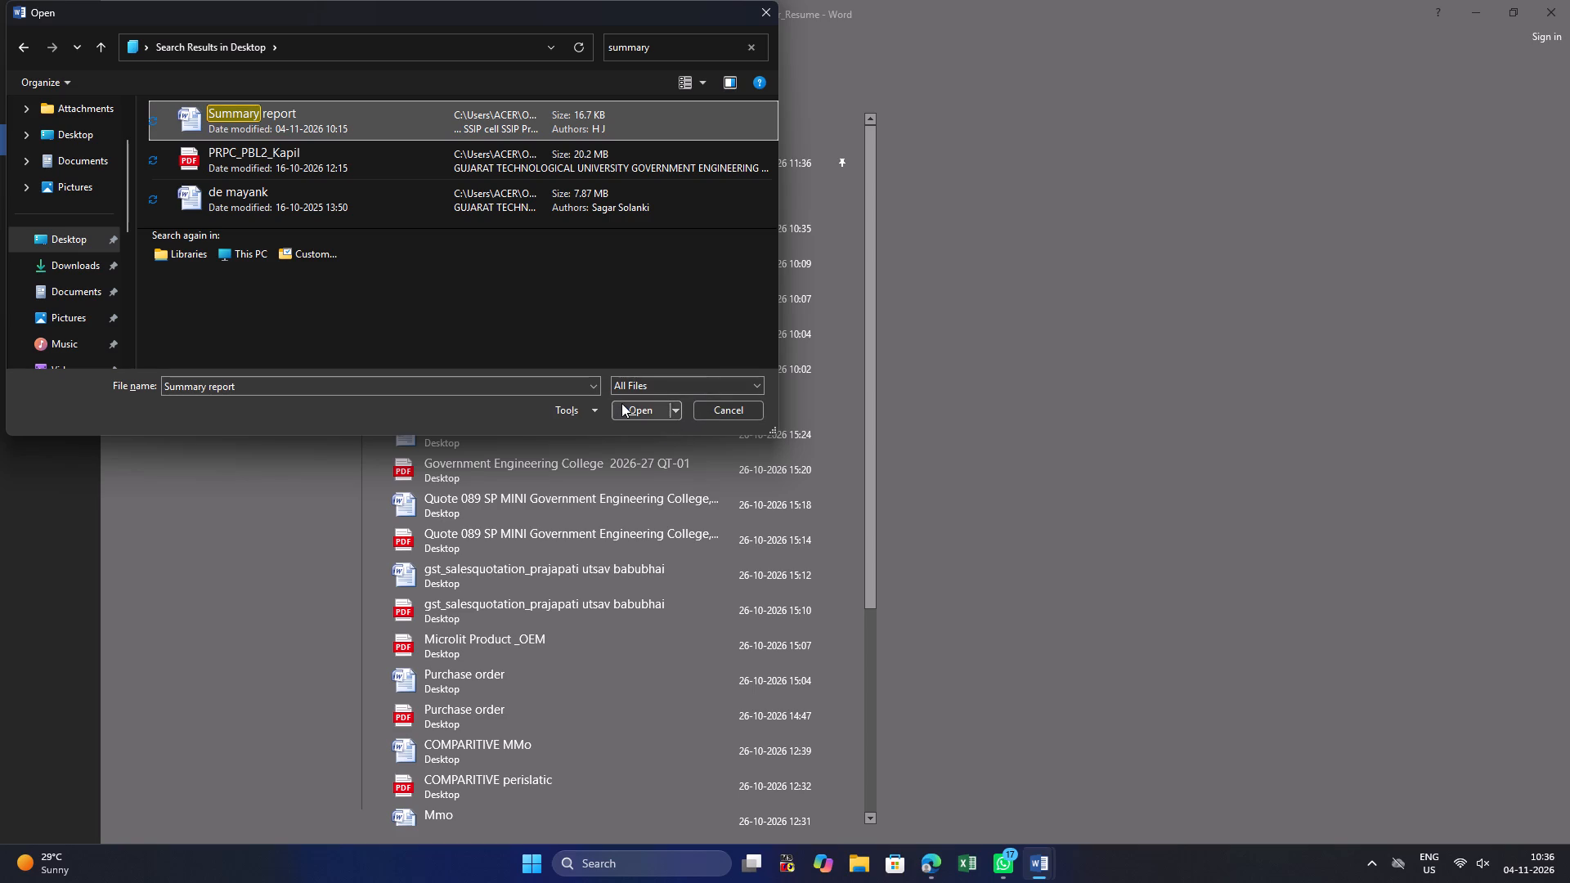
click(621, 403)
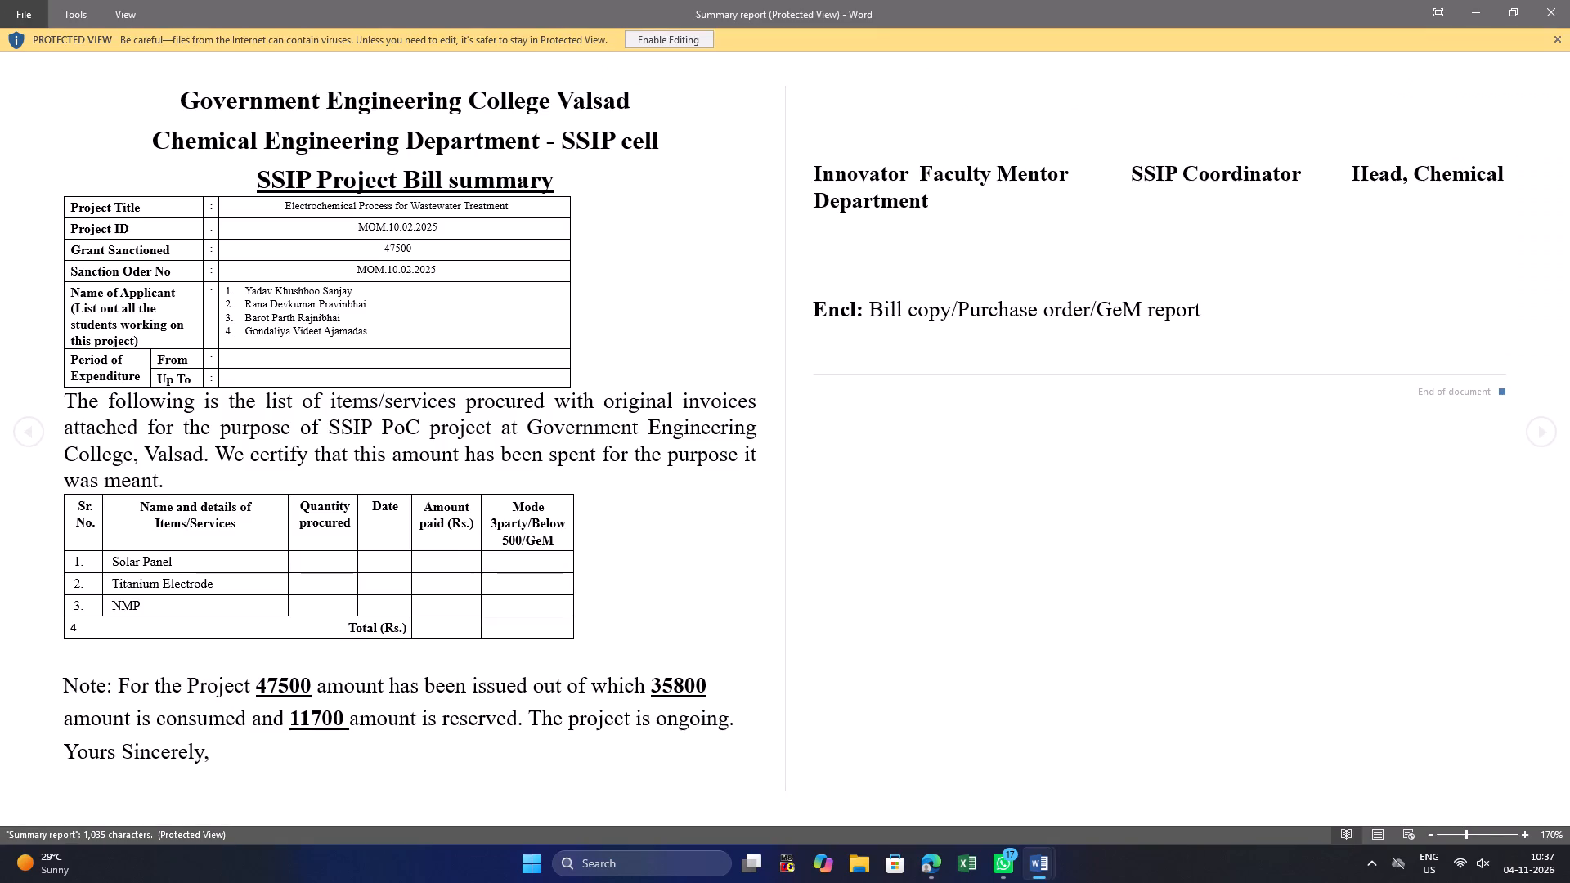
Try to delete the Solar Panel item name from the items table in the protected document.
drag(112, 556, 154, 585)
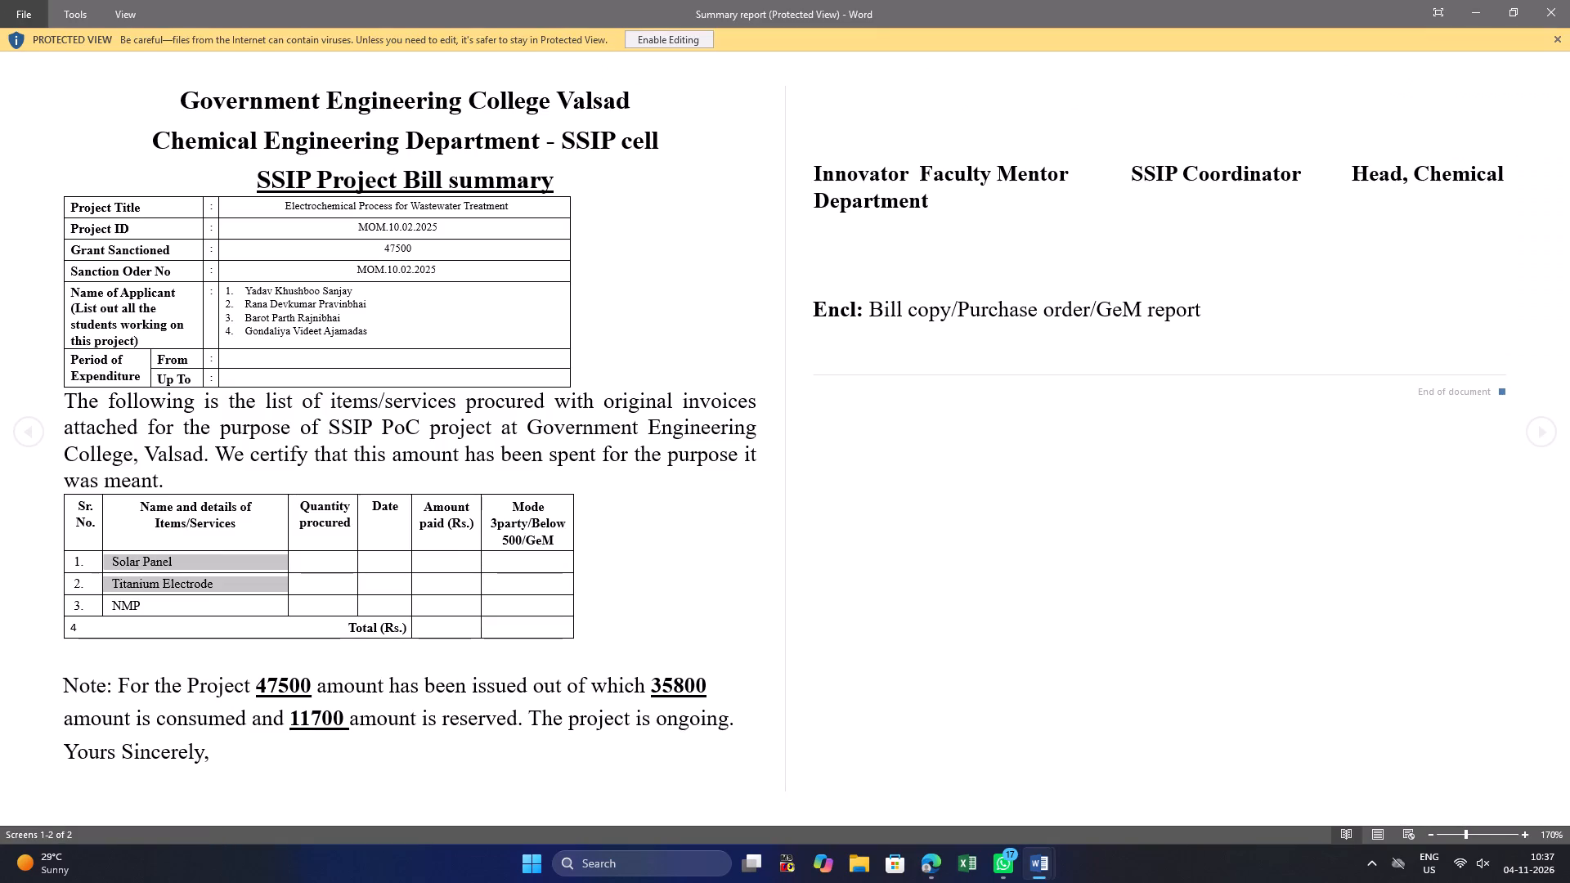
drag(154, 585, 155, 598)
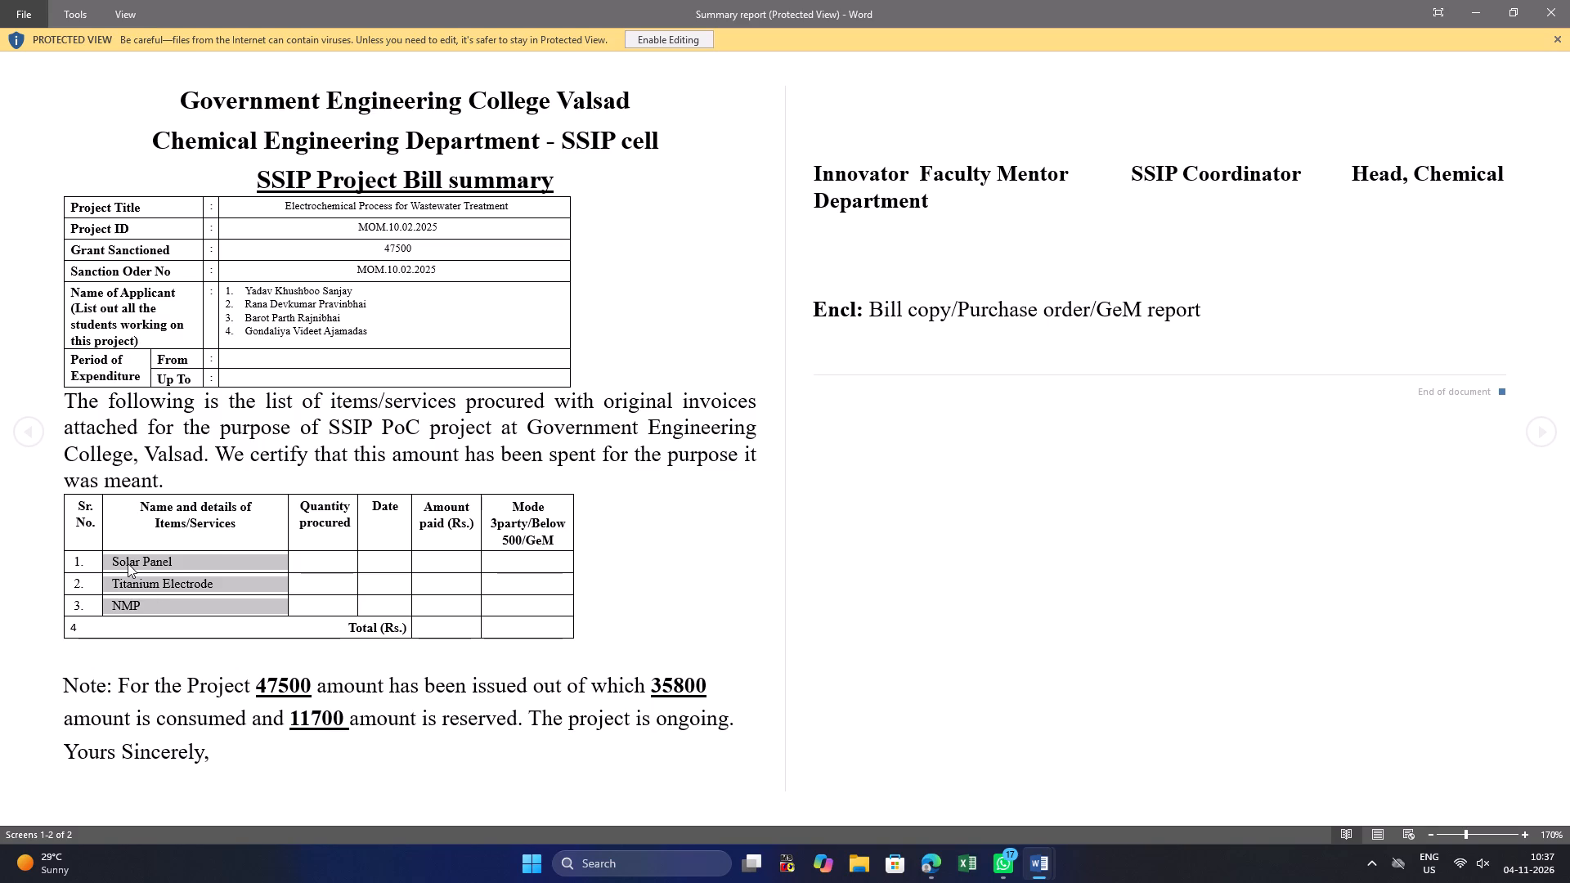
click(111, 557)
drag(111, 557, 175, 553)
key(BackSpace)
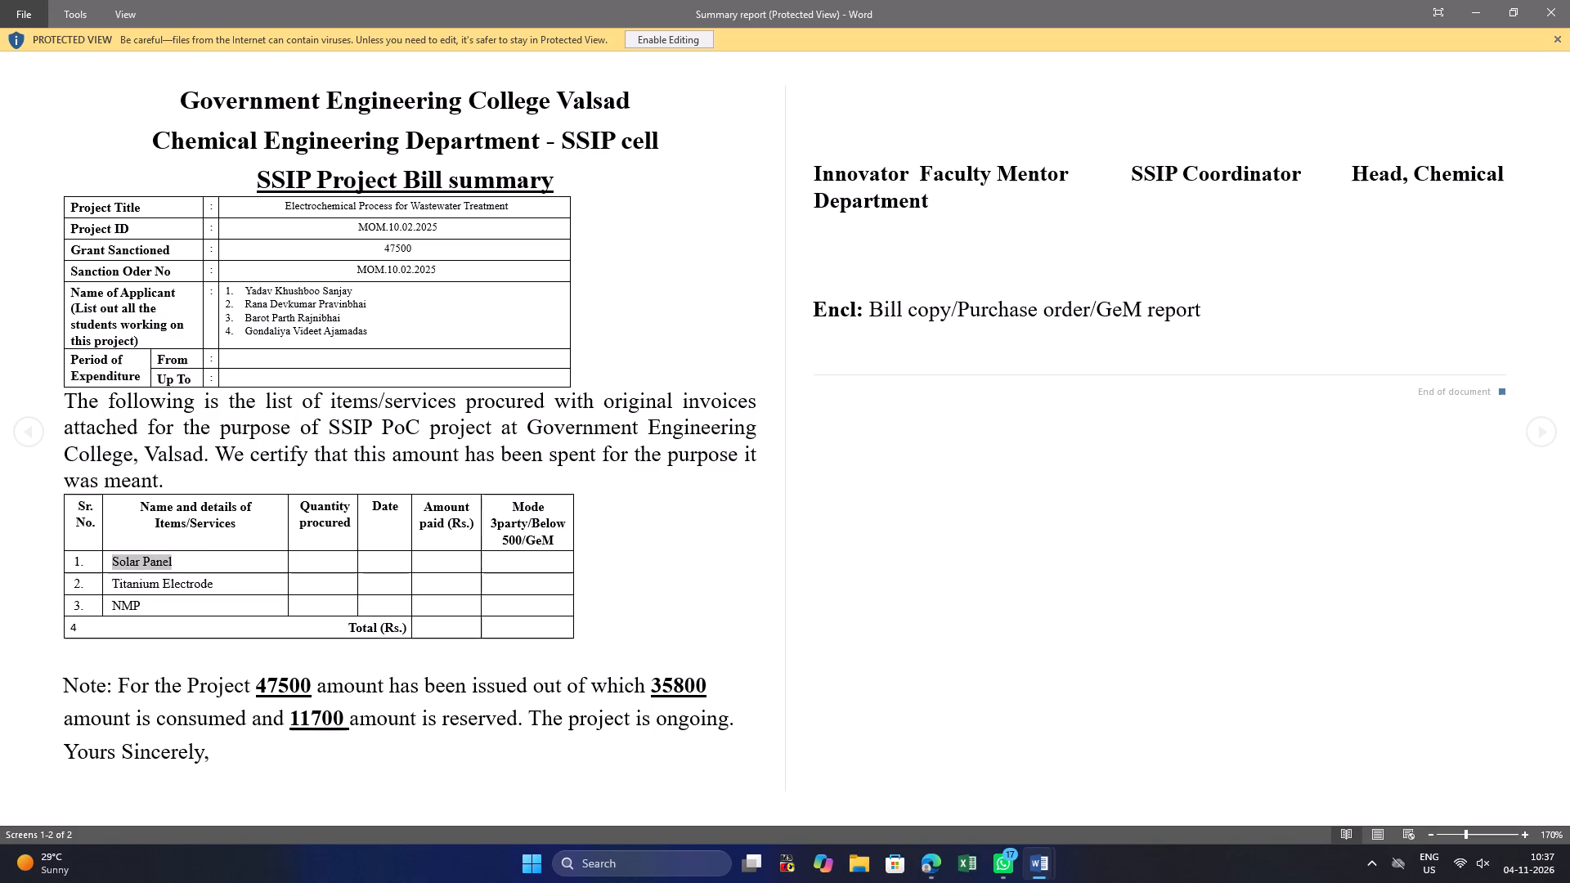
Enable editing of the Summary report document.
click(676, 43)
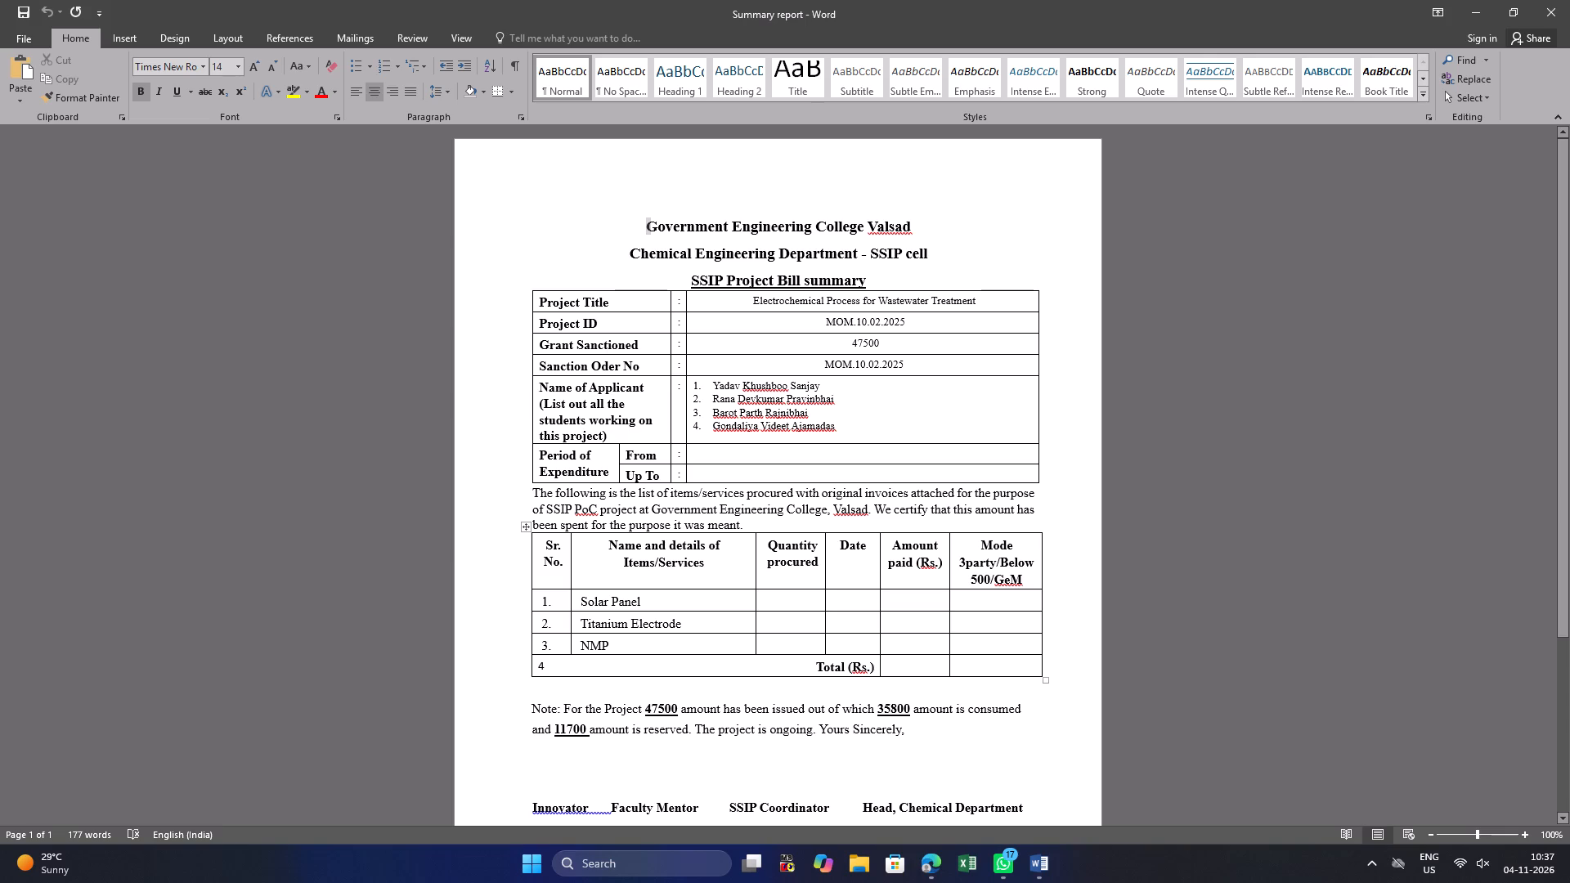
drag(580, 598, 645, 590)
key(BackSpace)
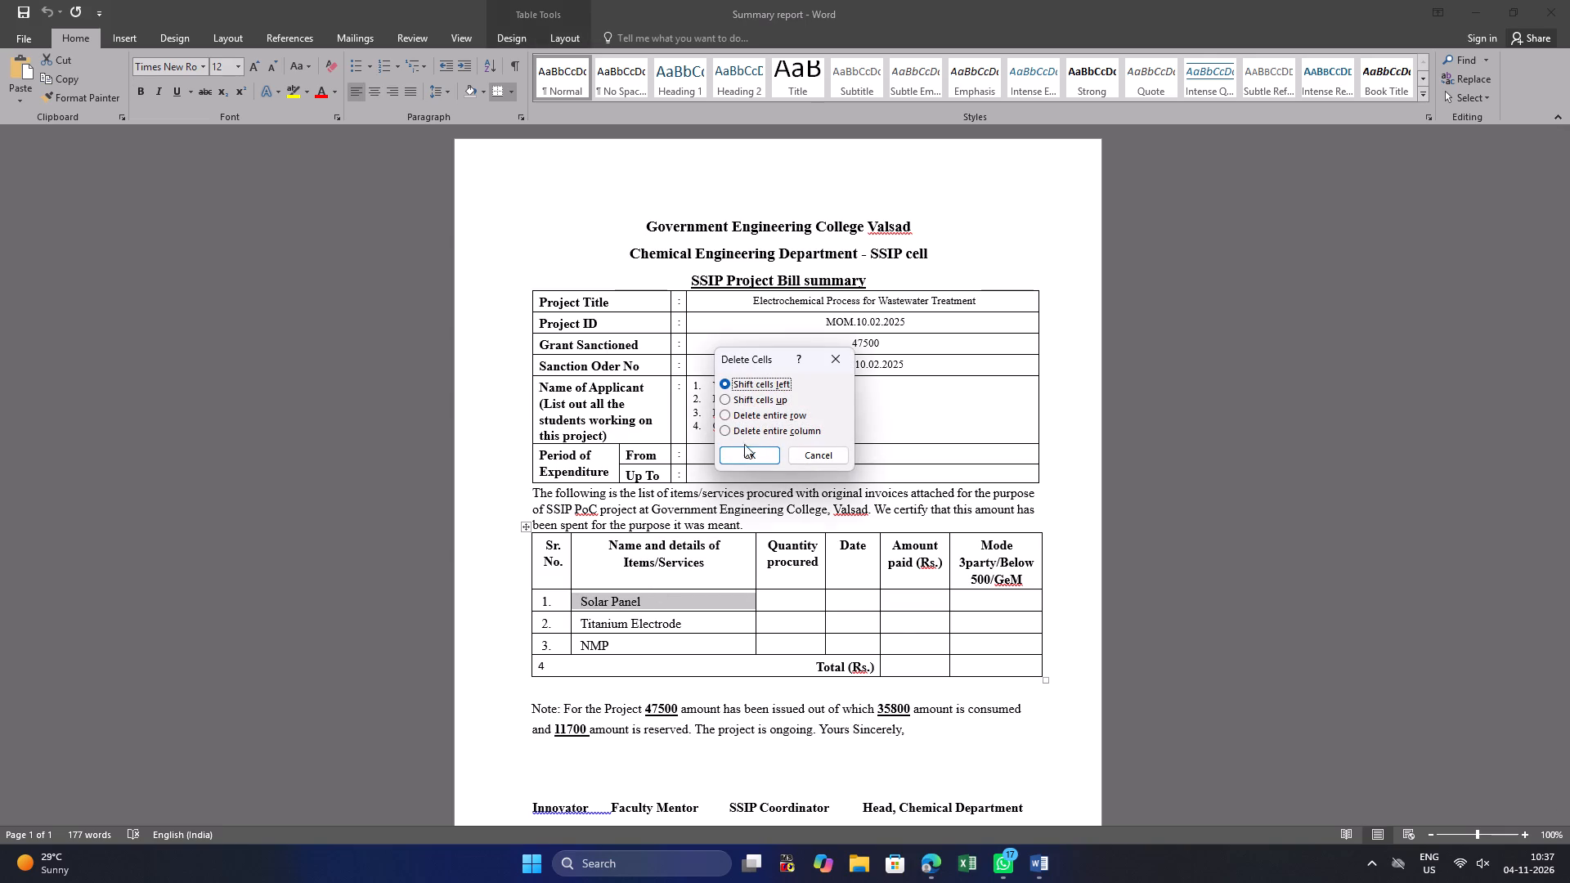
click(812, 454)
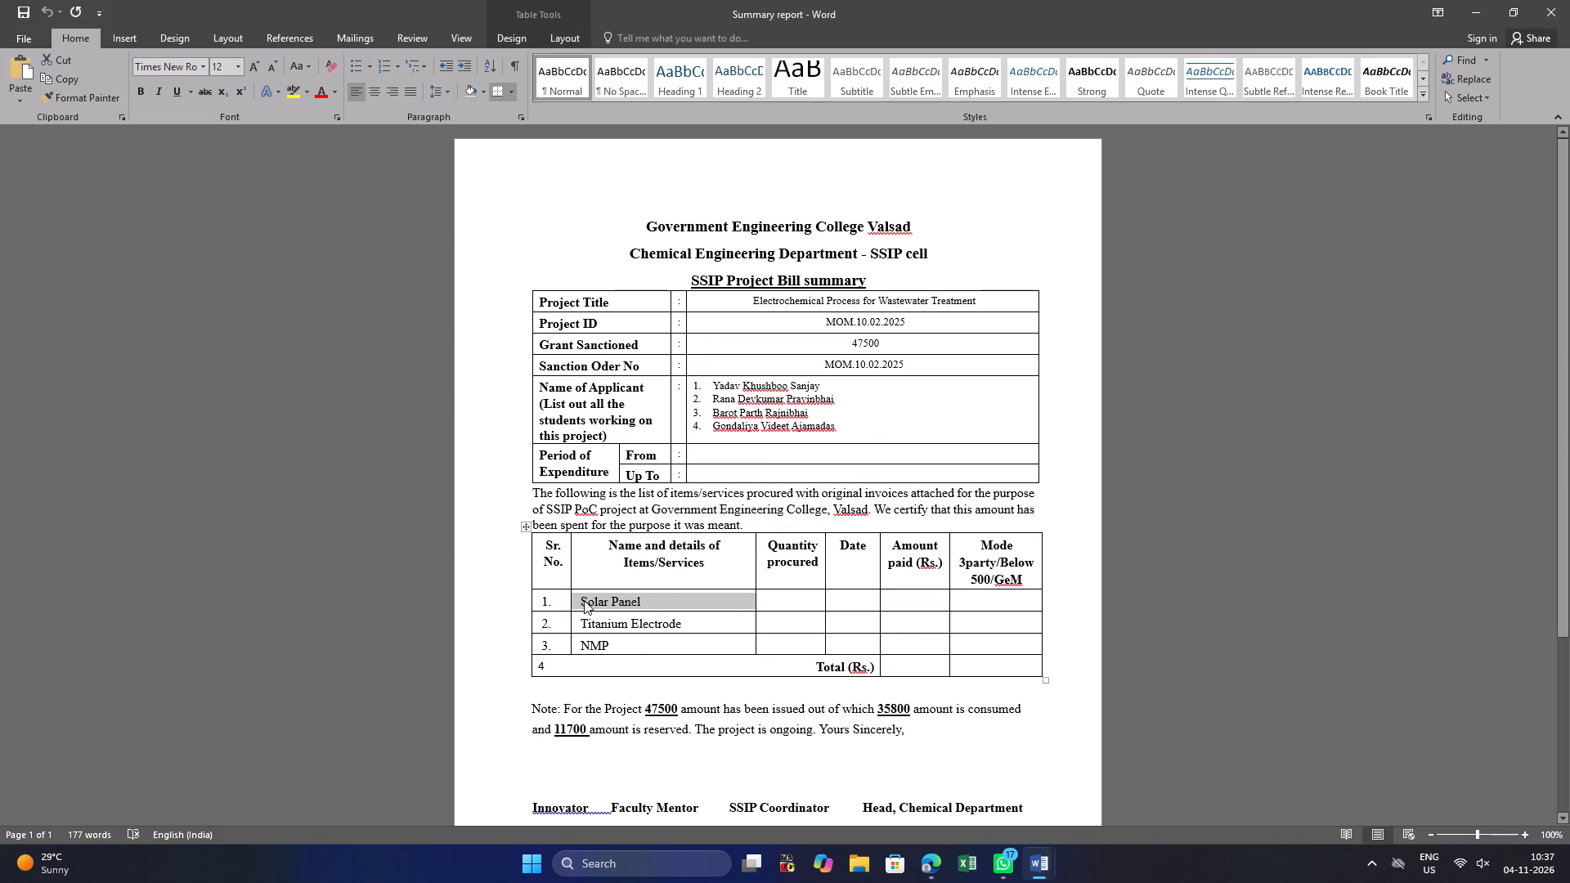
Clear the item names Solar Panel, Titanium Electrode and NMP from rows 1 to 3 of the items table.
click(578, 594)
drag(579, 594, 601, 592)
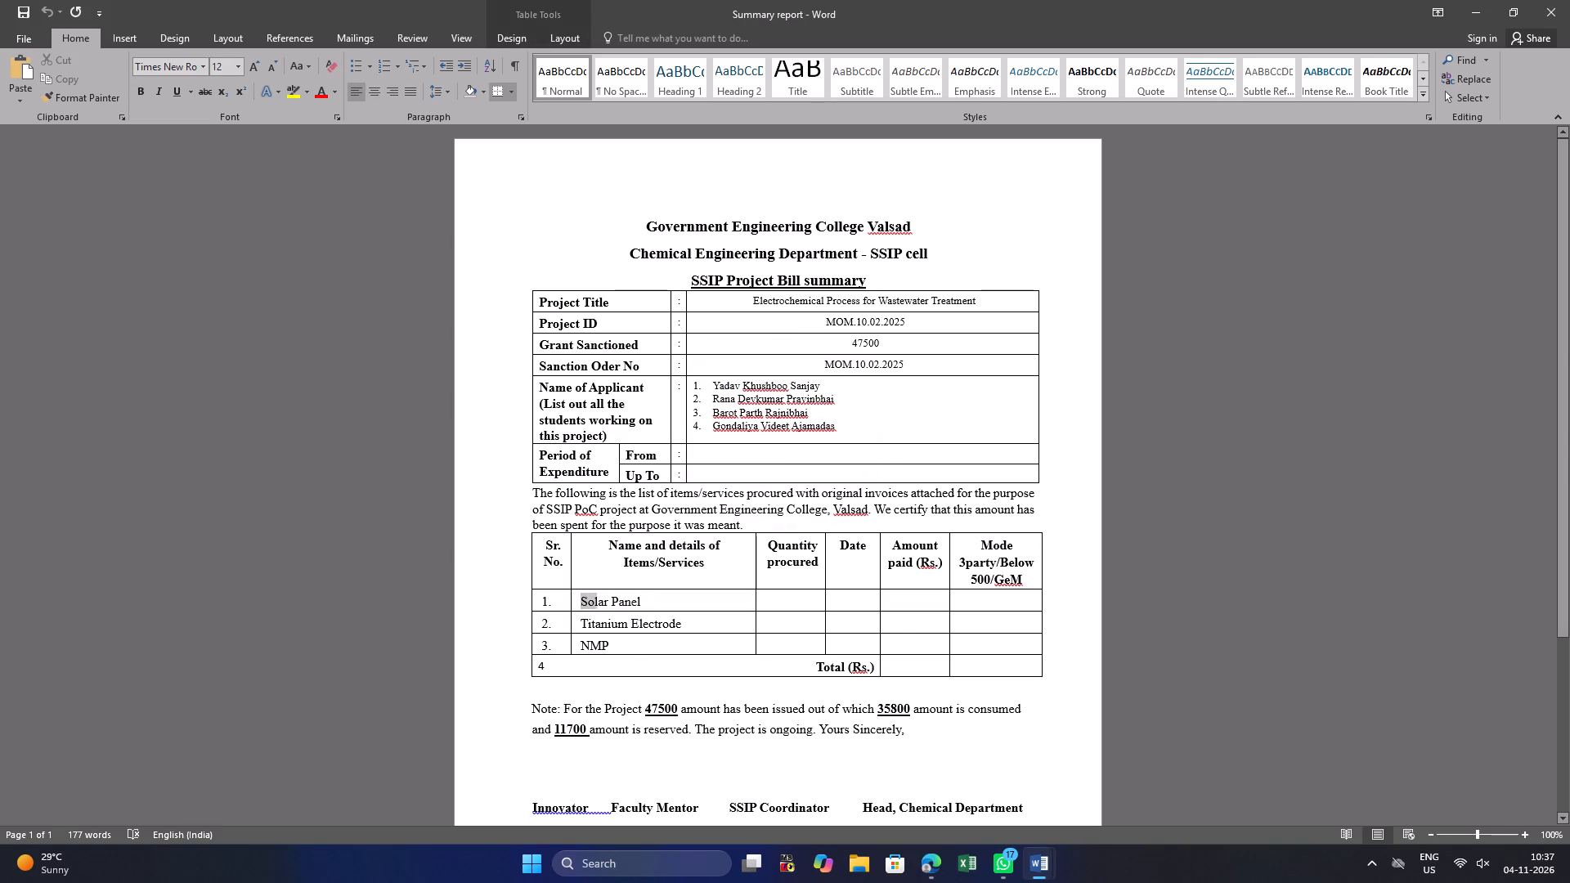
drag(601, 592, 636, 601)
key(BackSpace)
drag(580, 622, 667, 630)
key(BackSpace)
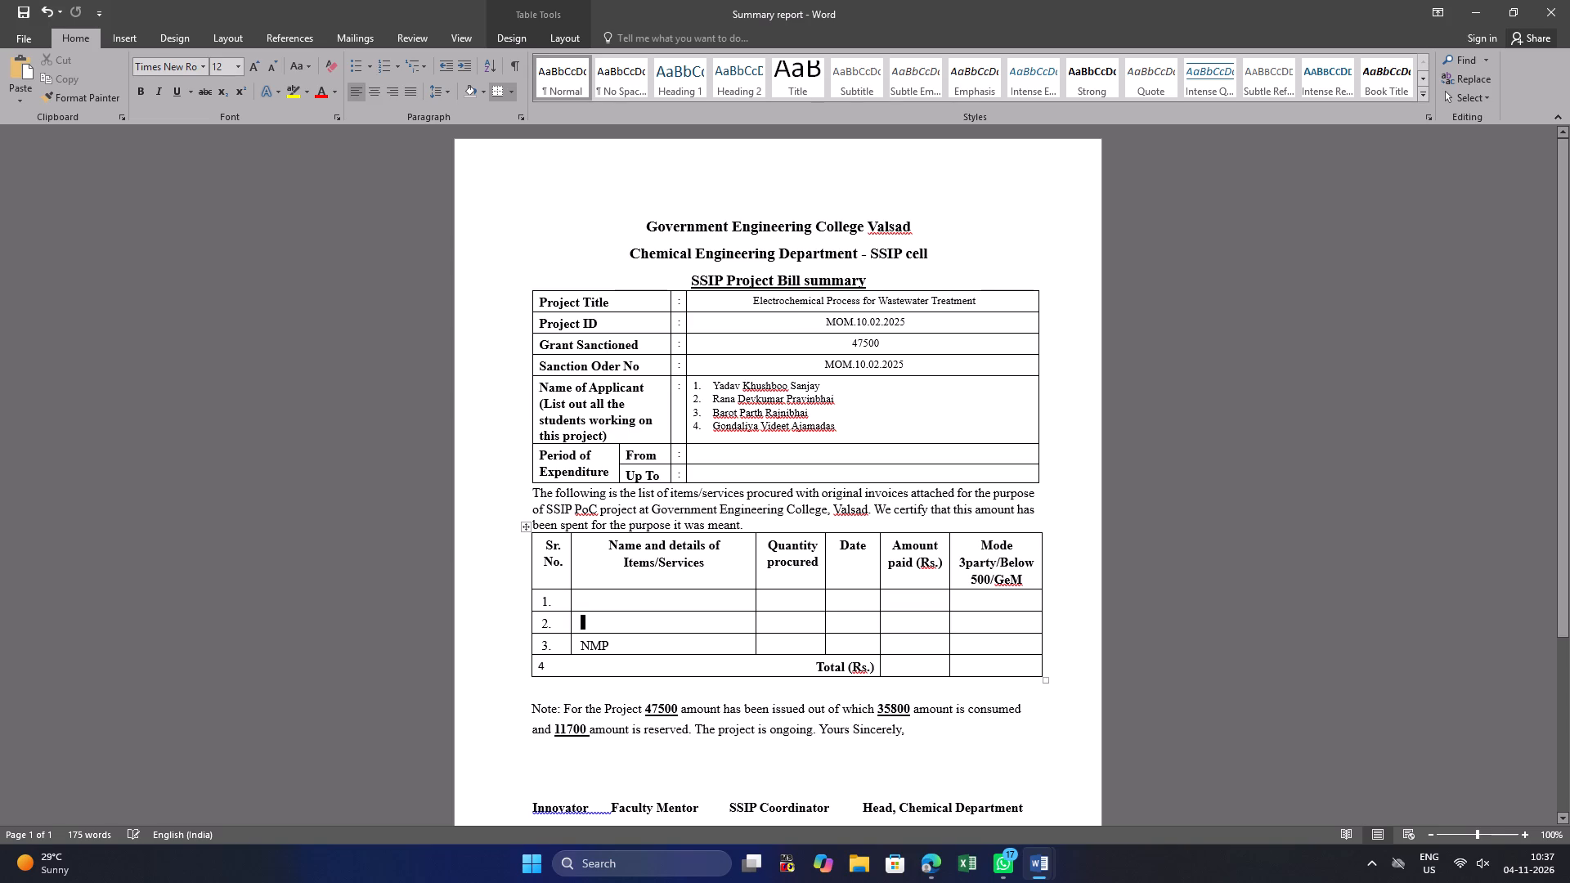
drag(581, 642, 610, 641)
key(BackSpace)
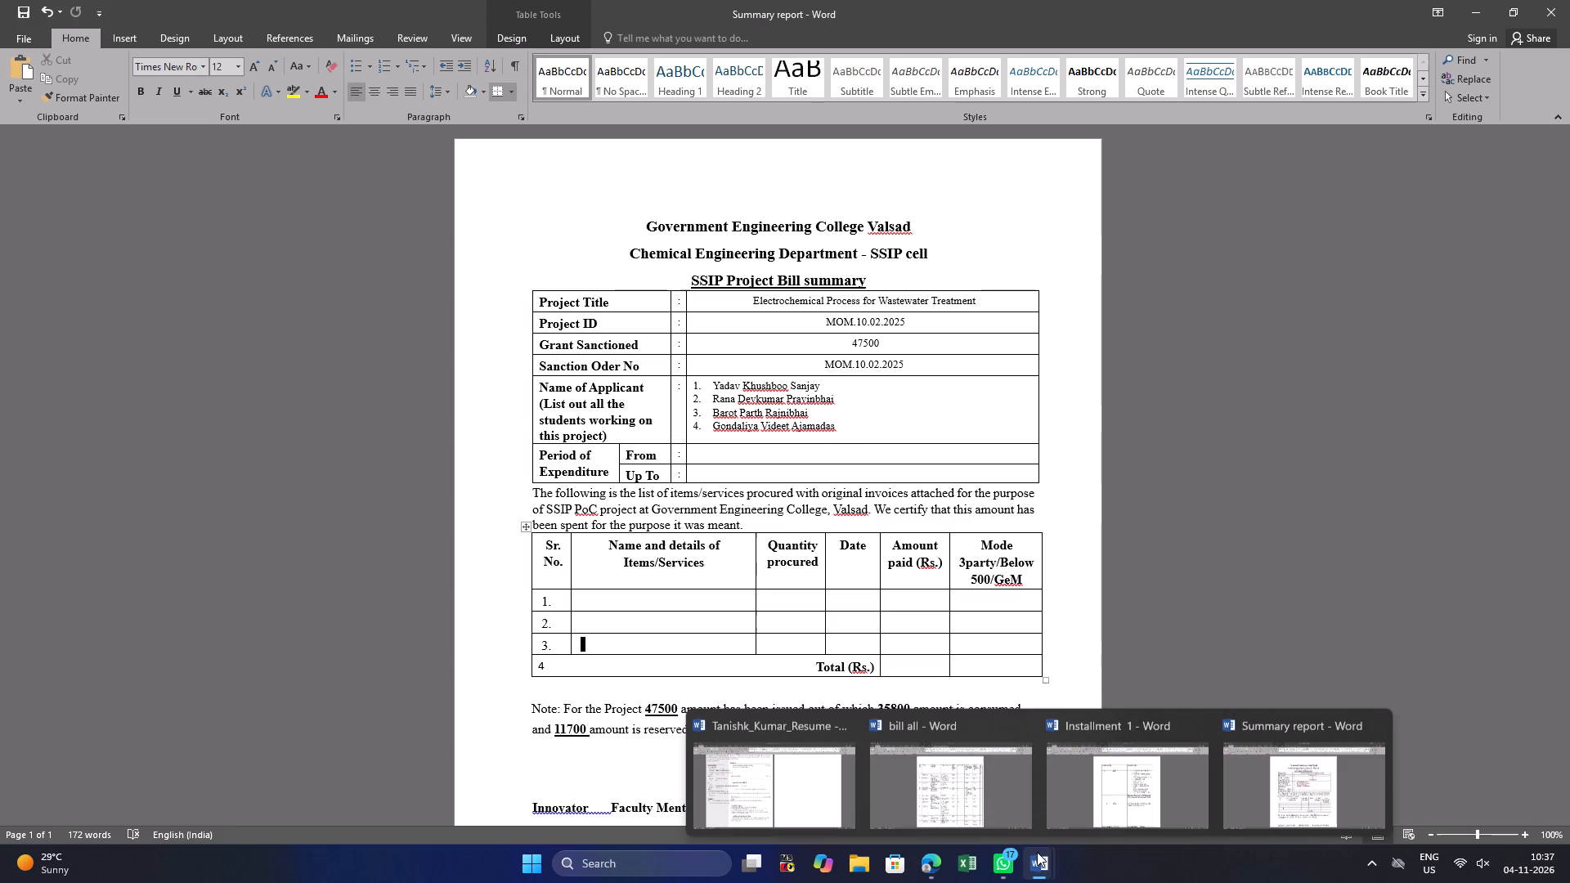
Copy the selected item names from the "bill all" document and paste them into the Summary report's items column, starting at row 1.
click(913, 766)
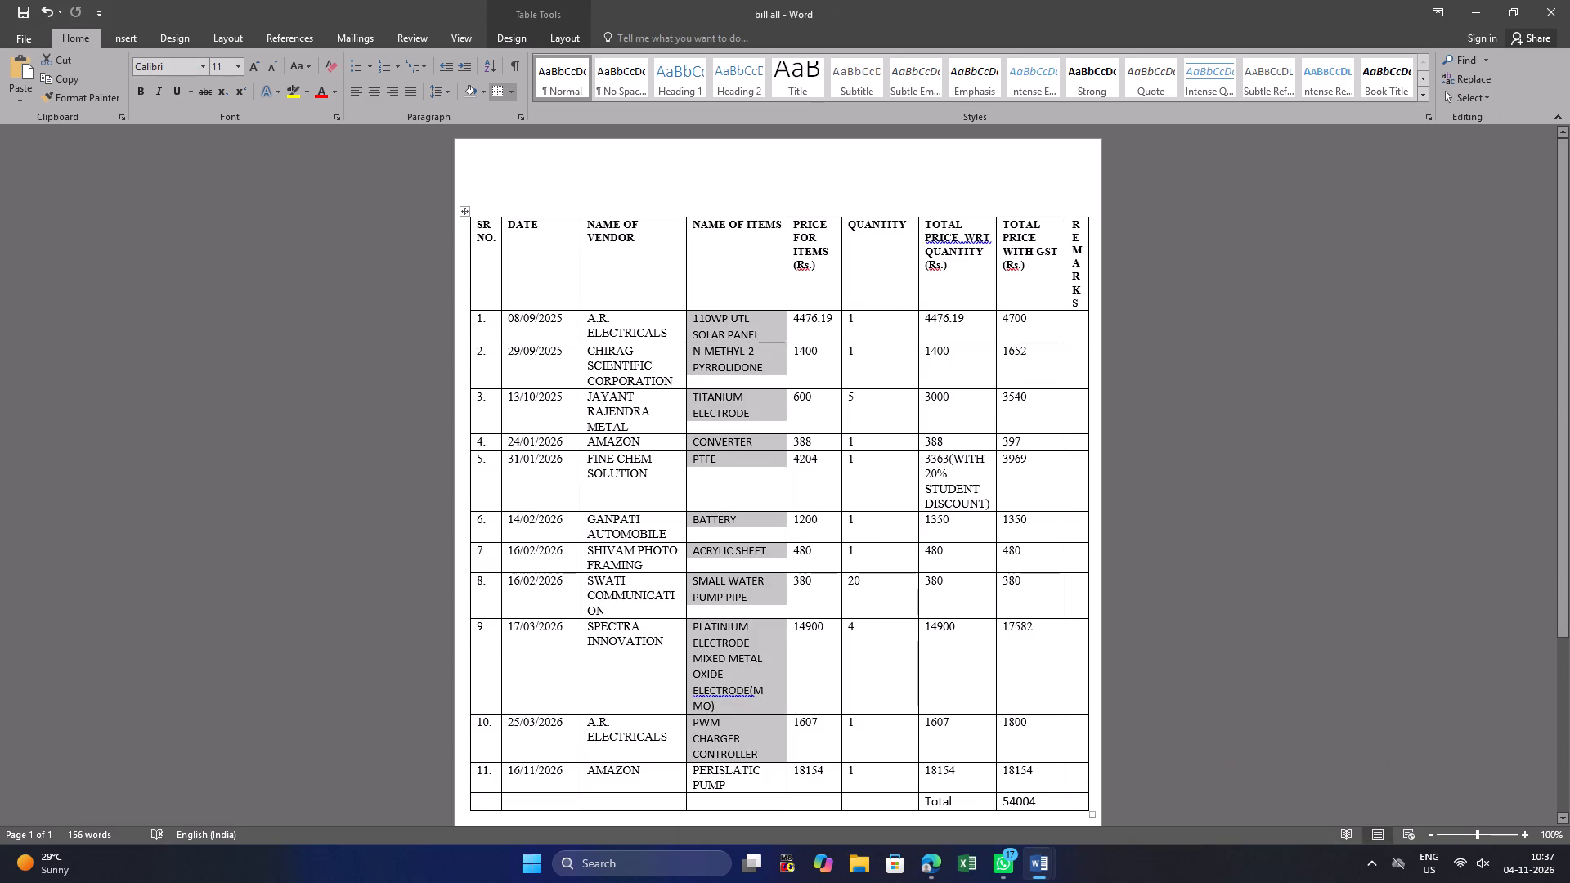
key(ctrl+c)
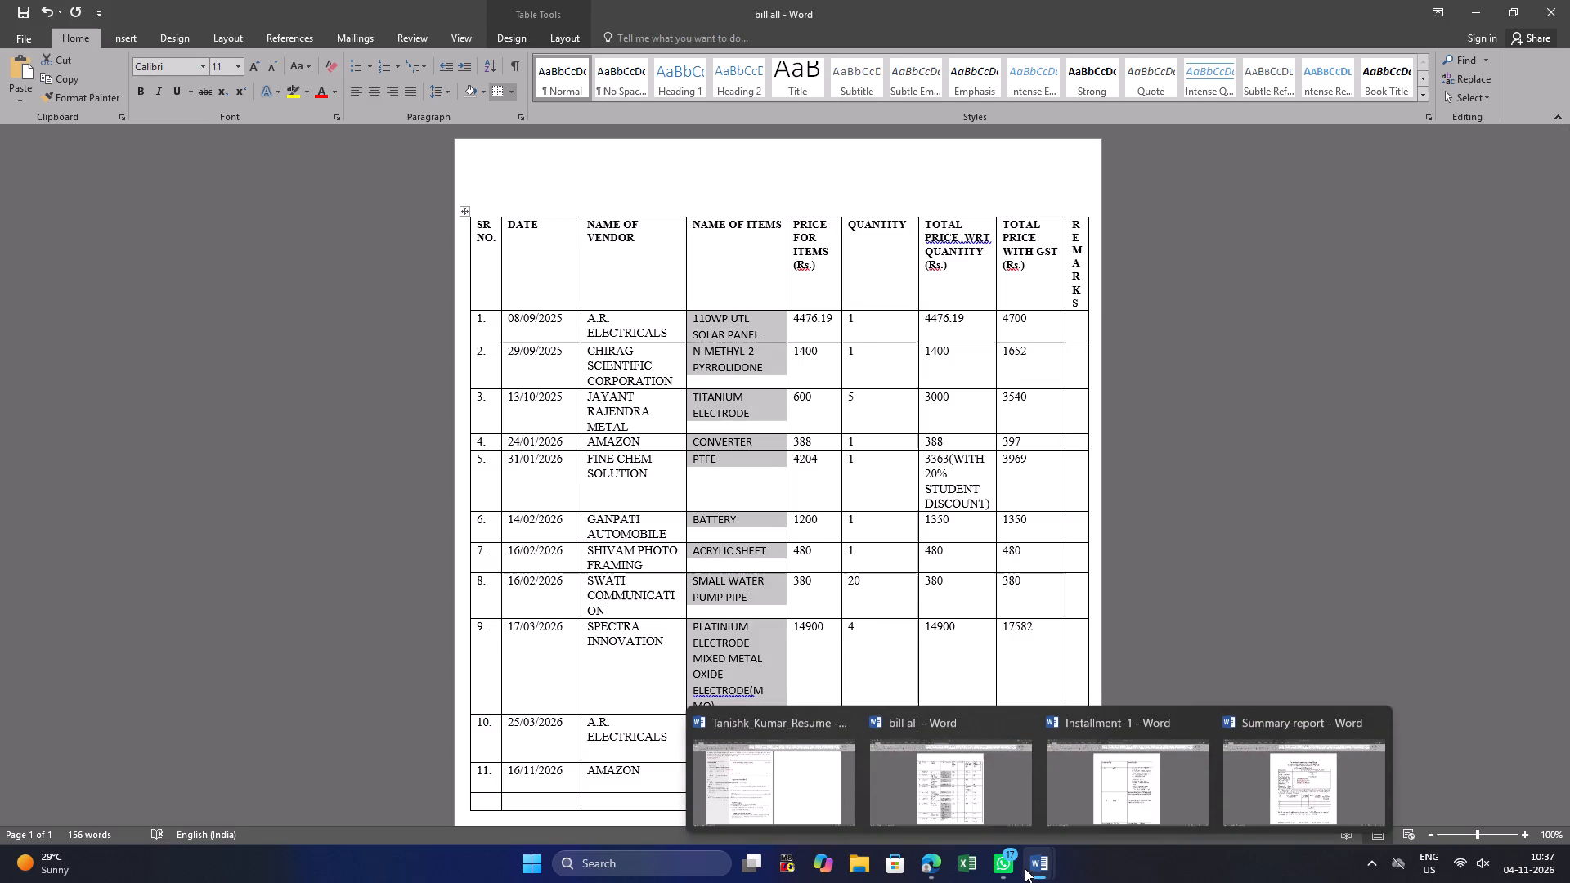
click(1255, 777)
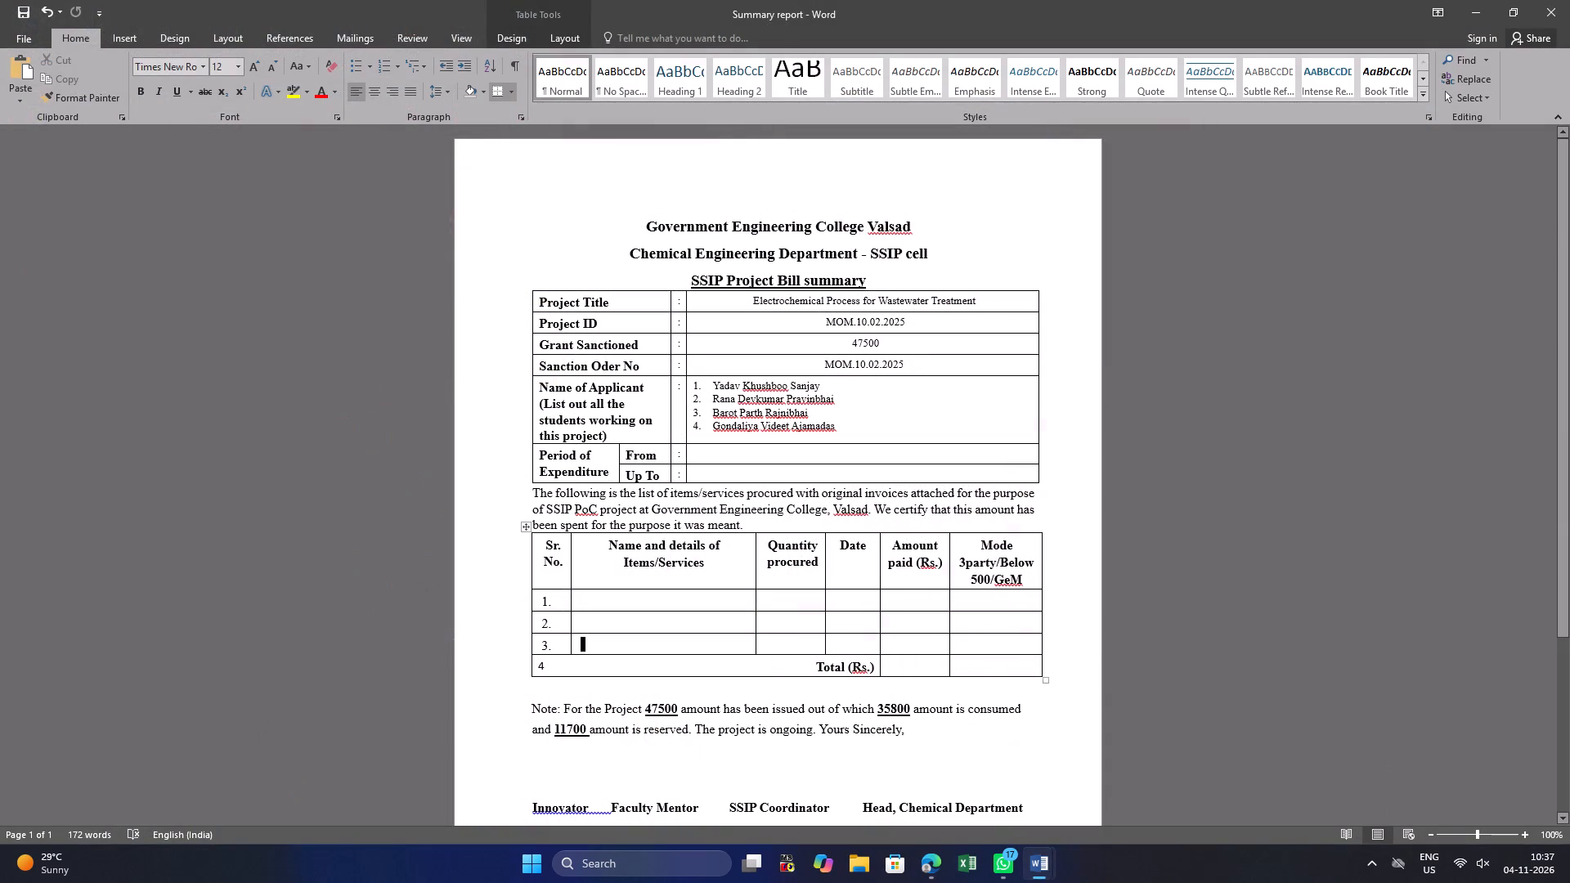
click(603, 598)
key(ctrl+v)
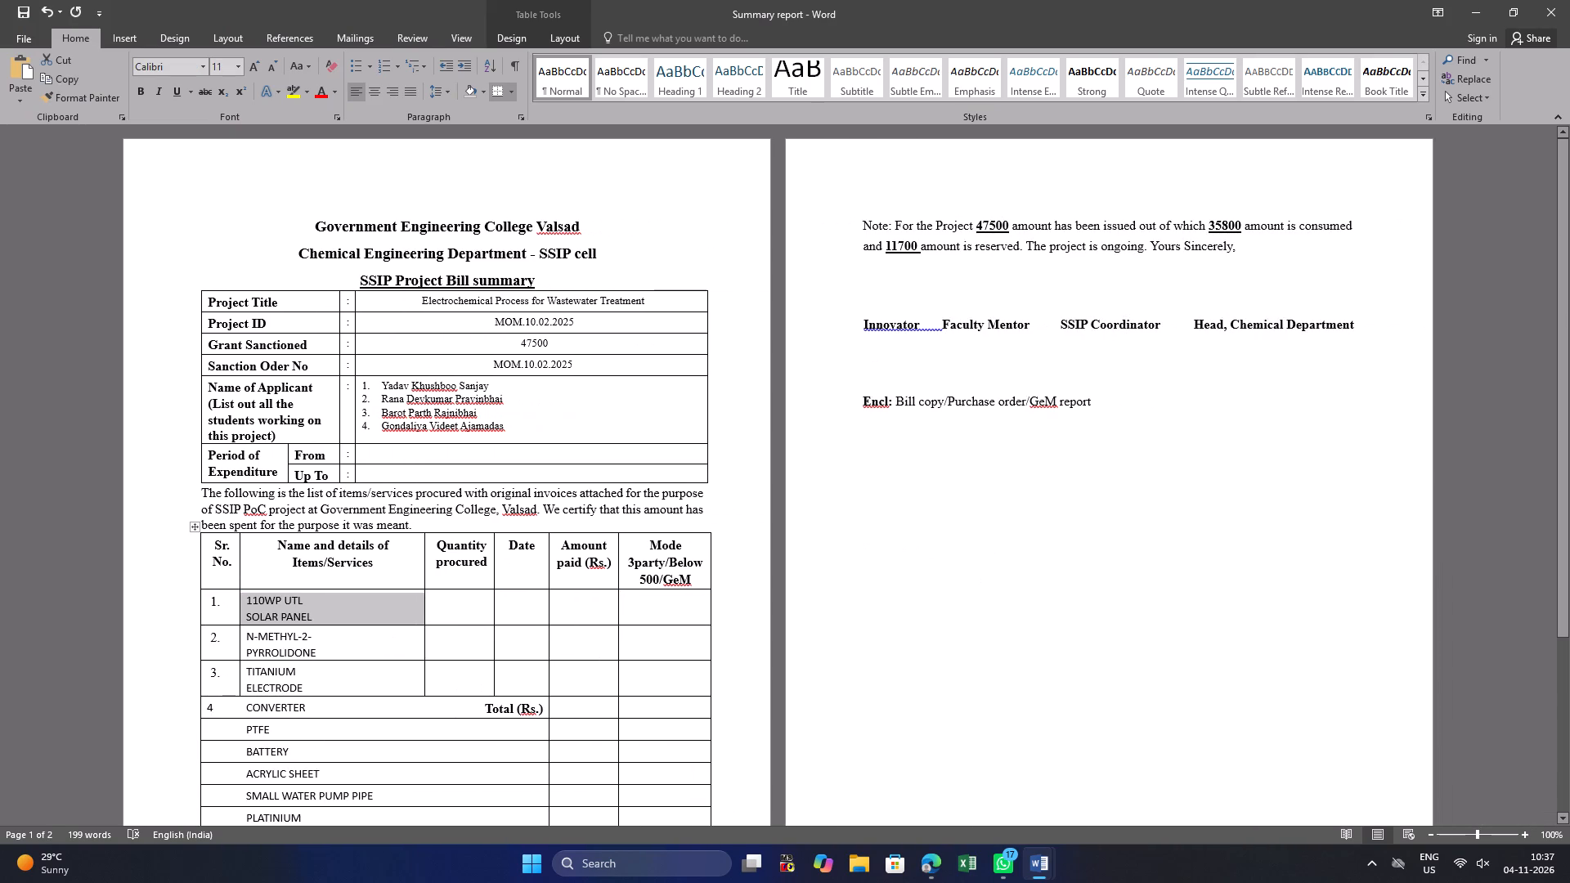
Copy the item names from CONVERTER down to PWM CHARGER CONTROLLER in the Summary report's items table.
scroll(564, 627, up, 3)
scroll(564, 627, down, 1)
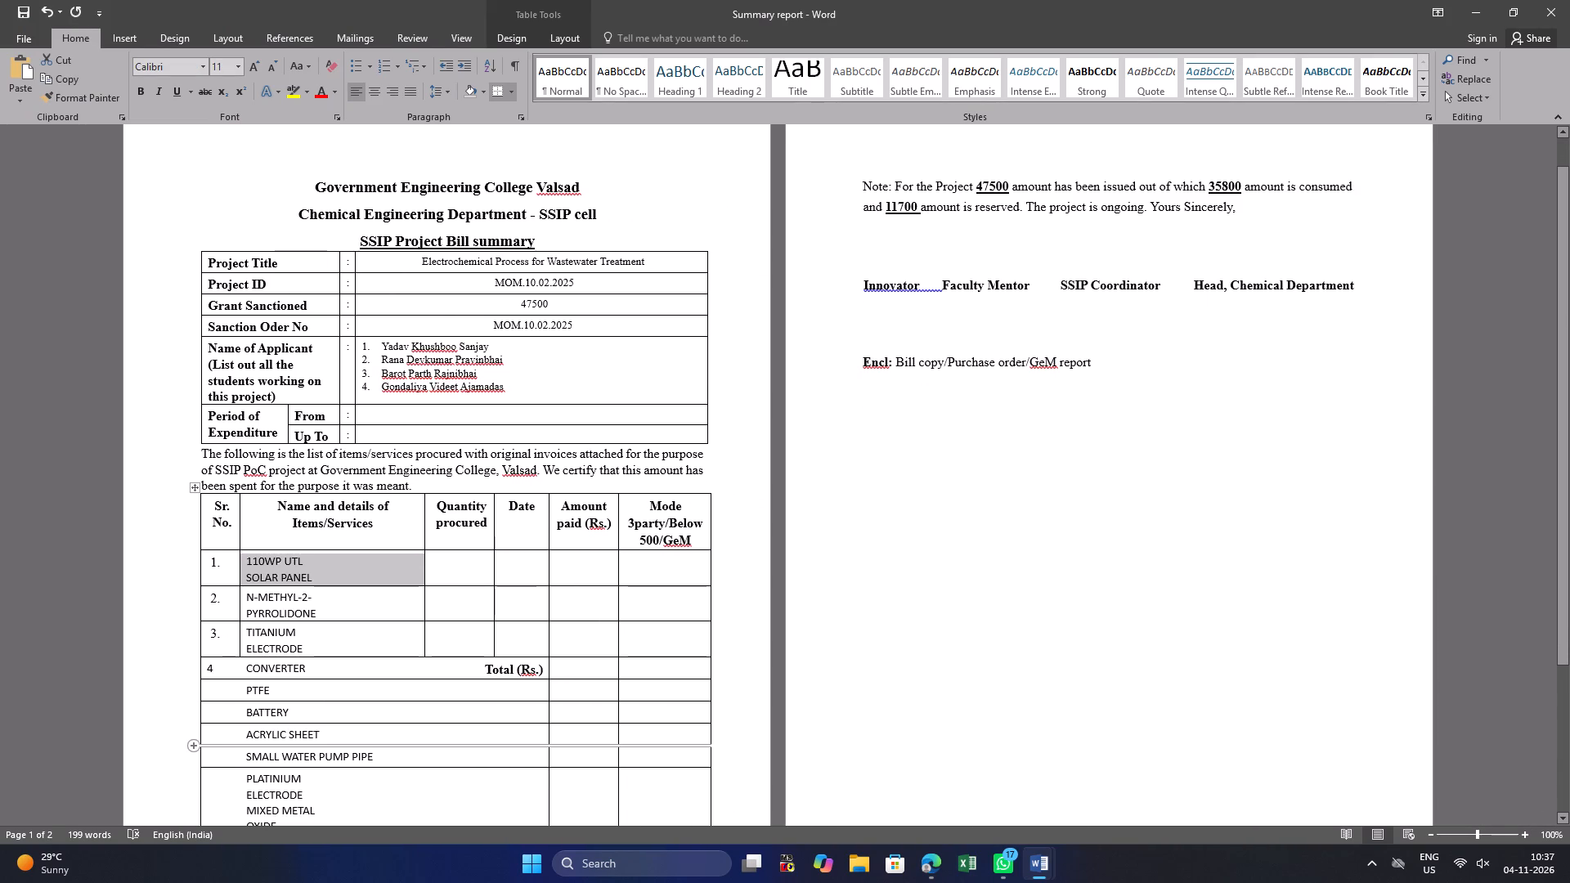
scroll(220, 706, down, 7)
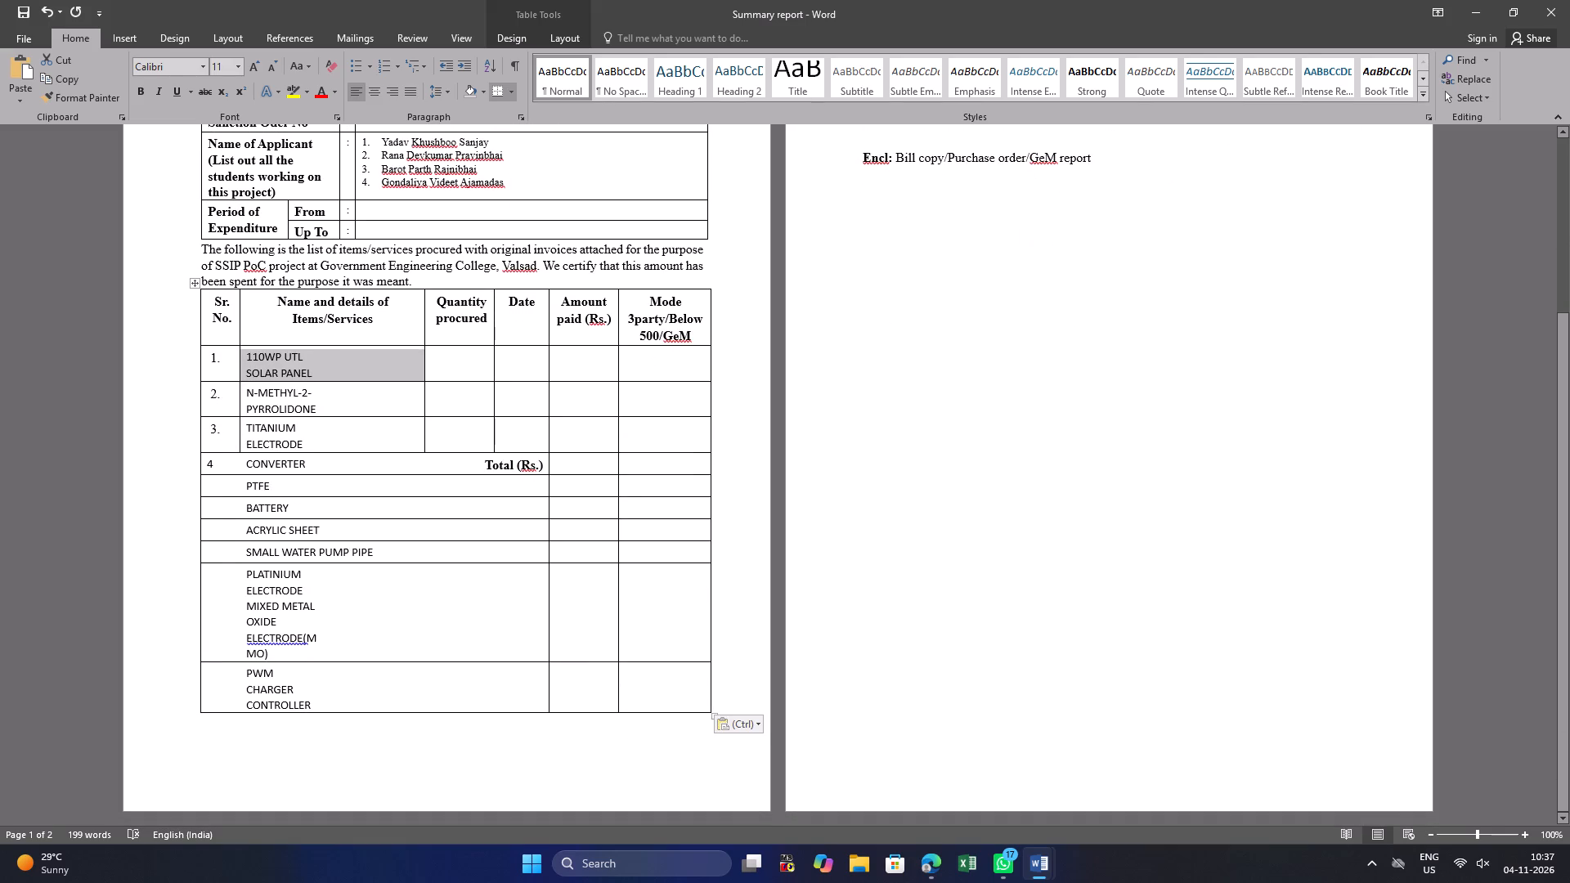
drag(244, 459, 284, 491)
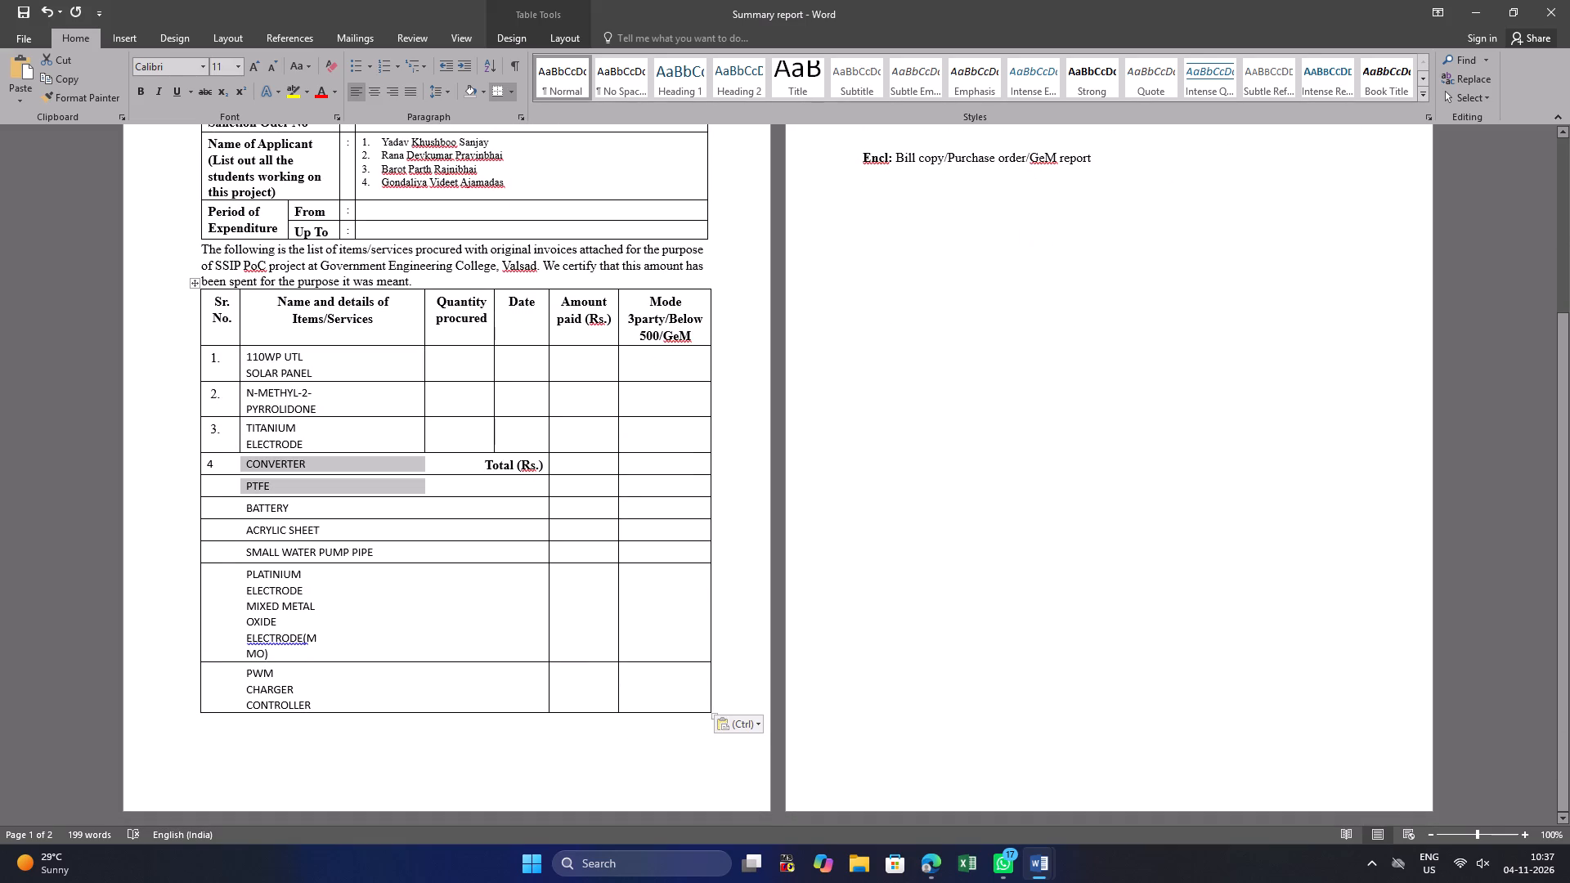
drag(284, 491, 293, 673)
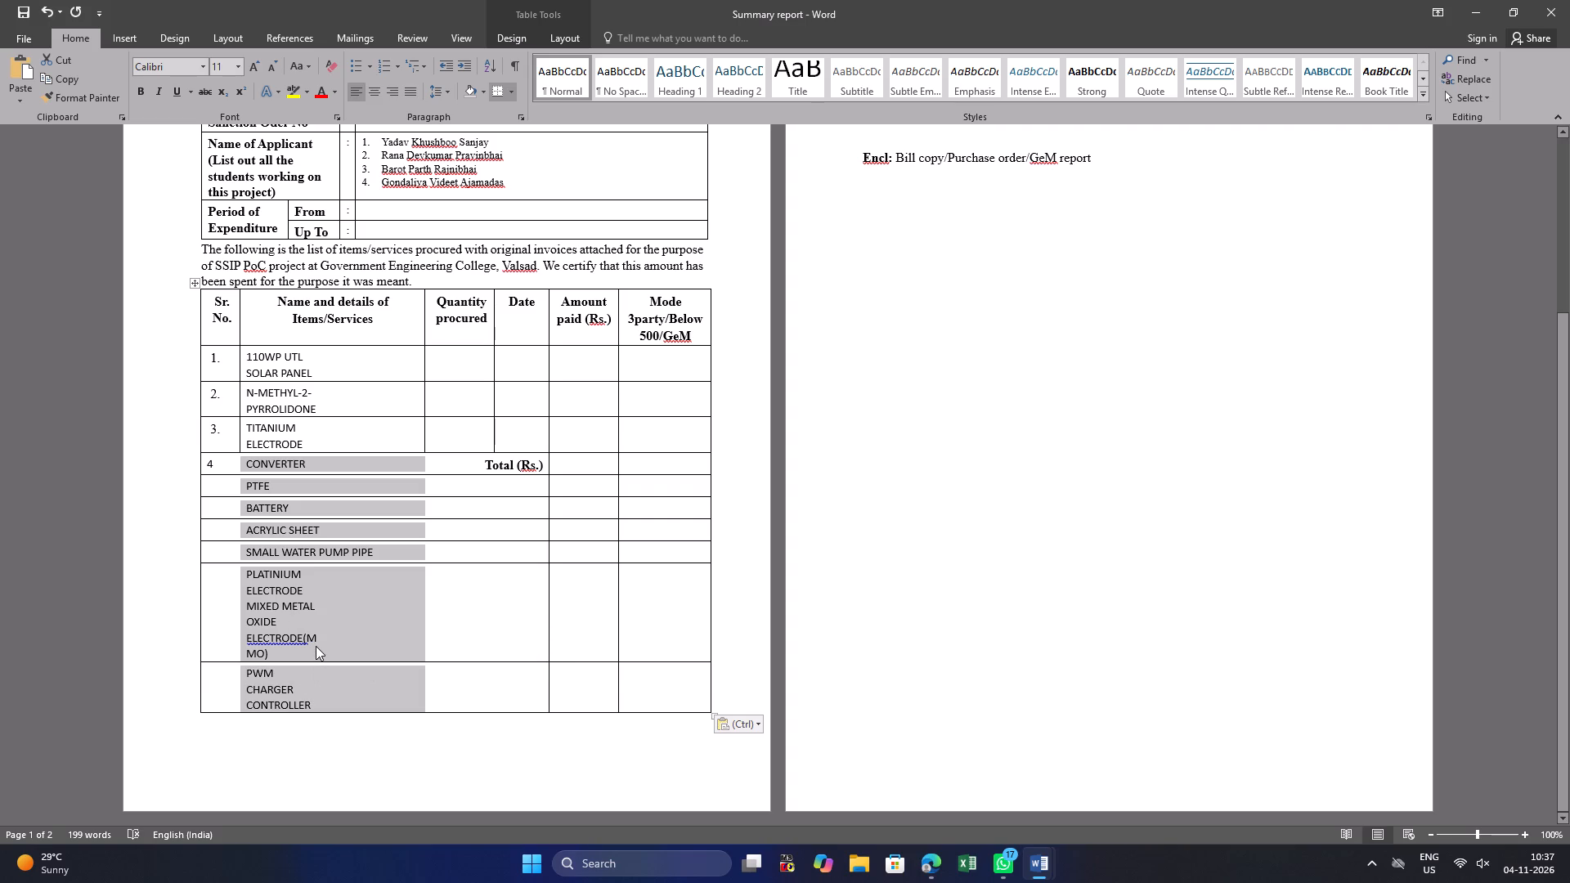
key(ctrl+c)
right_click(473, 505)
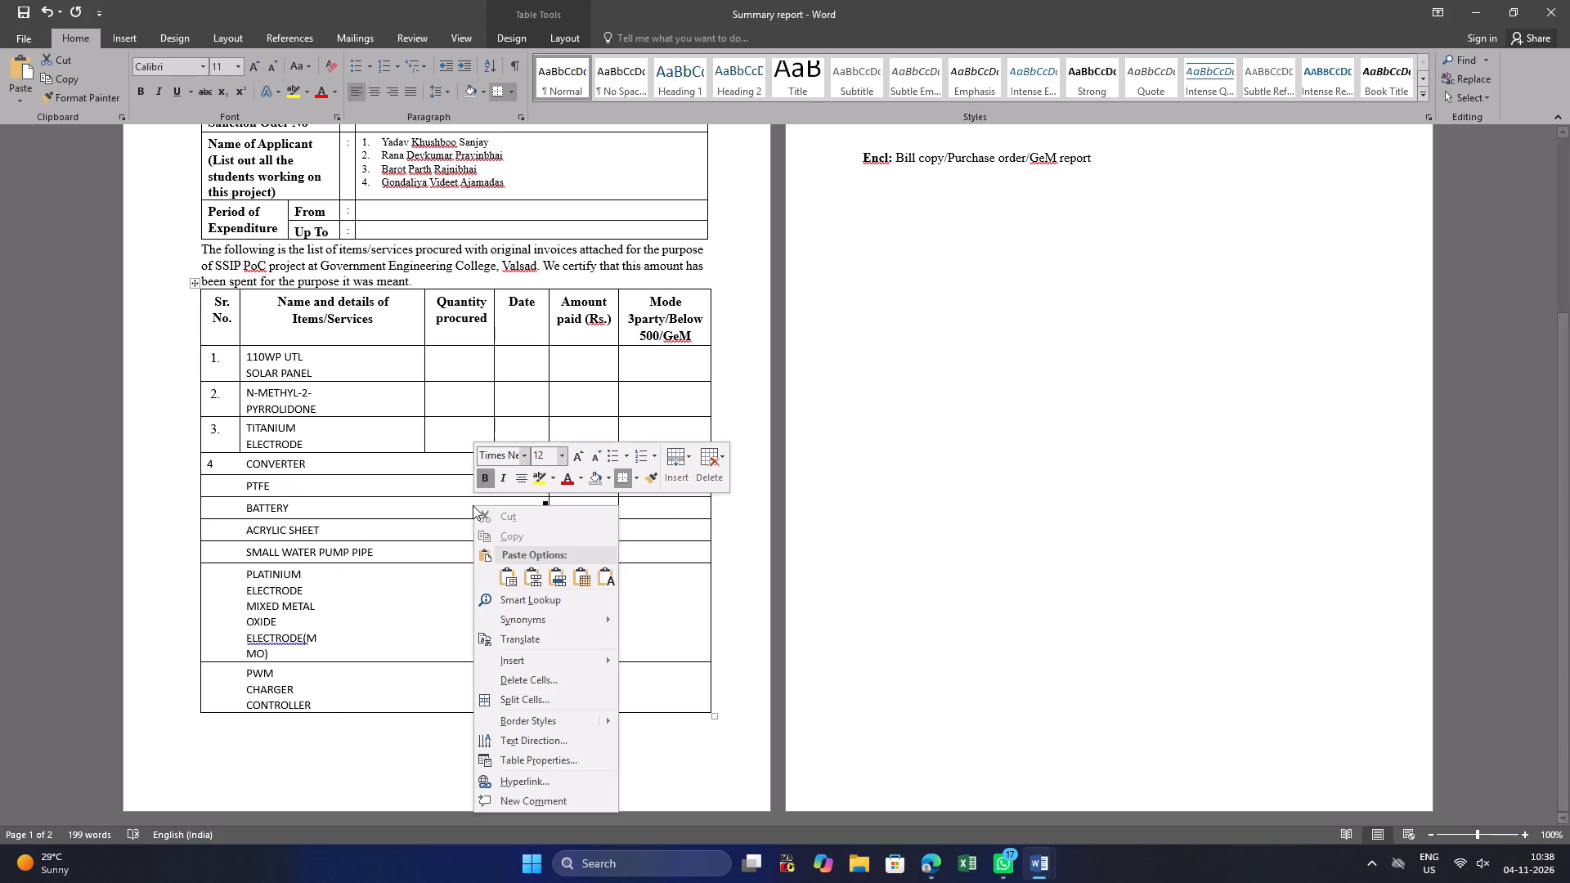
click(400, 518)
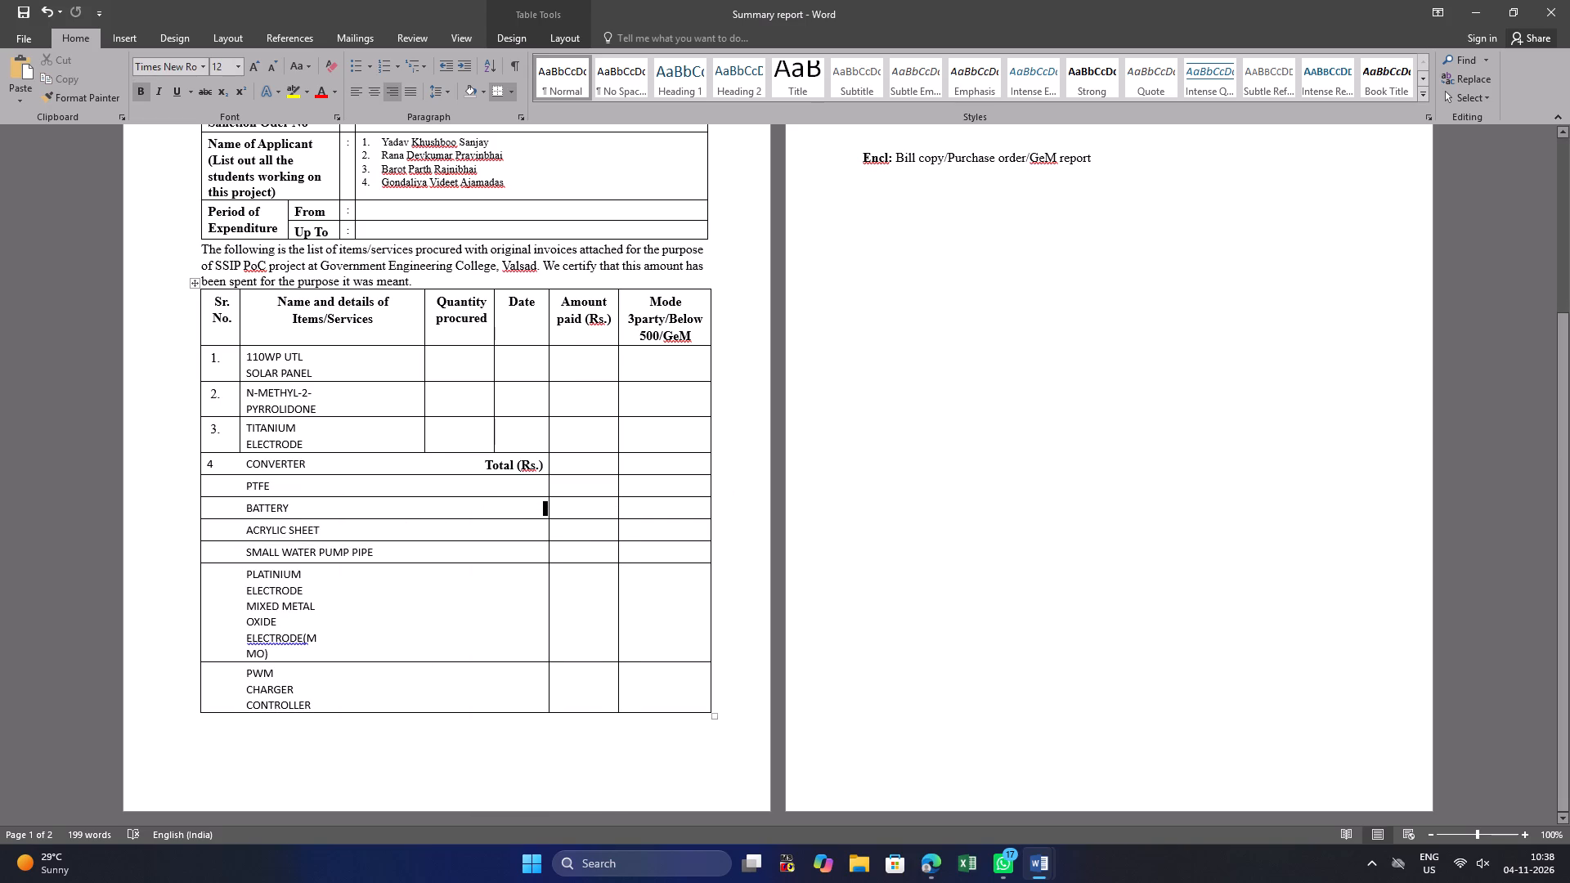
Undo the paste of the item names into the Summary report's items table.
click(43, 3)
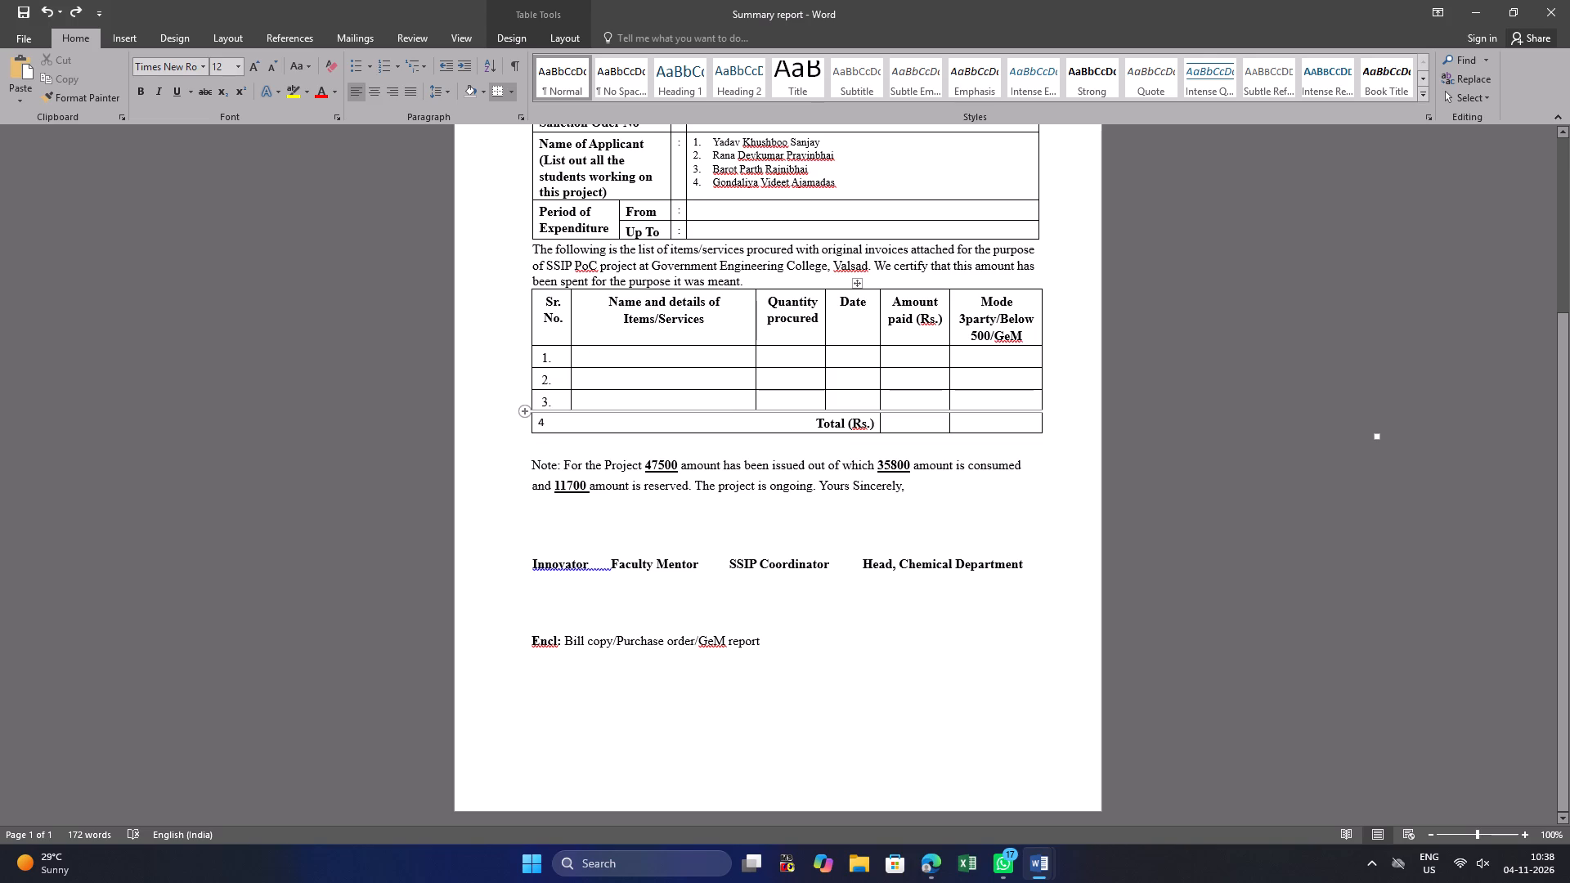
Insert twelve blank rows below row 3 of the items table, above the Total row.
click(549, 424)
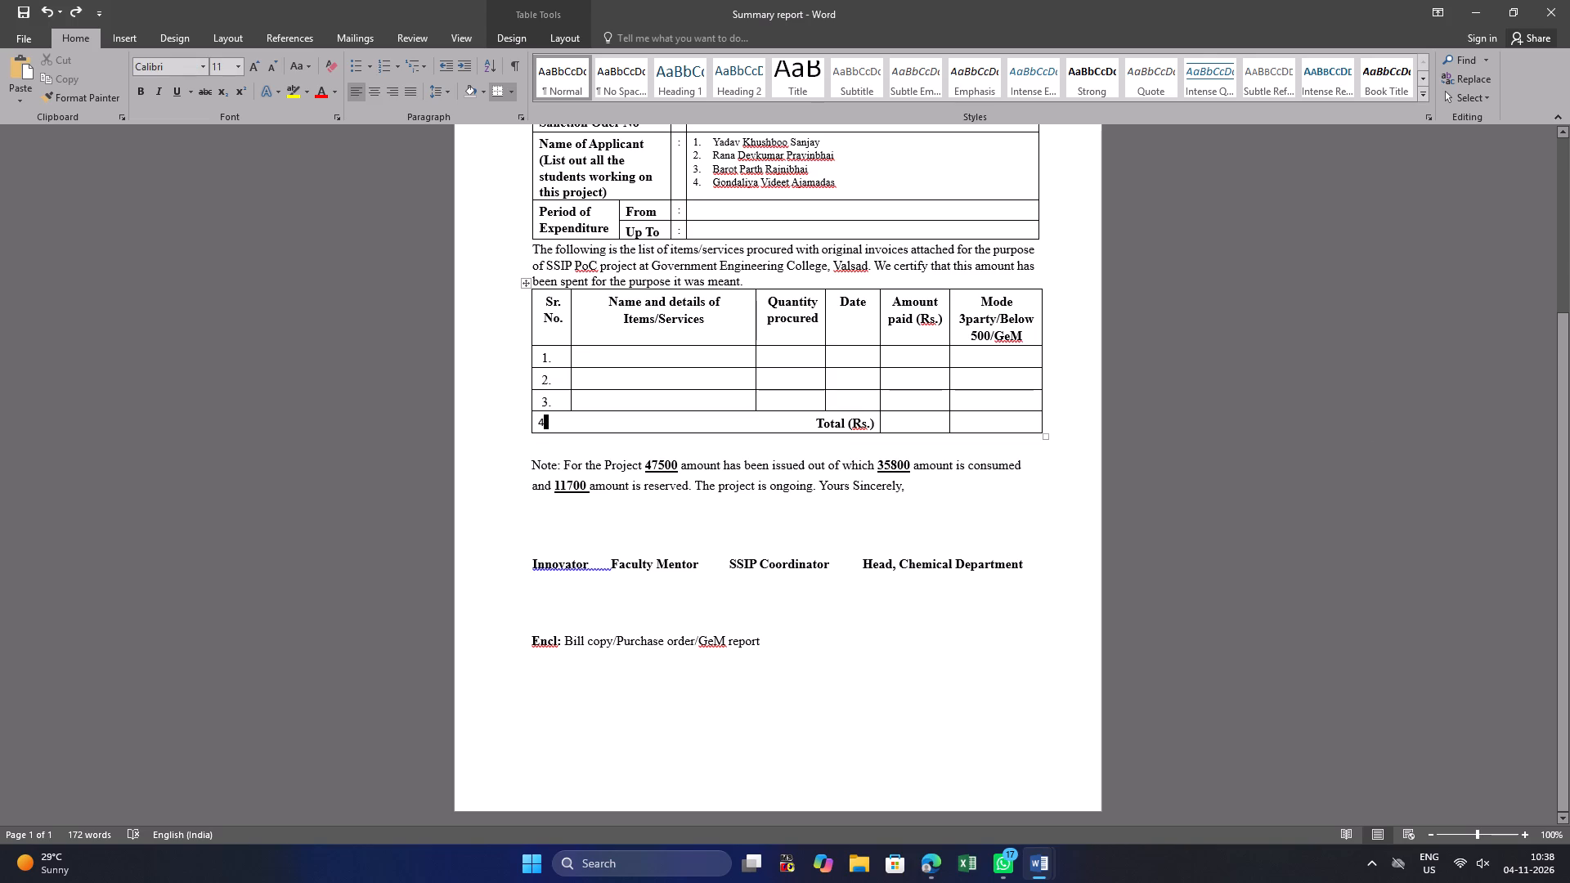
click(597, 413)
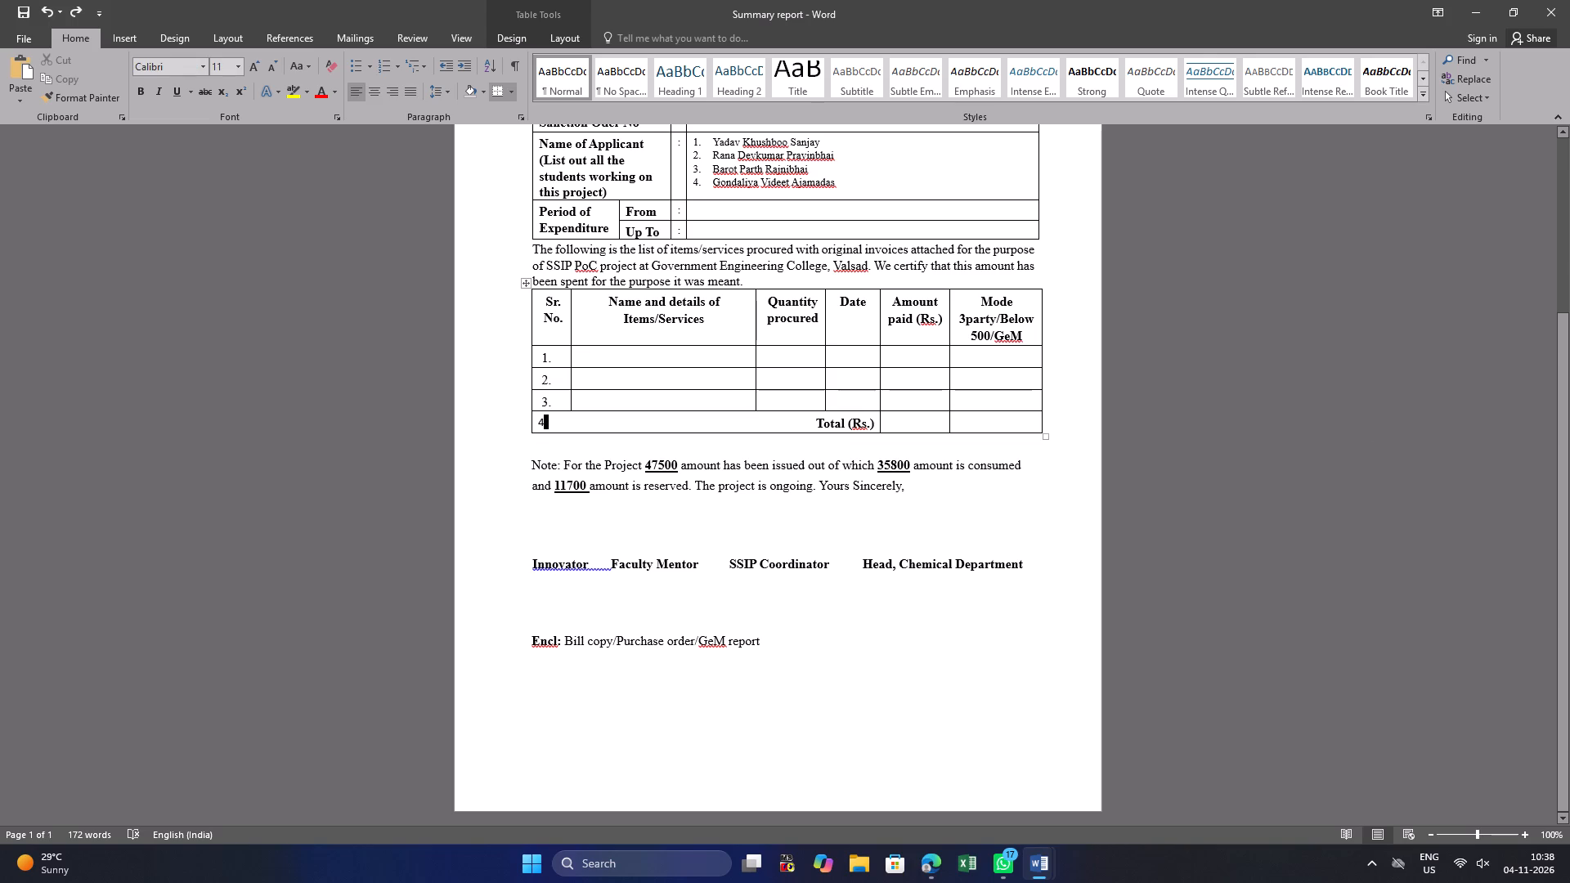
click(593, 400)
click(569, 41)
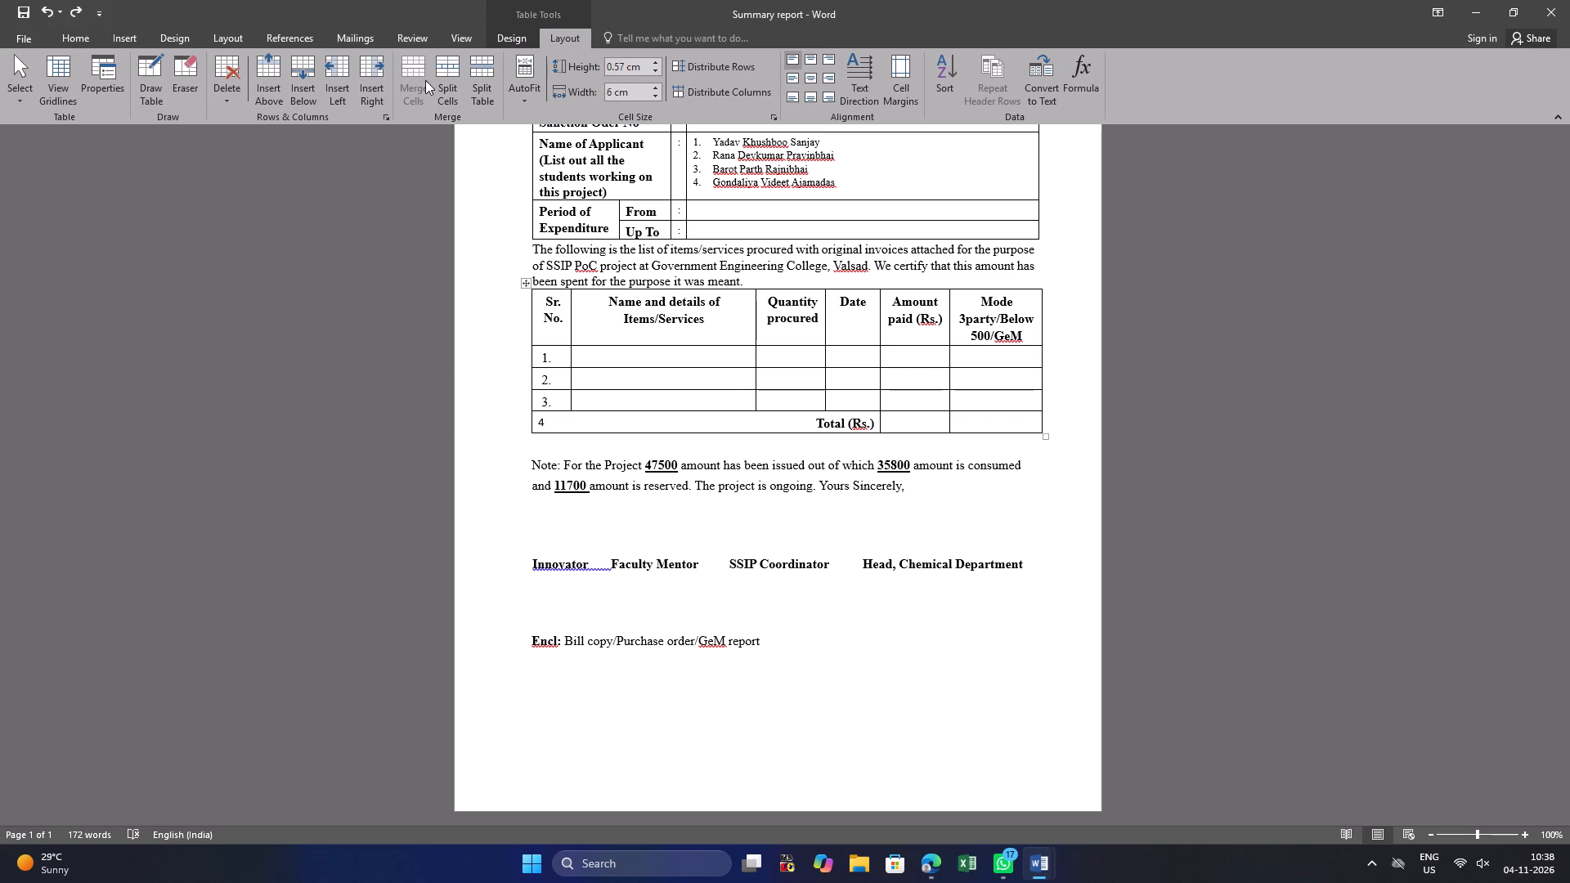
triple_click(299, 87)
click(299, 87)
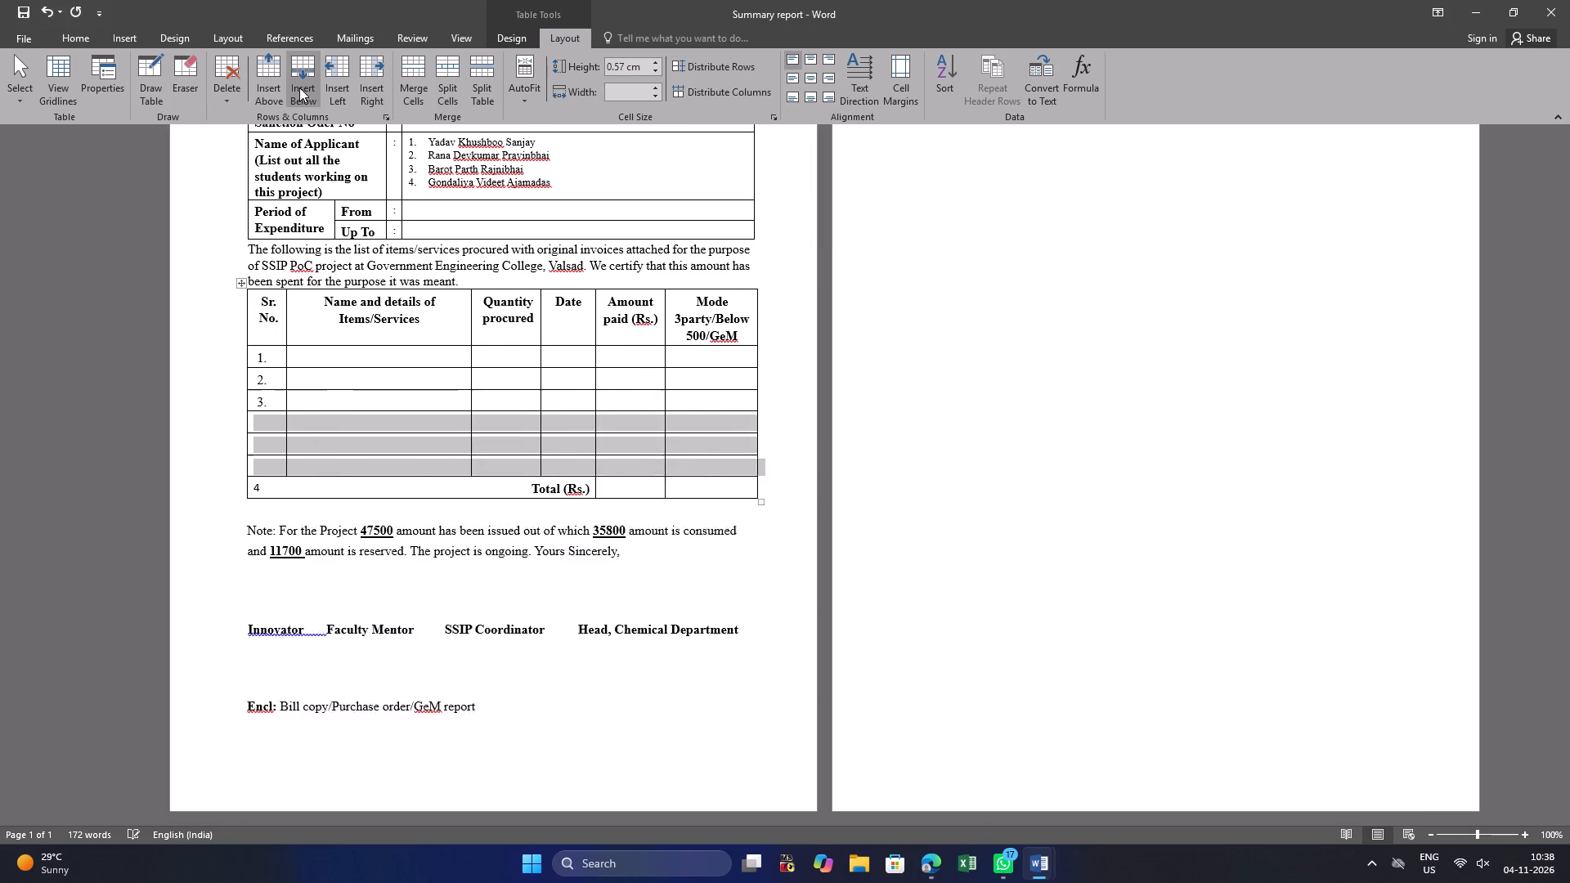
click(299, 87)
triple_click(299, 87)
triple_click(299, 87)
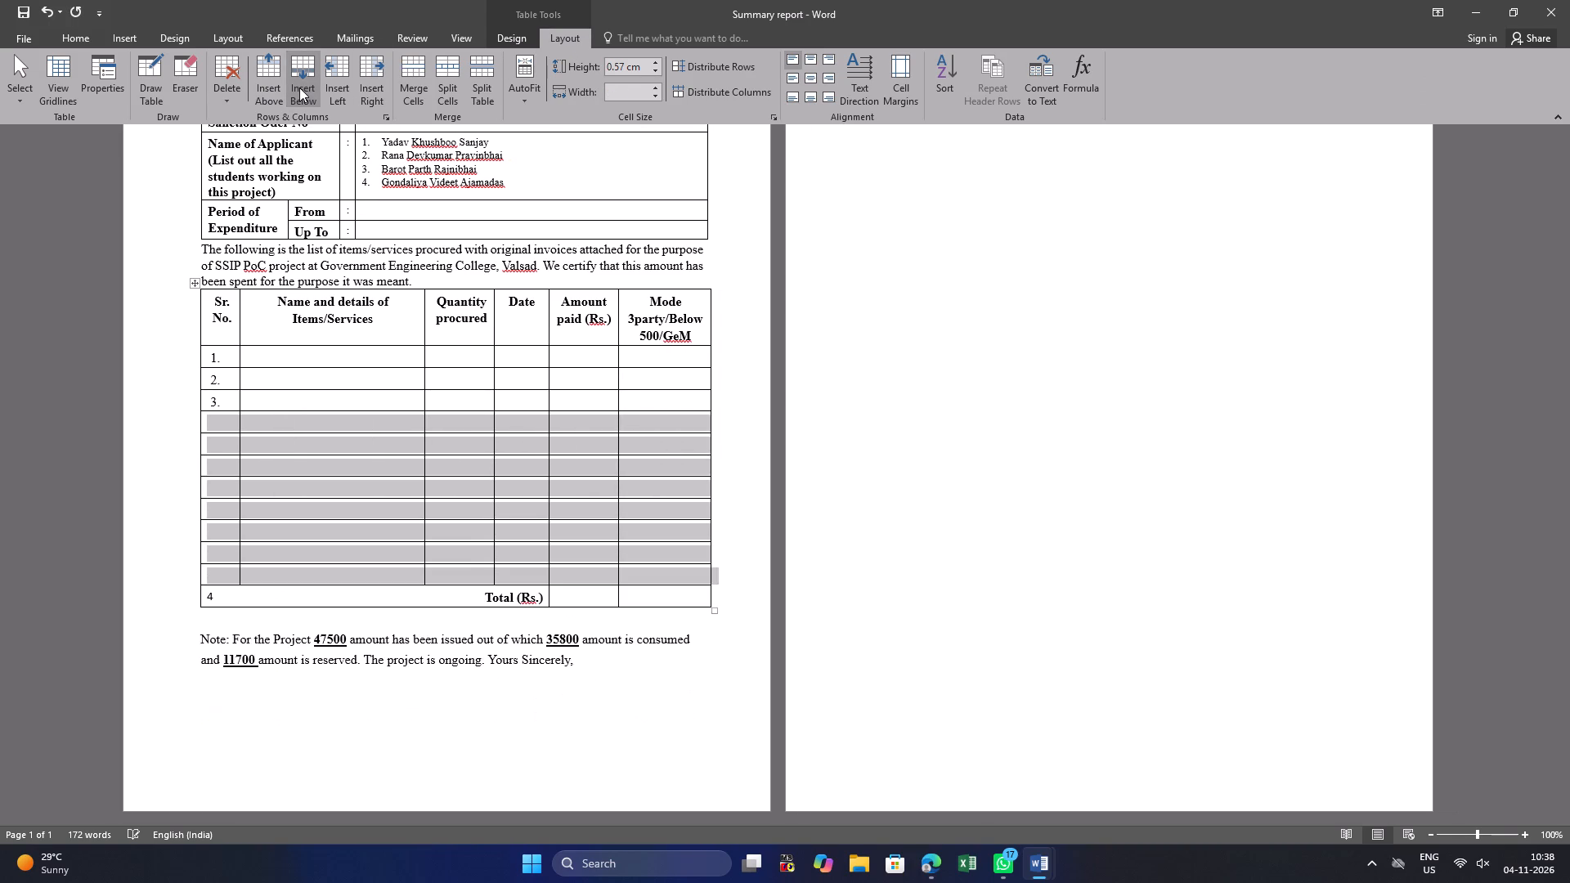
click(299, 87)
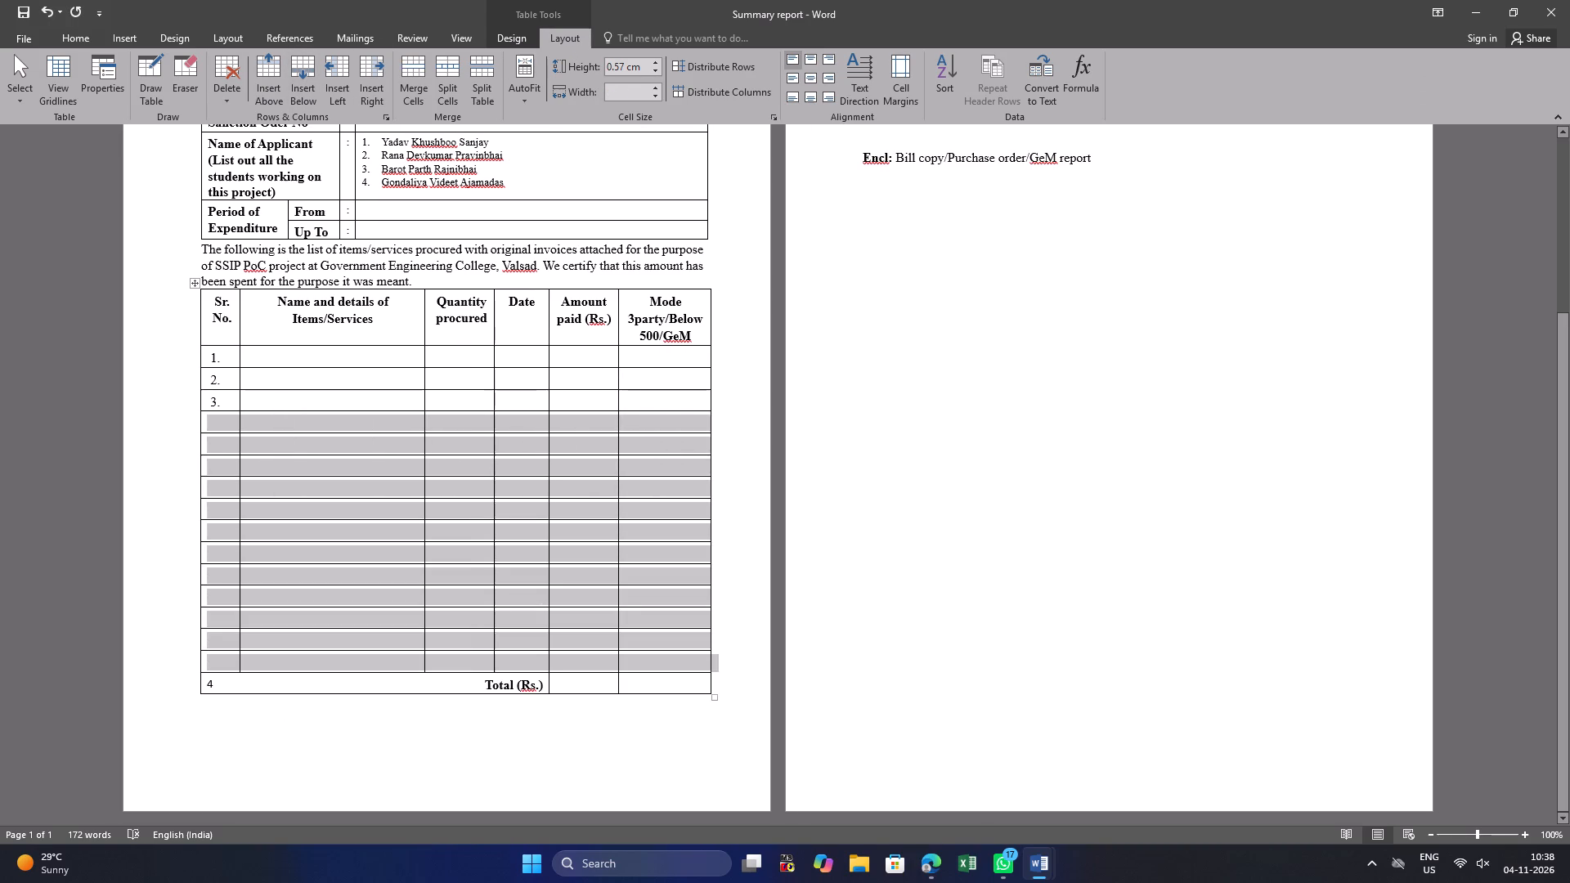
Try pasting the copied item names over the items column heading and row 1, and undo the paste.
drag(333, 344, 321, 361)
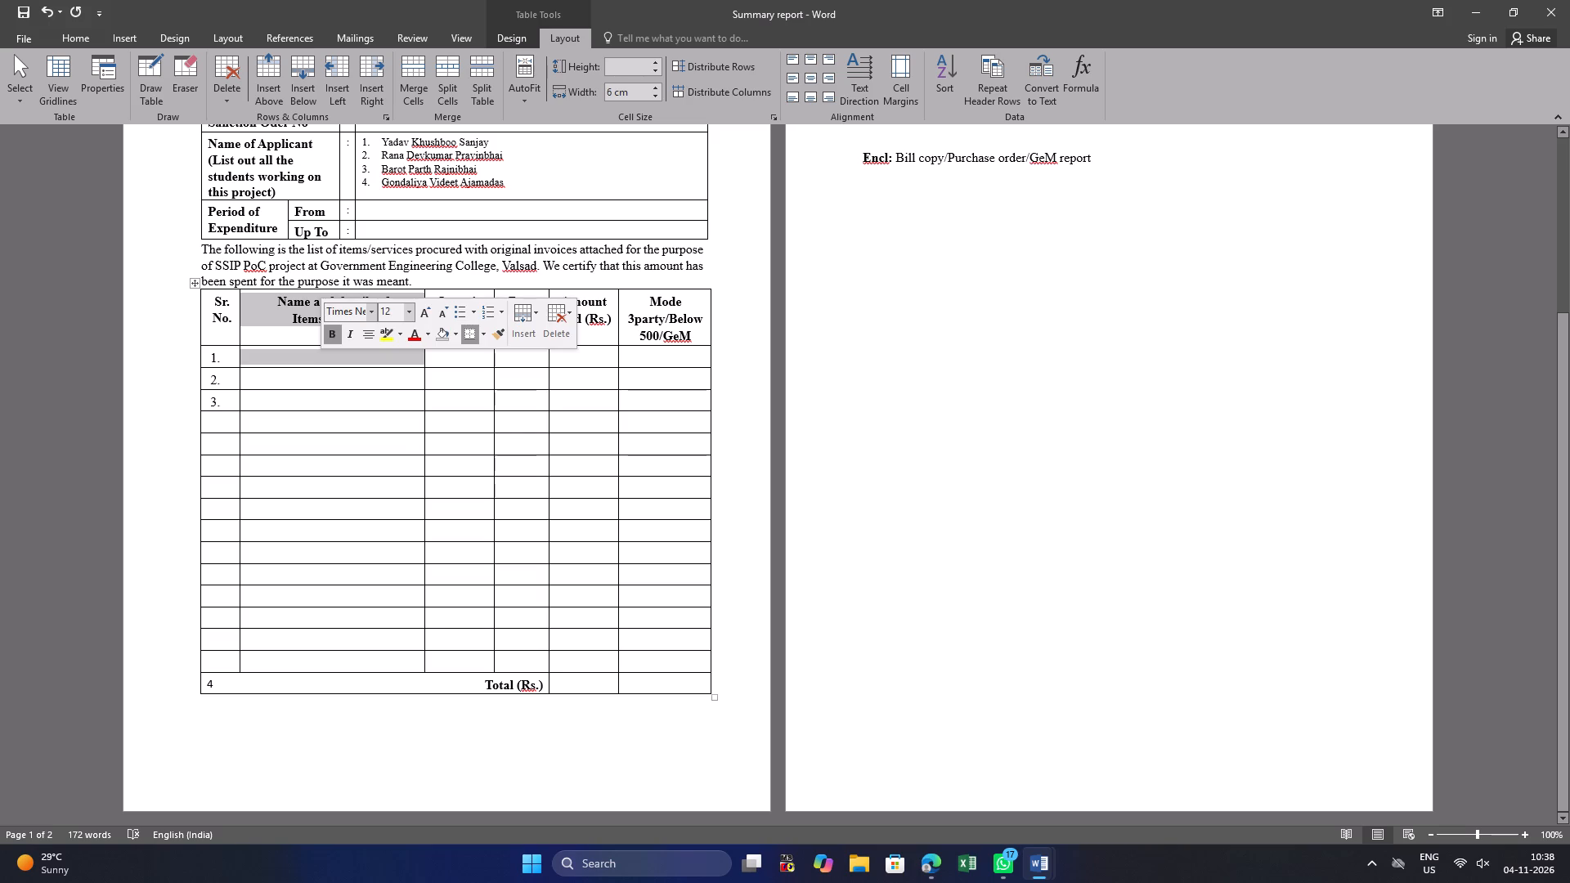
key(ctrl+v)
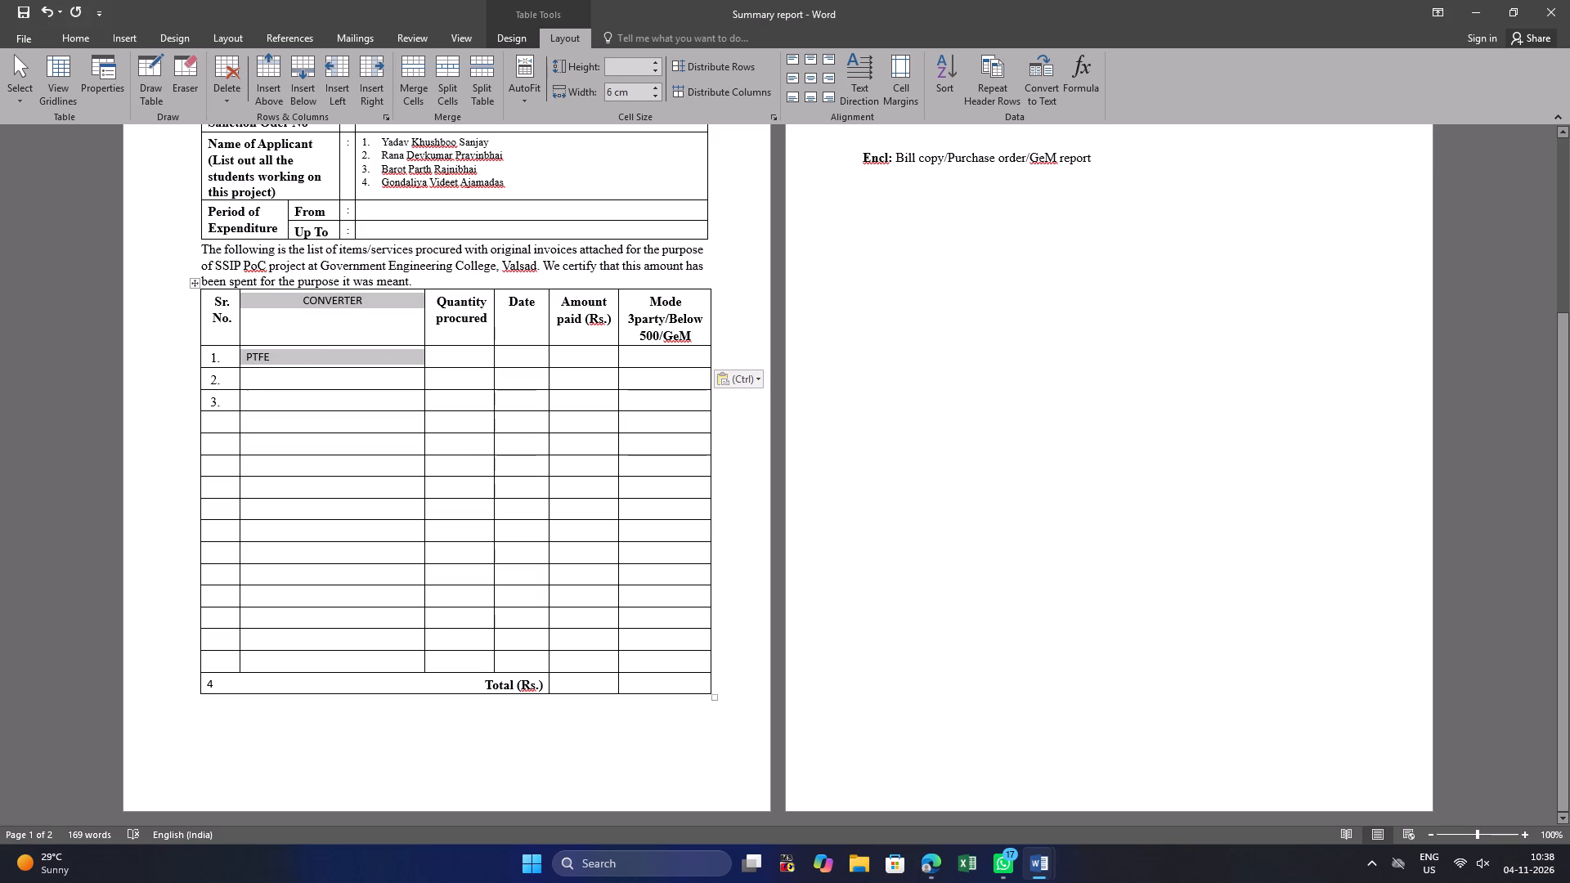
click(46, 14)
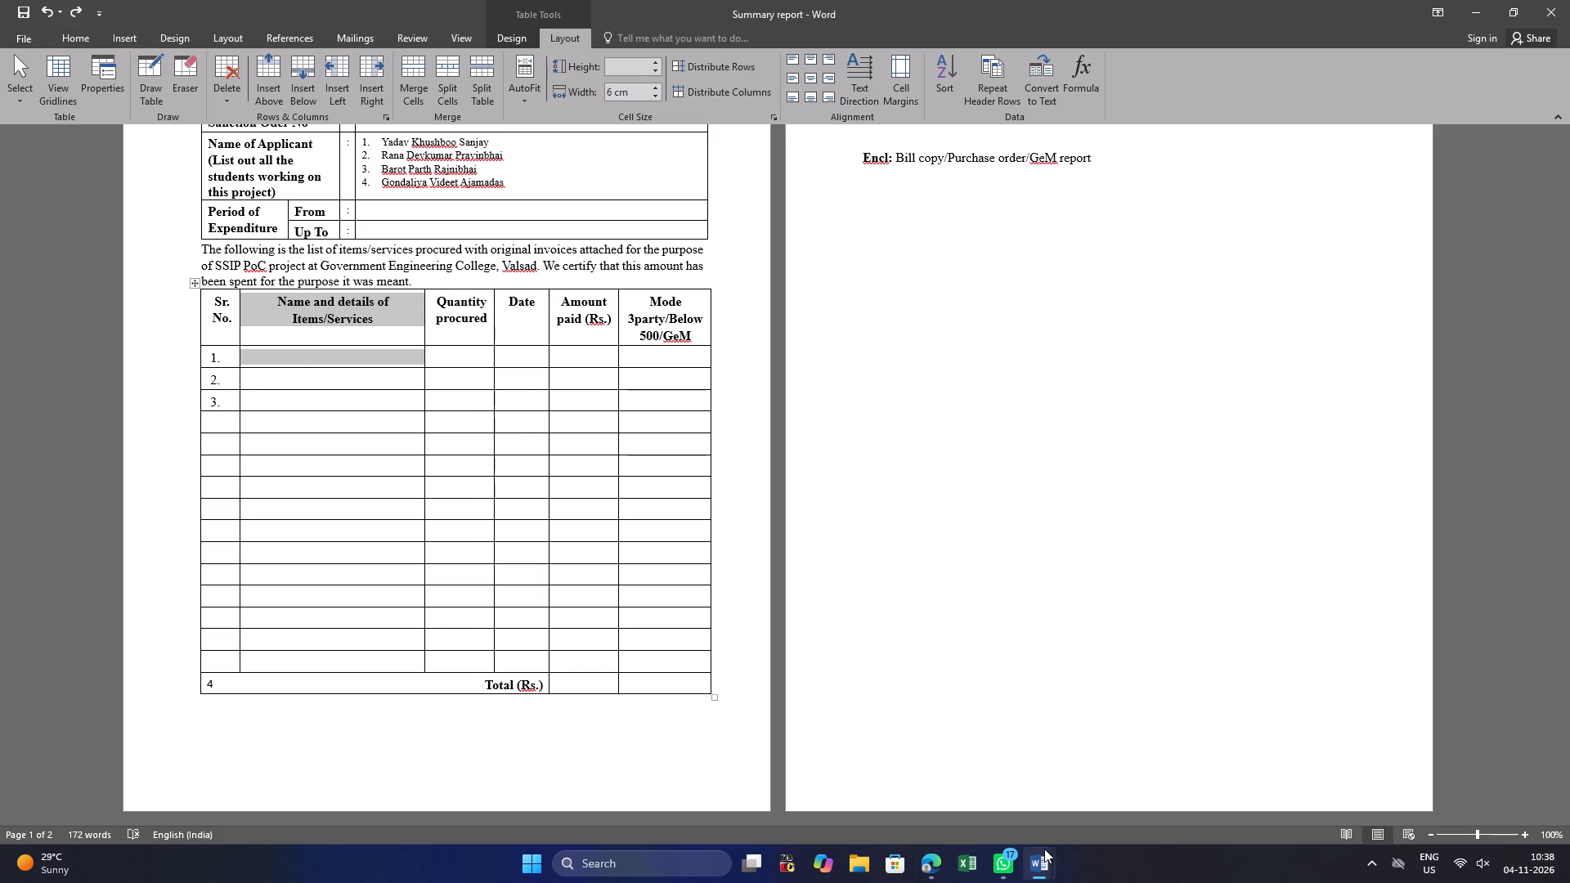
Copy the selected item names, 110WP UTL SOLAR PANEL to PWM CHARGER CONTROLLER, from "bill all" into the Summary report's items column from row 1.
click(968, 771)
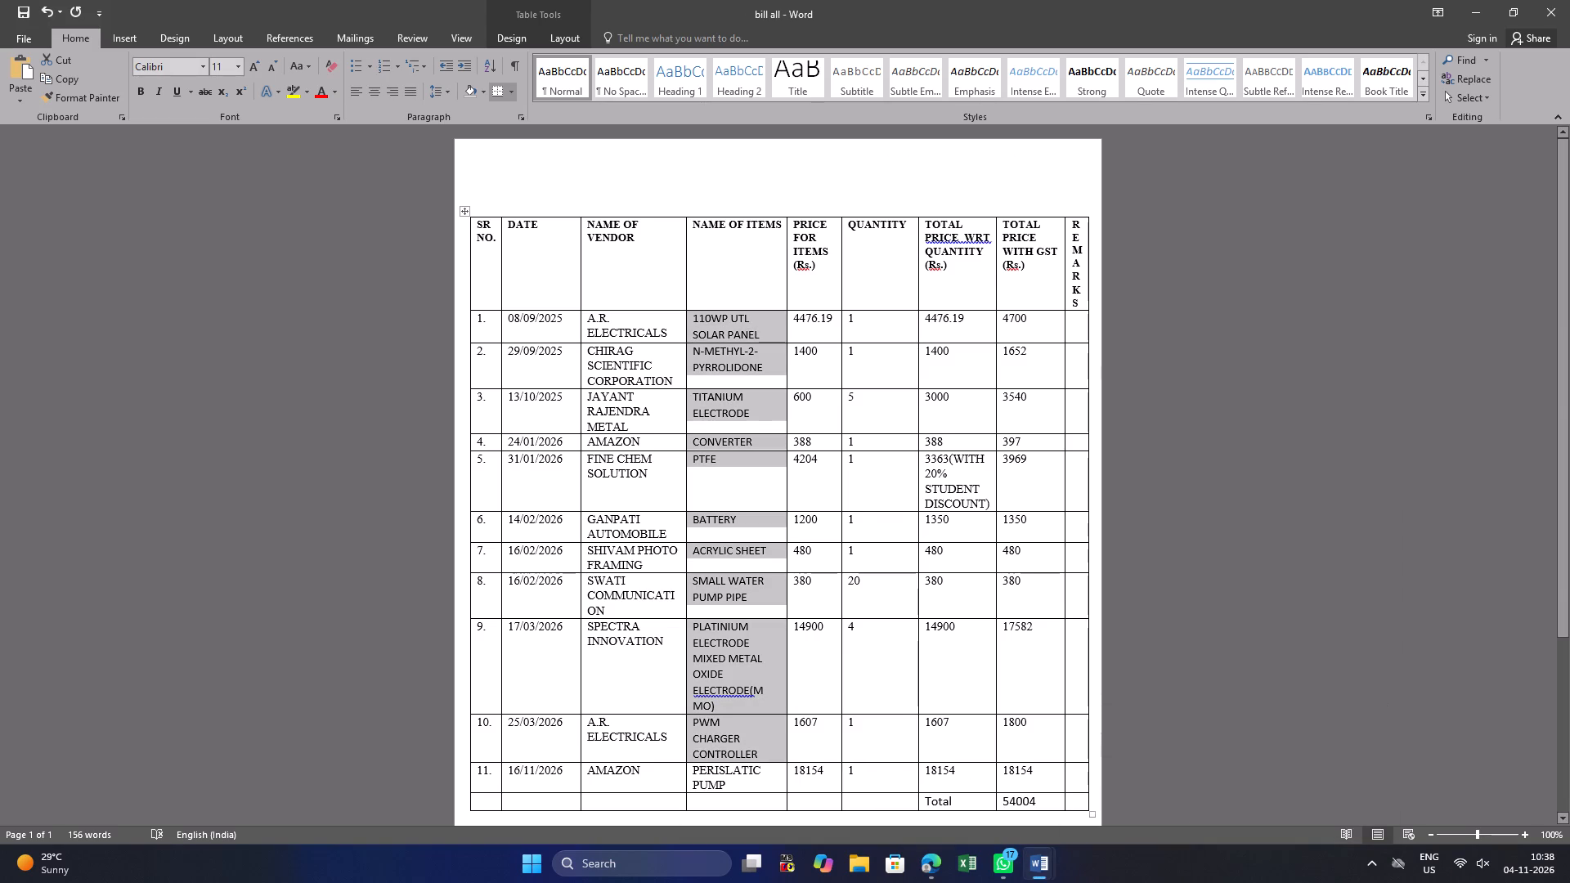
key(ctrl+c)
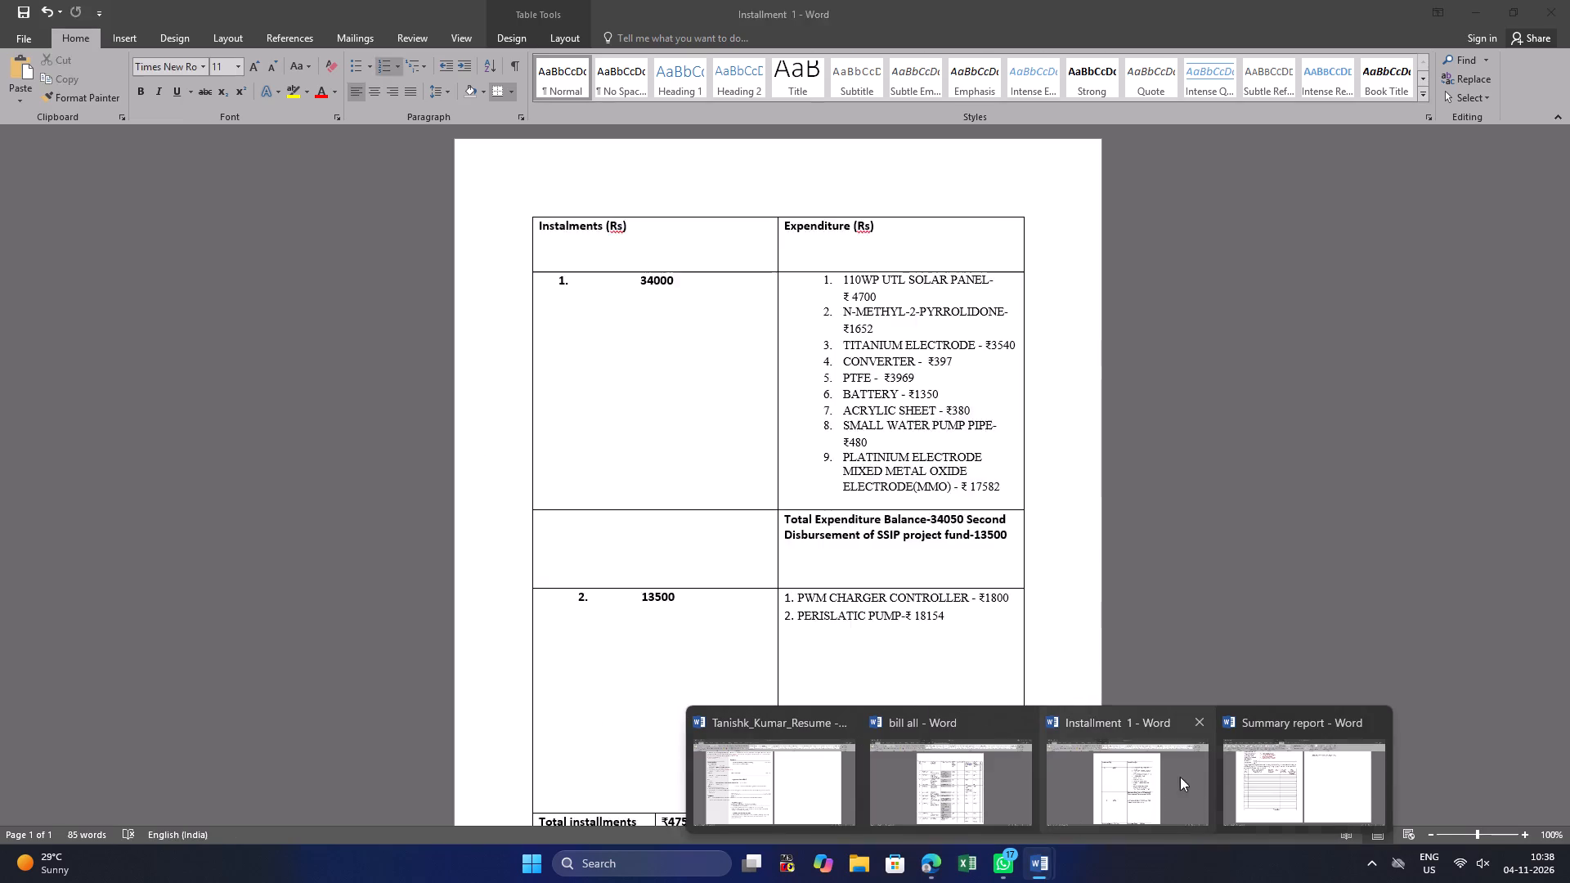
click(1267, 776)
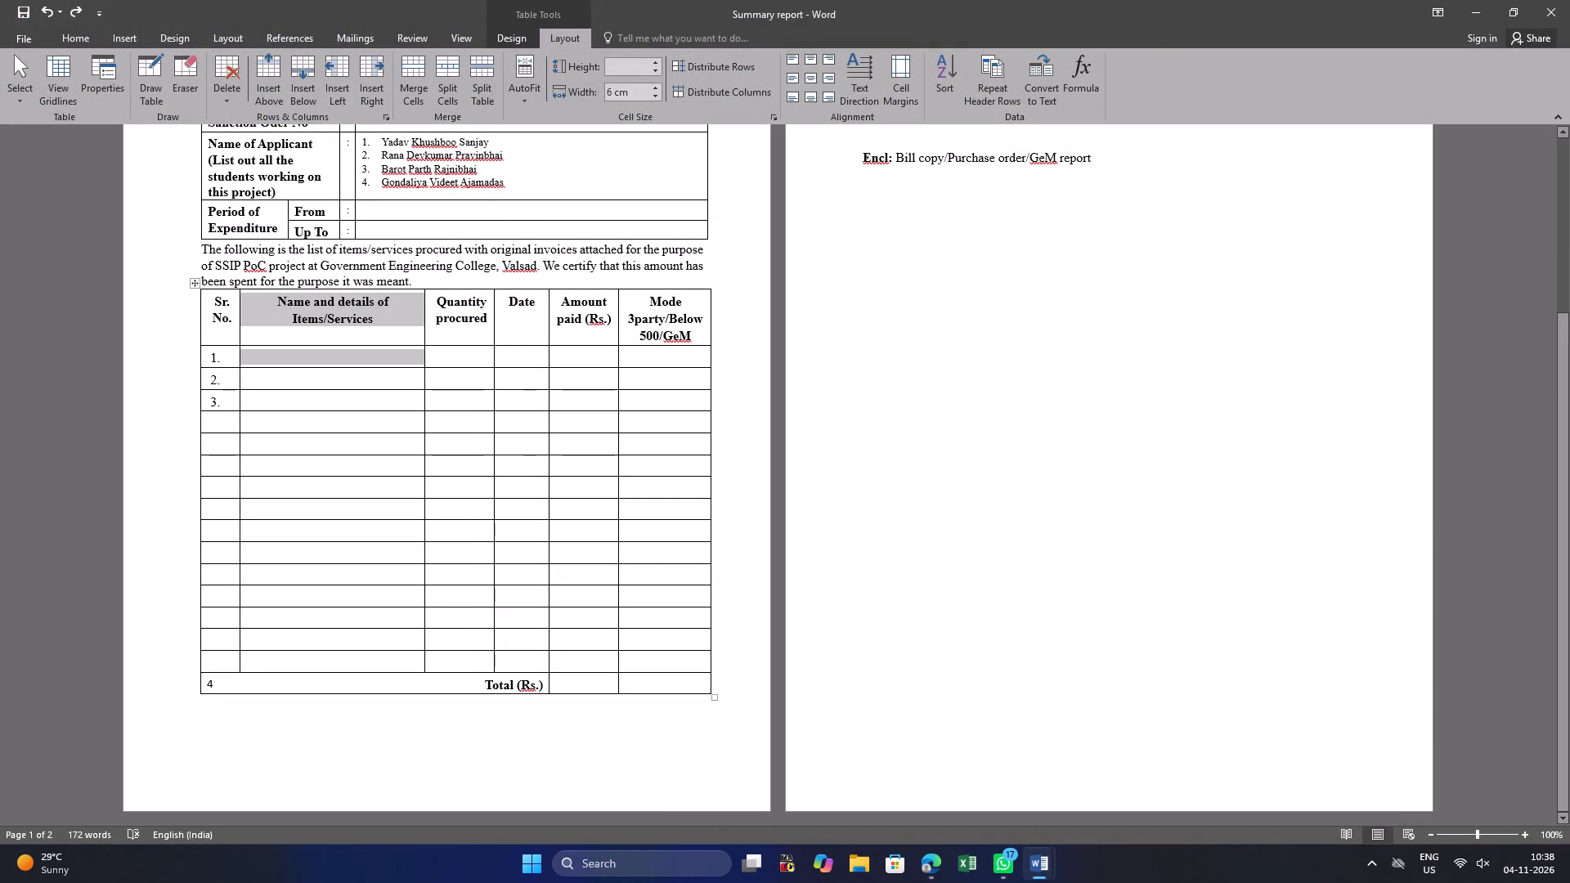
click(262, 351)
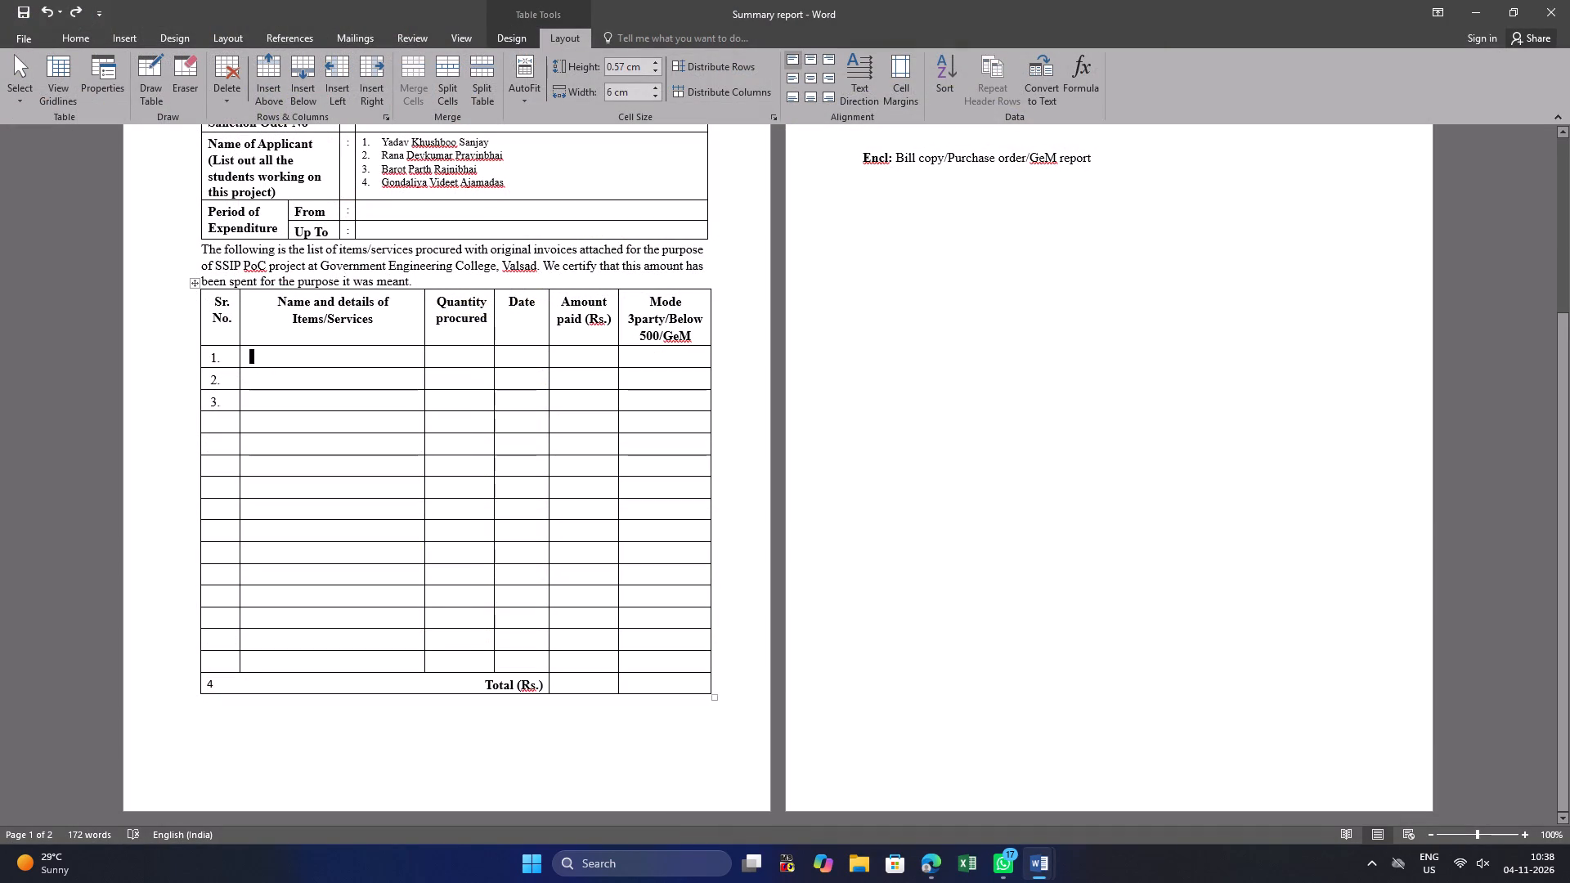
key(ctrl+v)
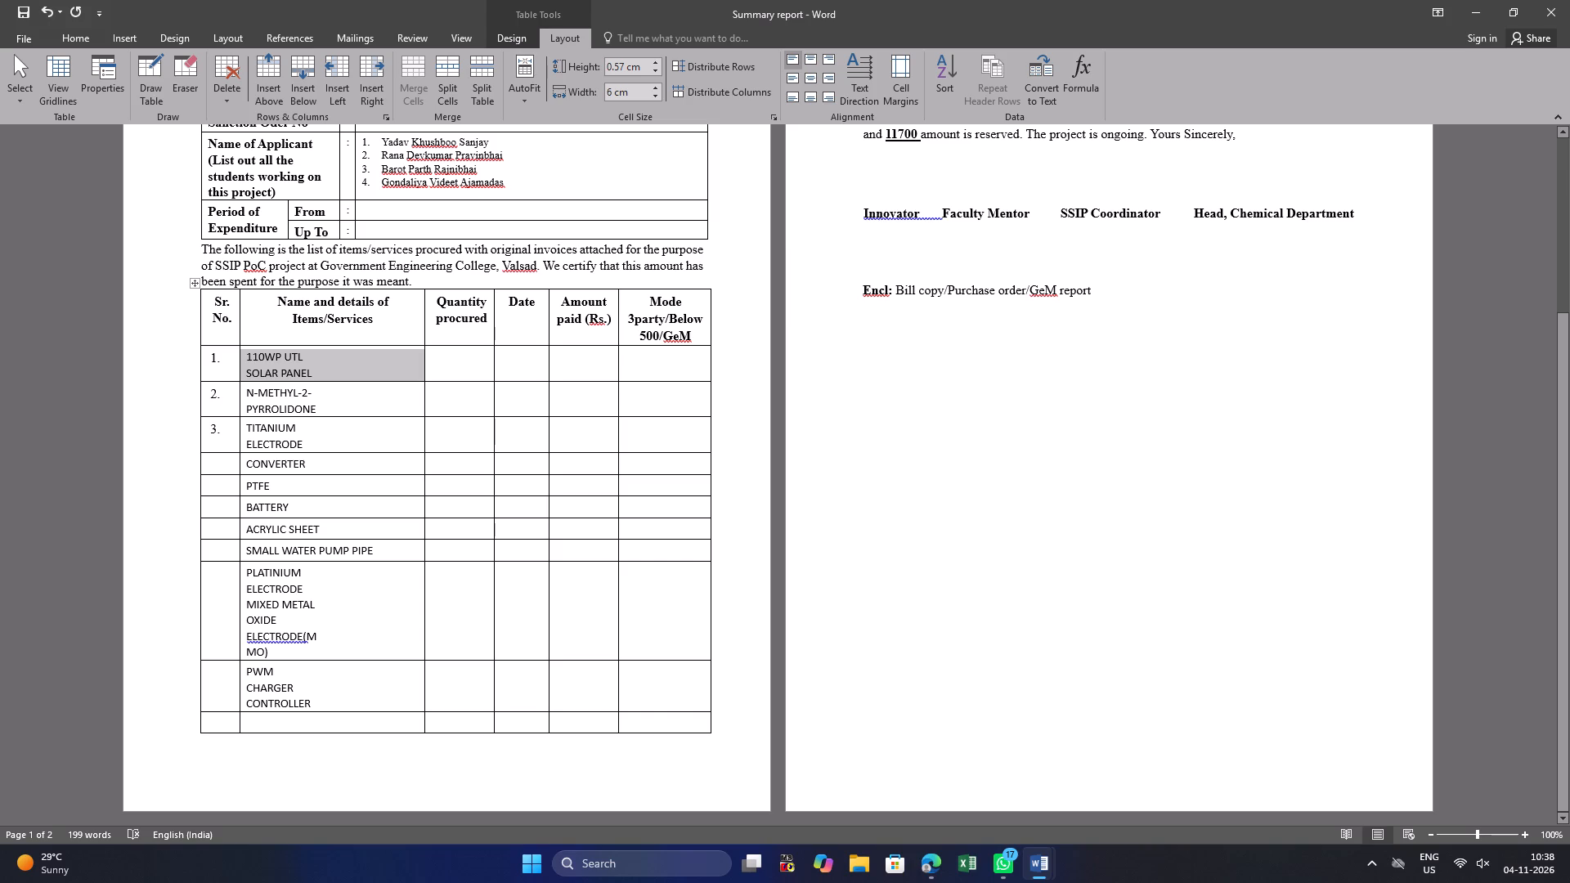
Apply automatic numbering to the Sr. No. cells of the ten item rows, from 110WP UTL SOLAR PANEL to PWM CHARGER CONTROLLER.
drag(206, 356, 226, 446)
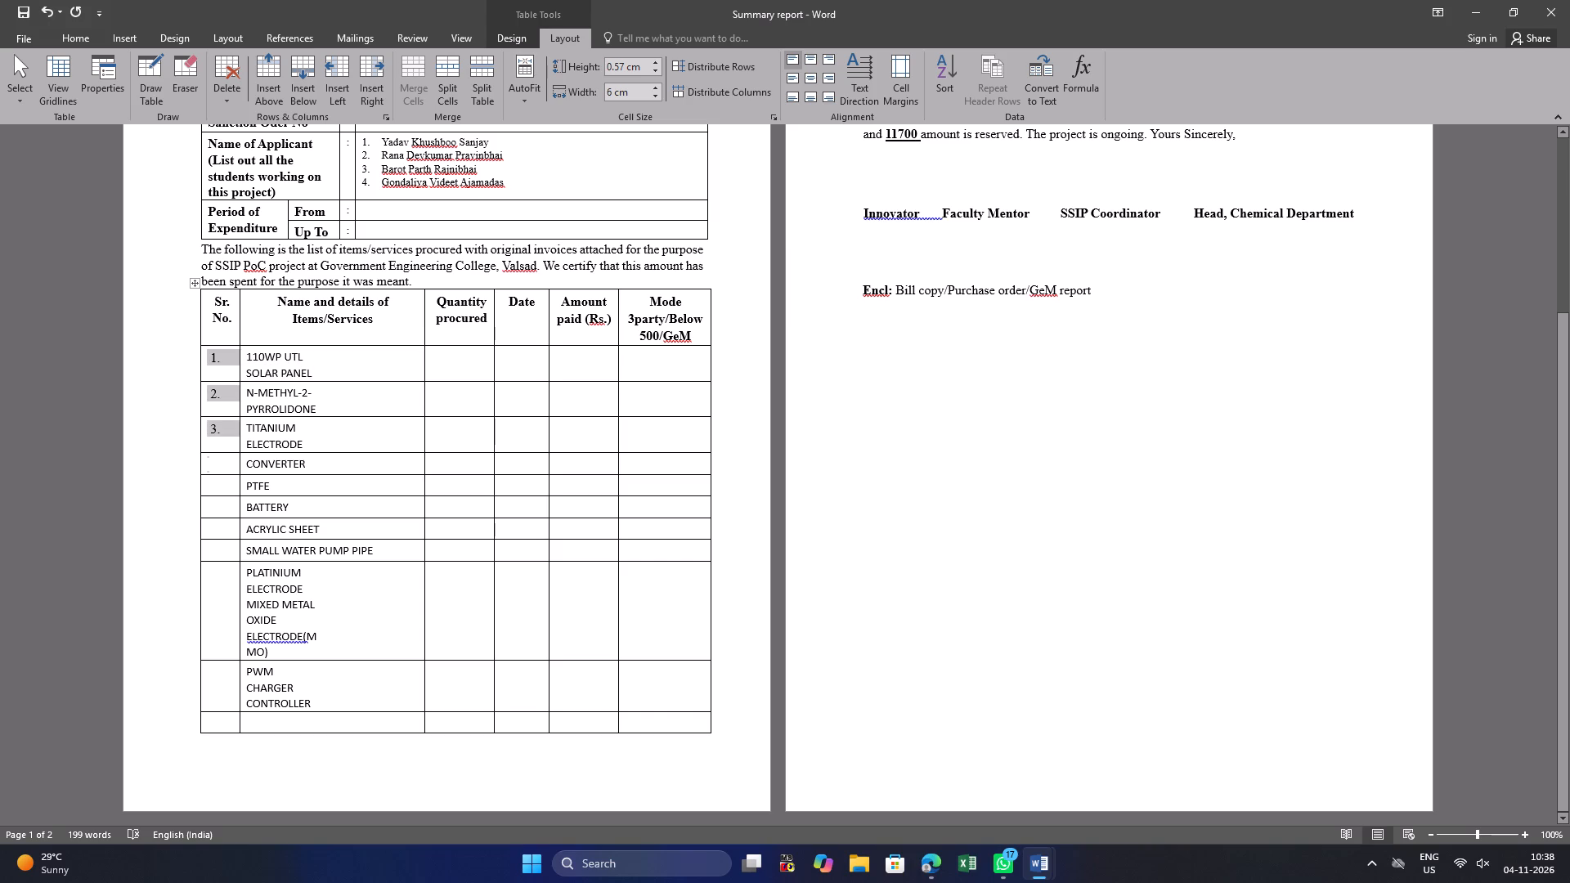
drag(226, 446, 222, 686)
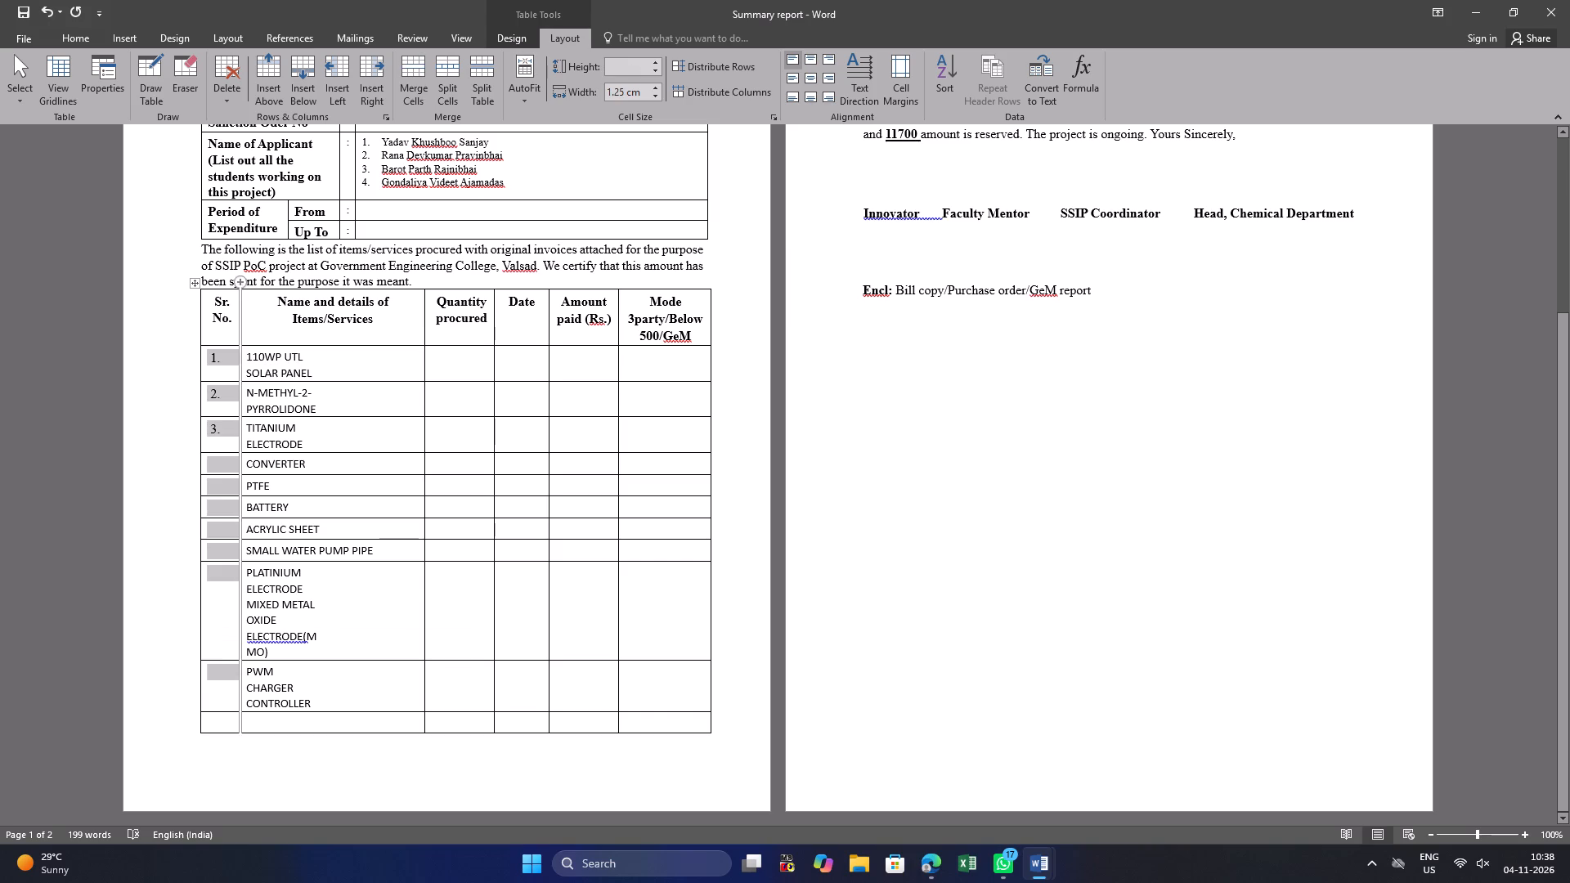
click(72, 34)
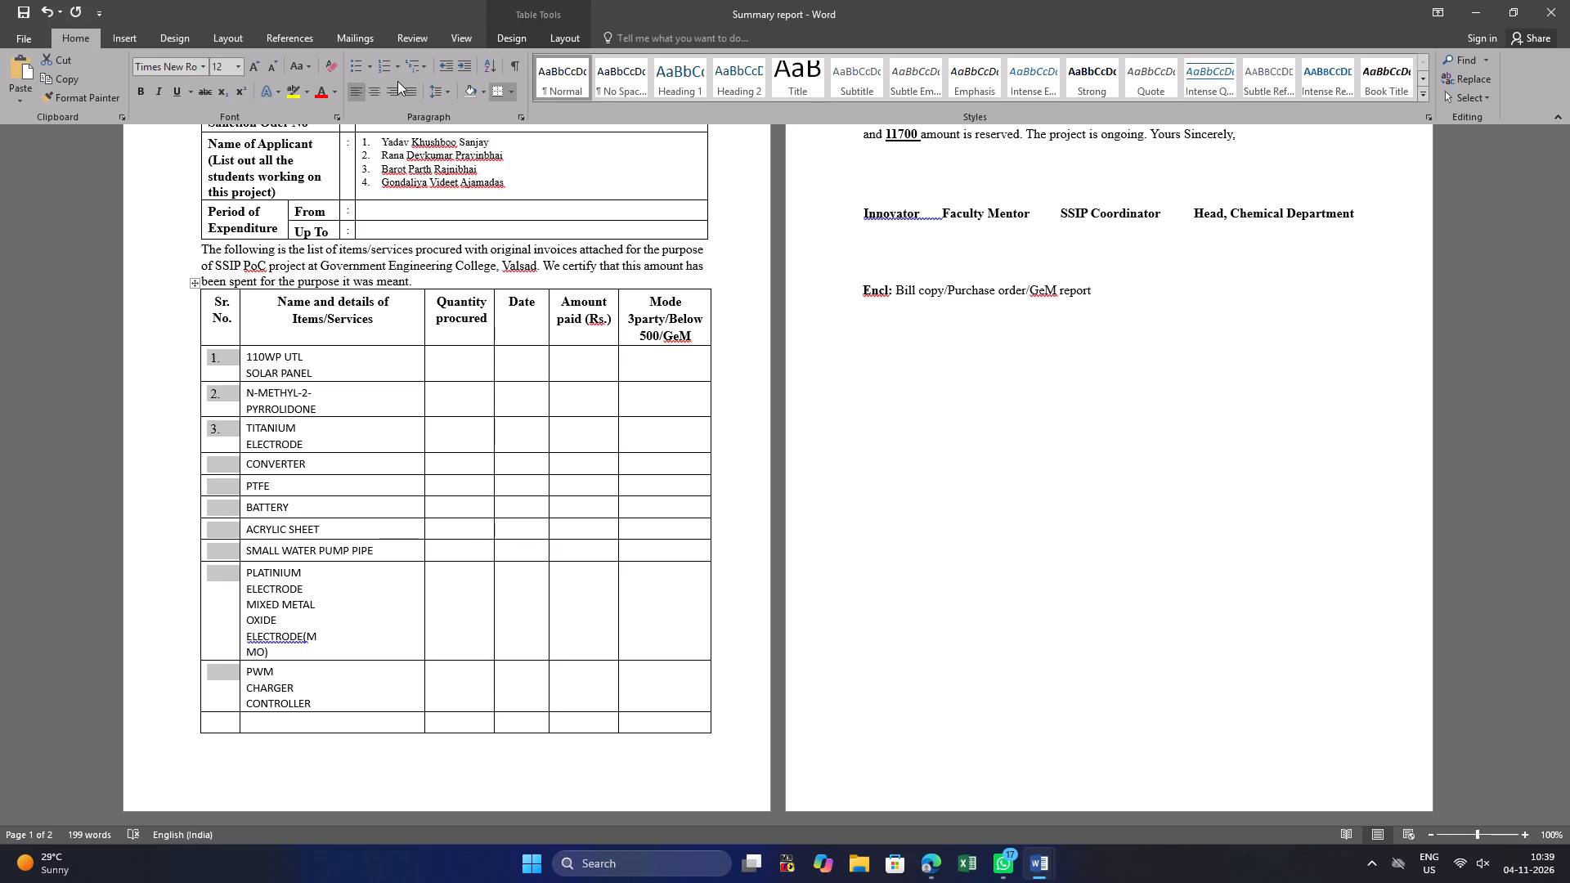
click(386, 64)
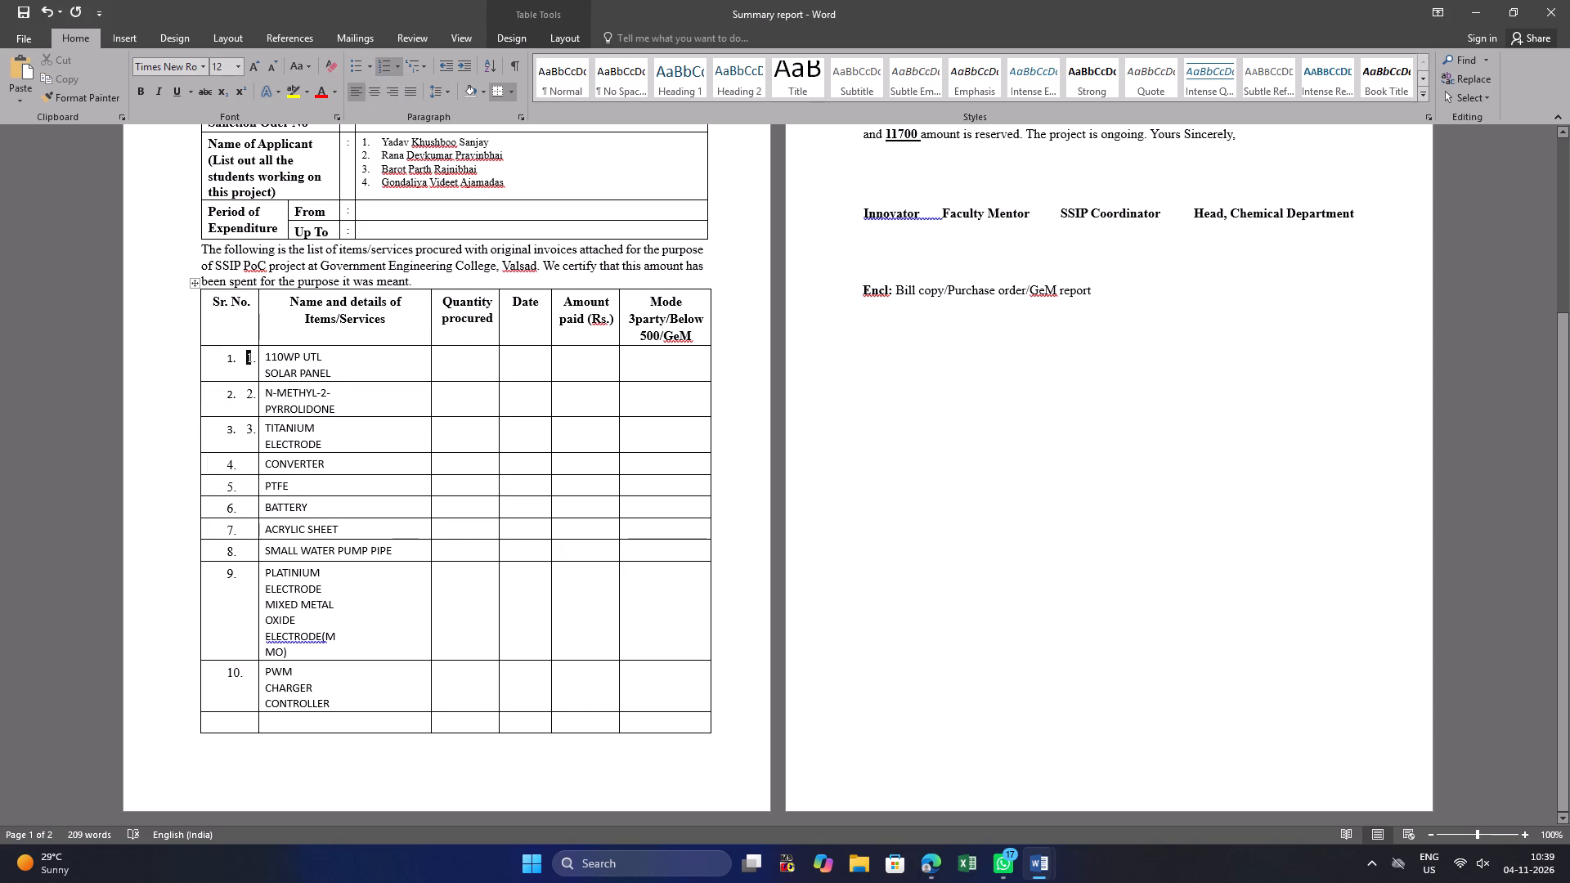
Delete the duplicate typed "1." from the Sr. No. cell of the 110WP UTL SOLAR PANEL row, keeping the automatic number.
drag(243, 354, 243, 381)
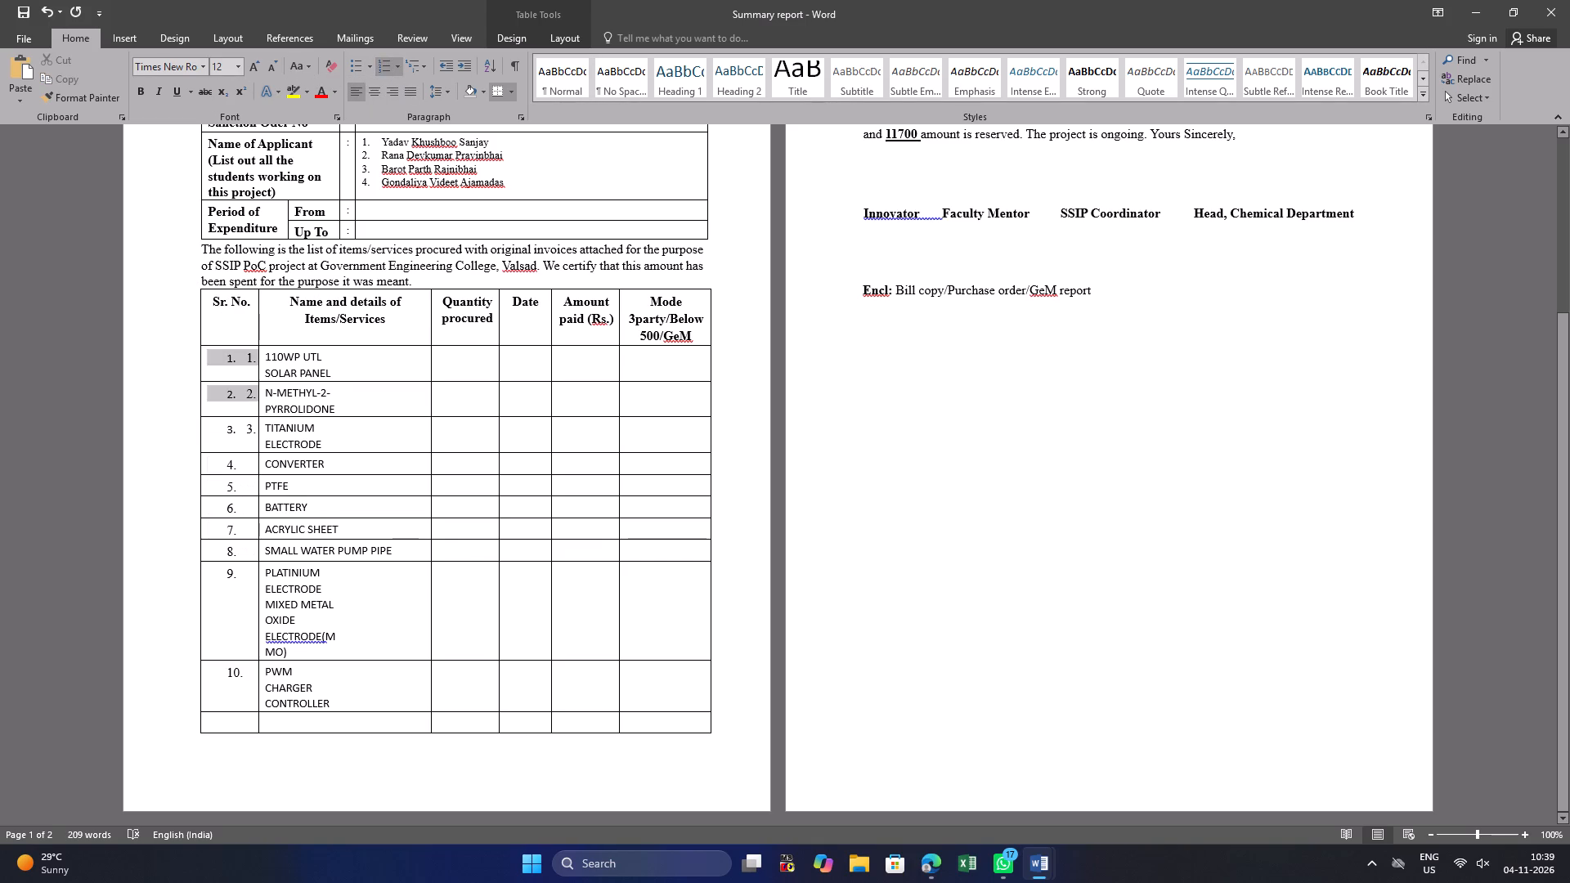
drag(243, 381, 250, 365)
click(258, 350)
click(252, 358)
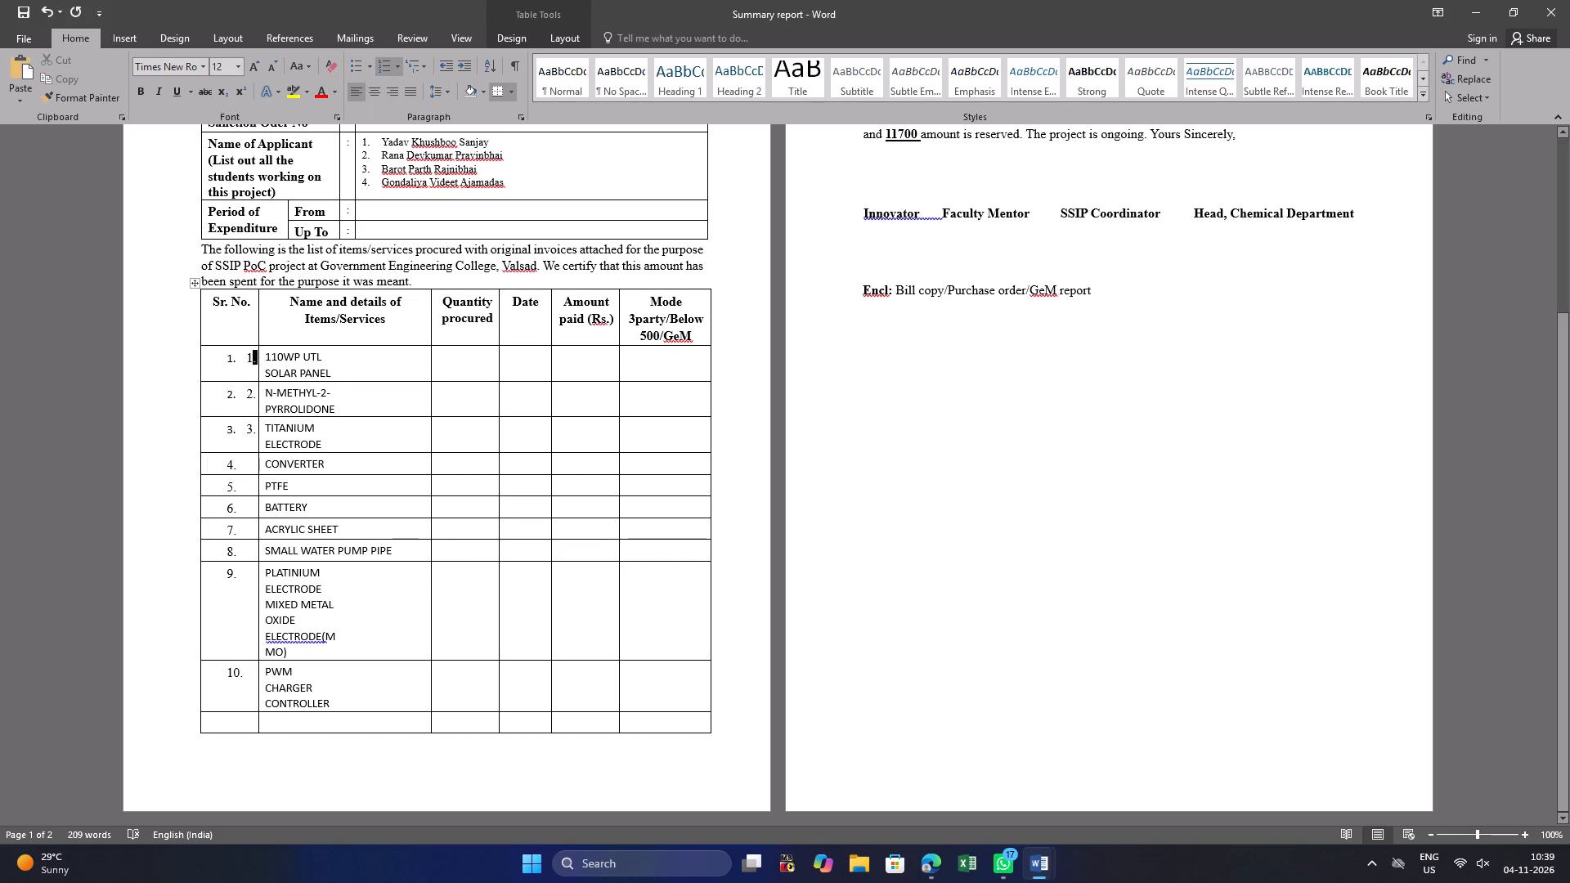
key(BackSpace)
key(BackSpace)
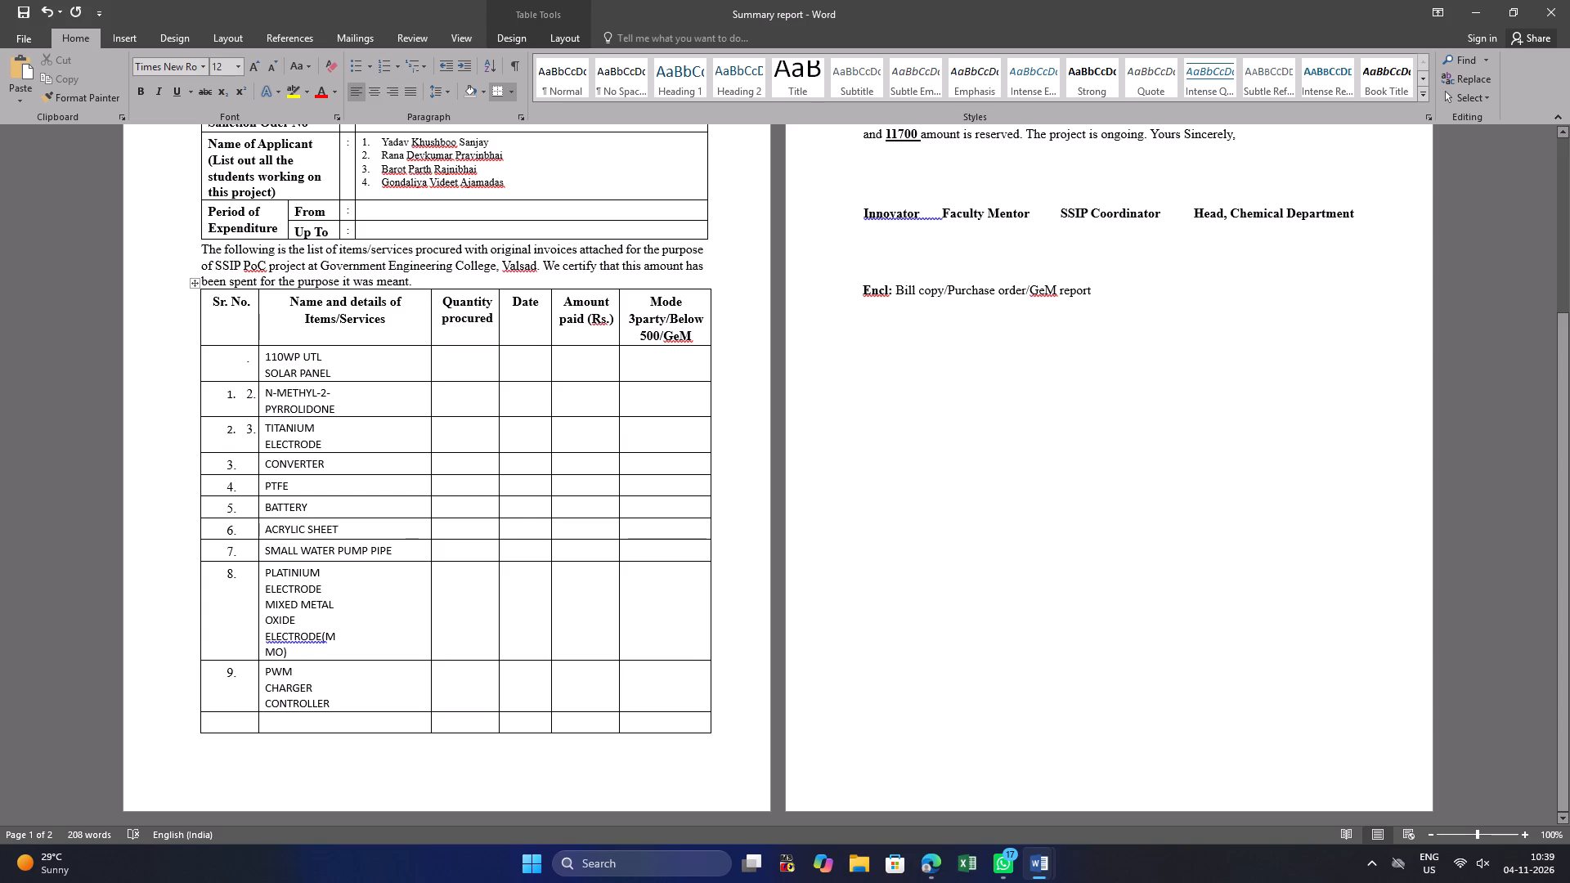
click(50, 8)
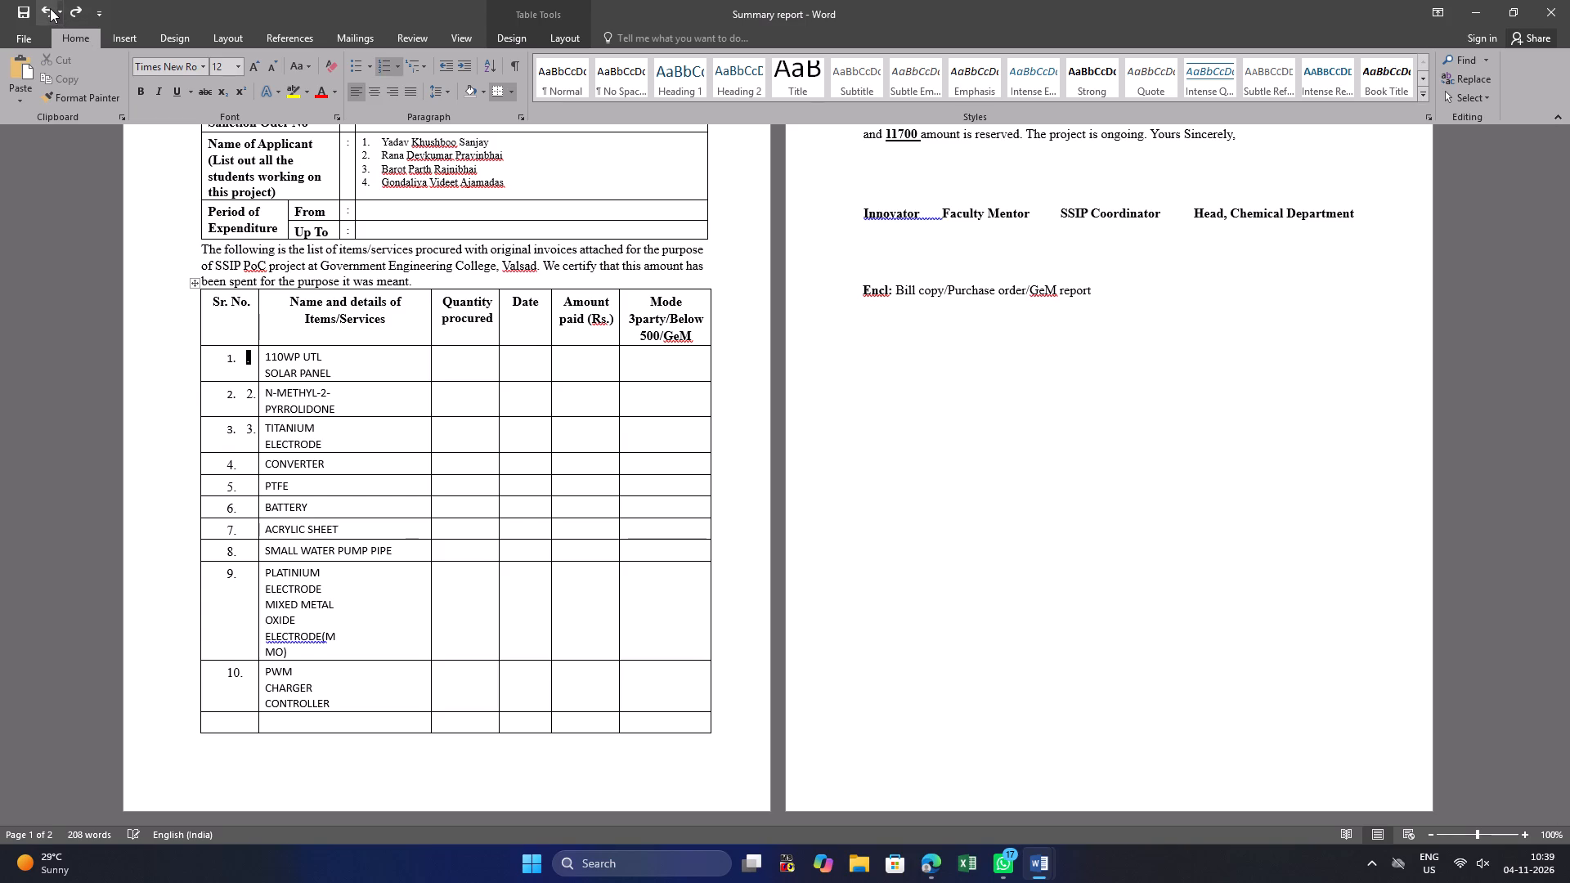
key(Right)
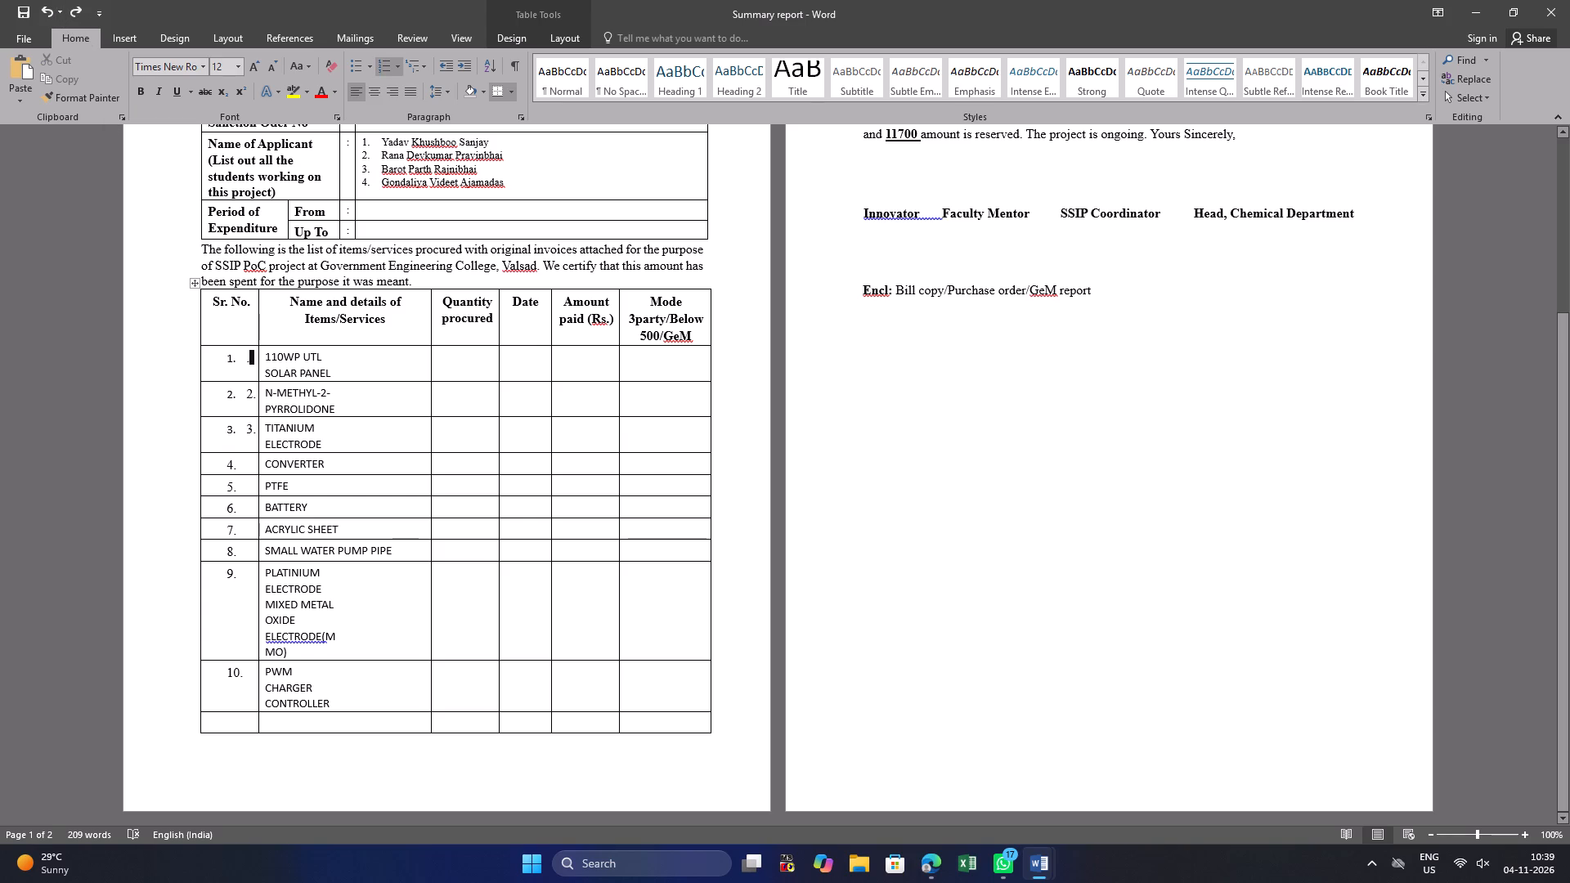
key(BackSpace)
Delete the duplicate typed "2." and "3." from the Sr. No. cells of the N-METHYL-2-PYRROLIDONE and TITANIUM ELECTRODE rows.
key(Down)
key(Right)
key(BackSpace)
key(Right)
key(BackSpace)
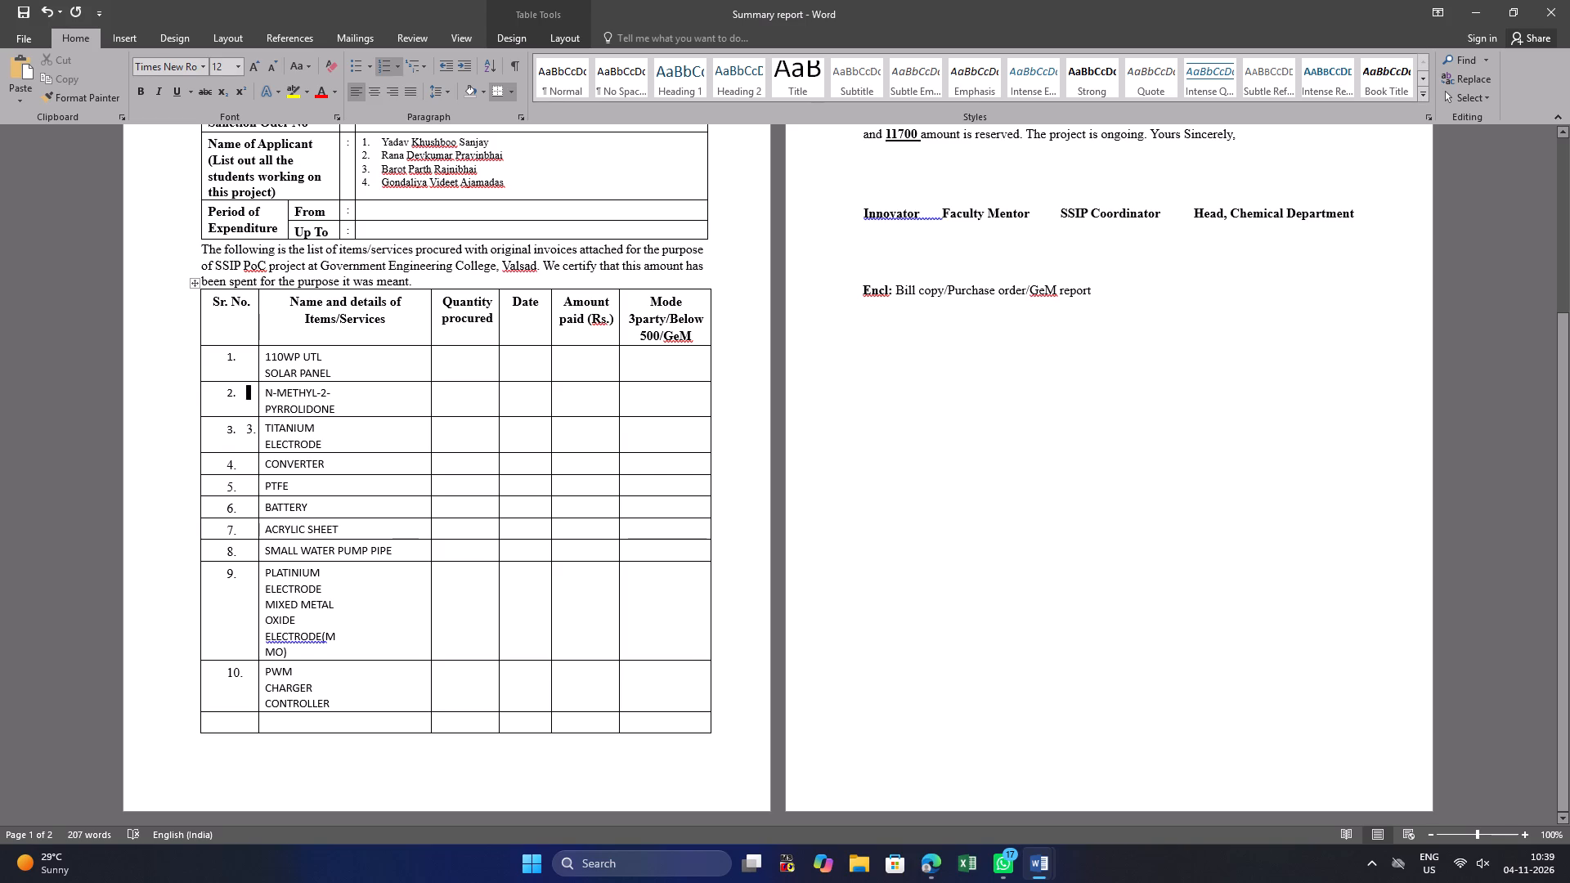
click(249, 427)
key(BackSpace)
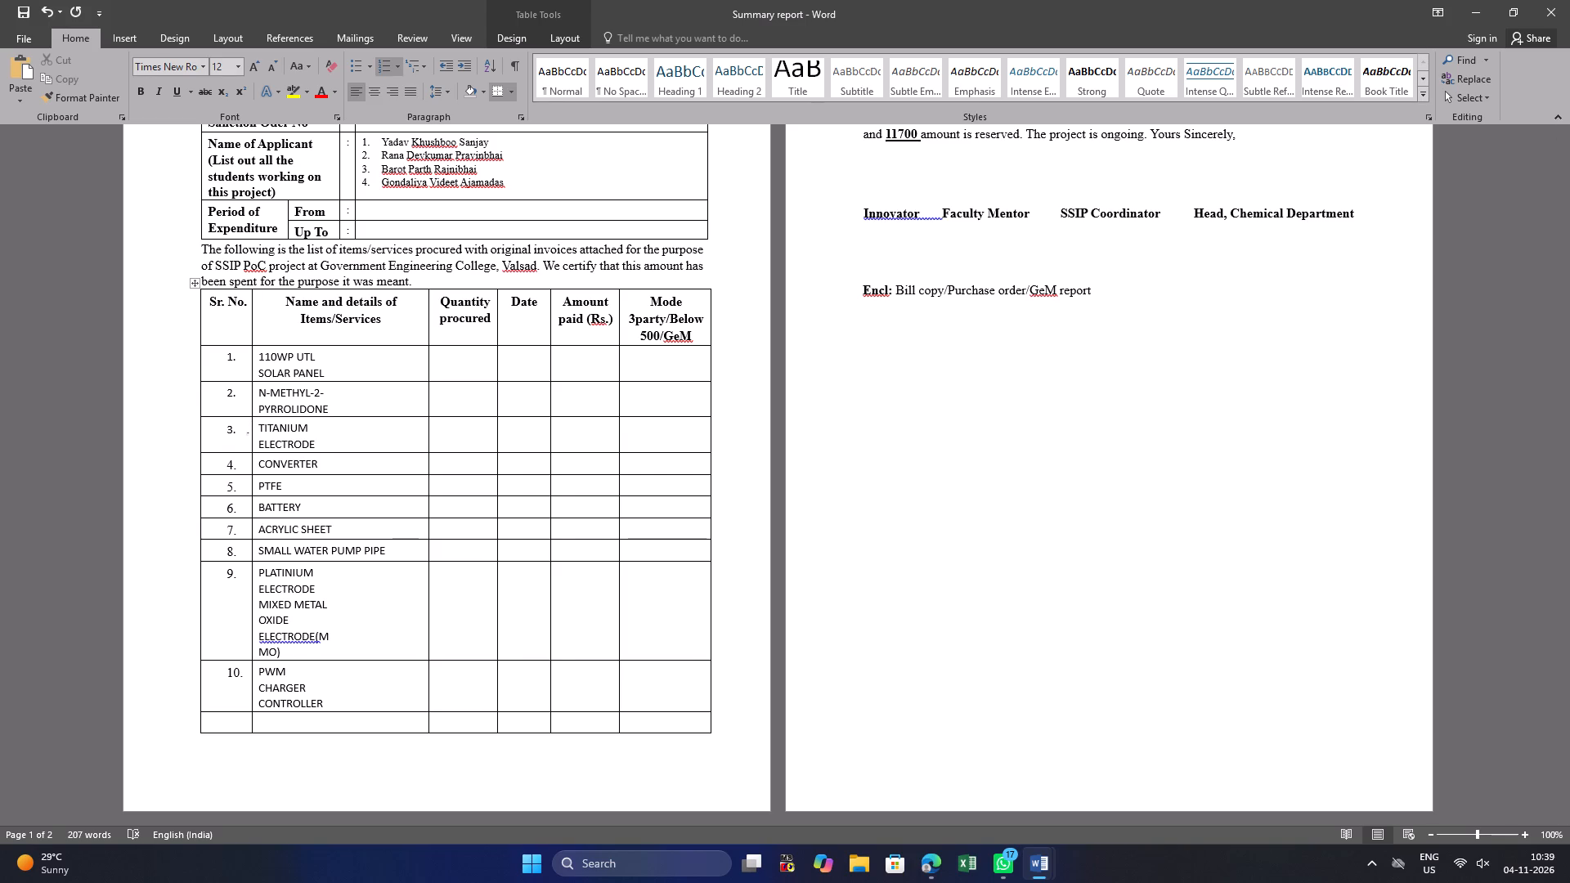
key(Right)
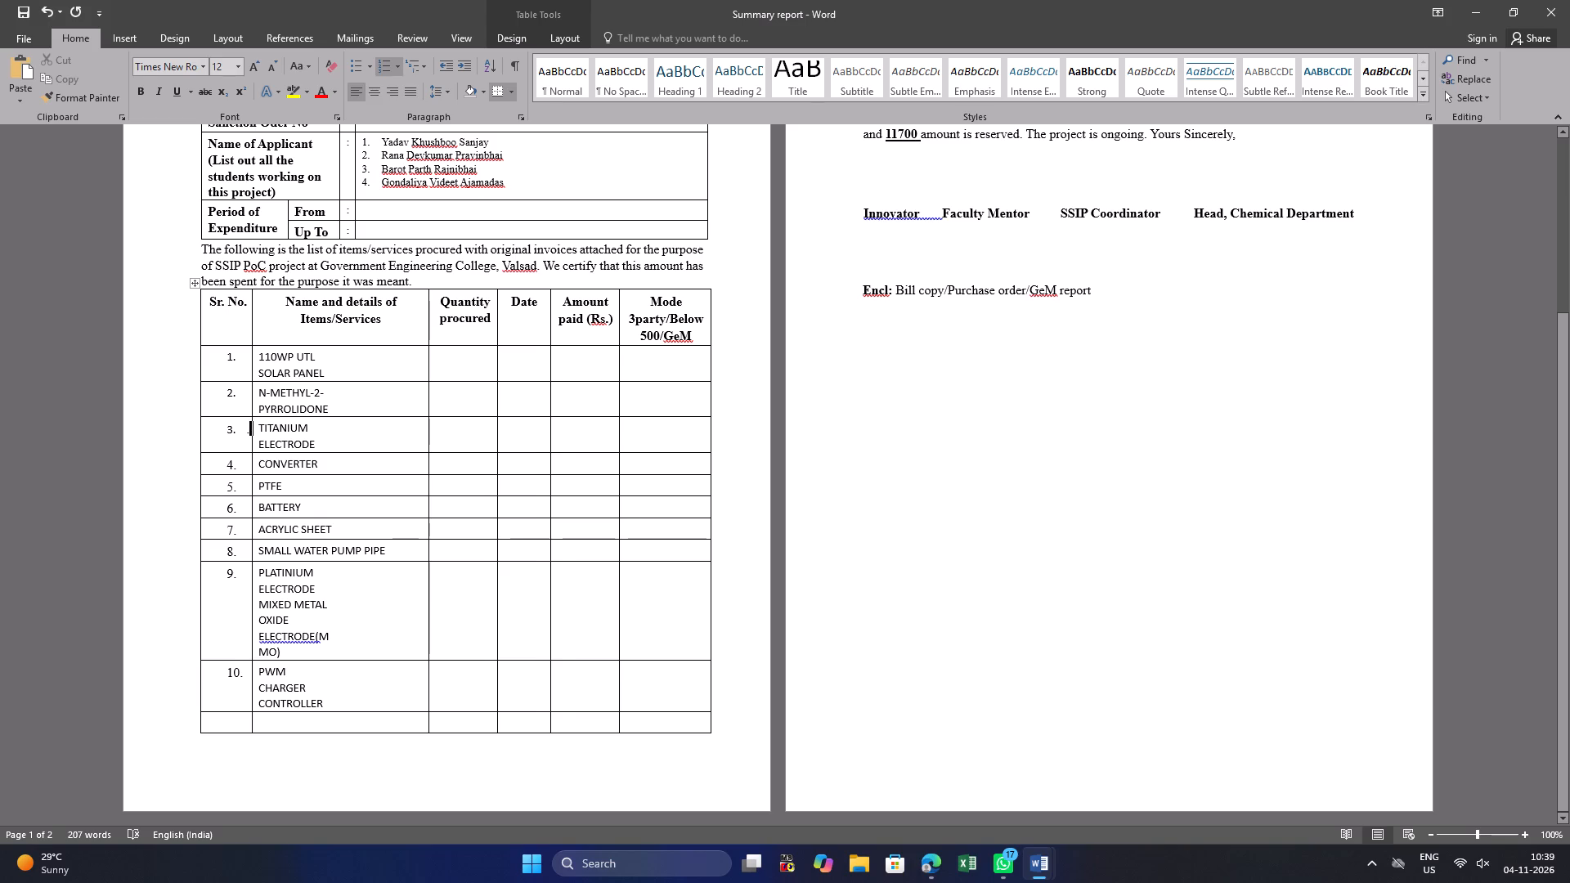
key(BackSpace)
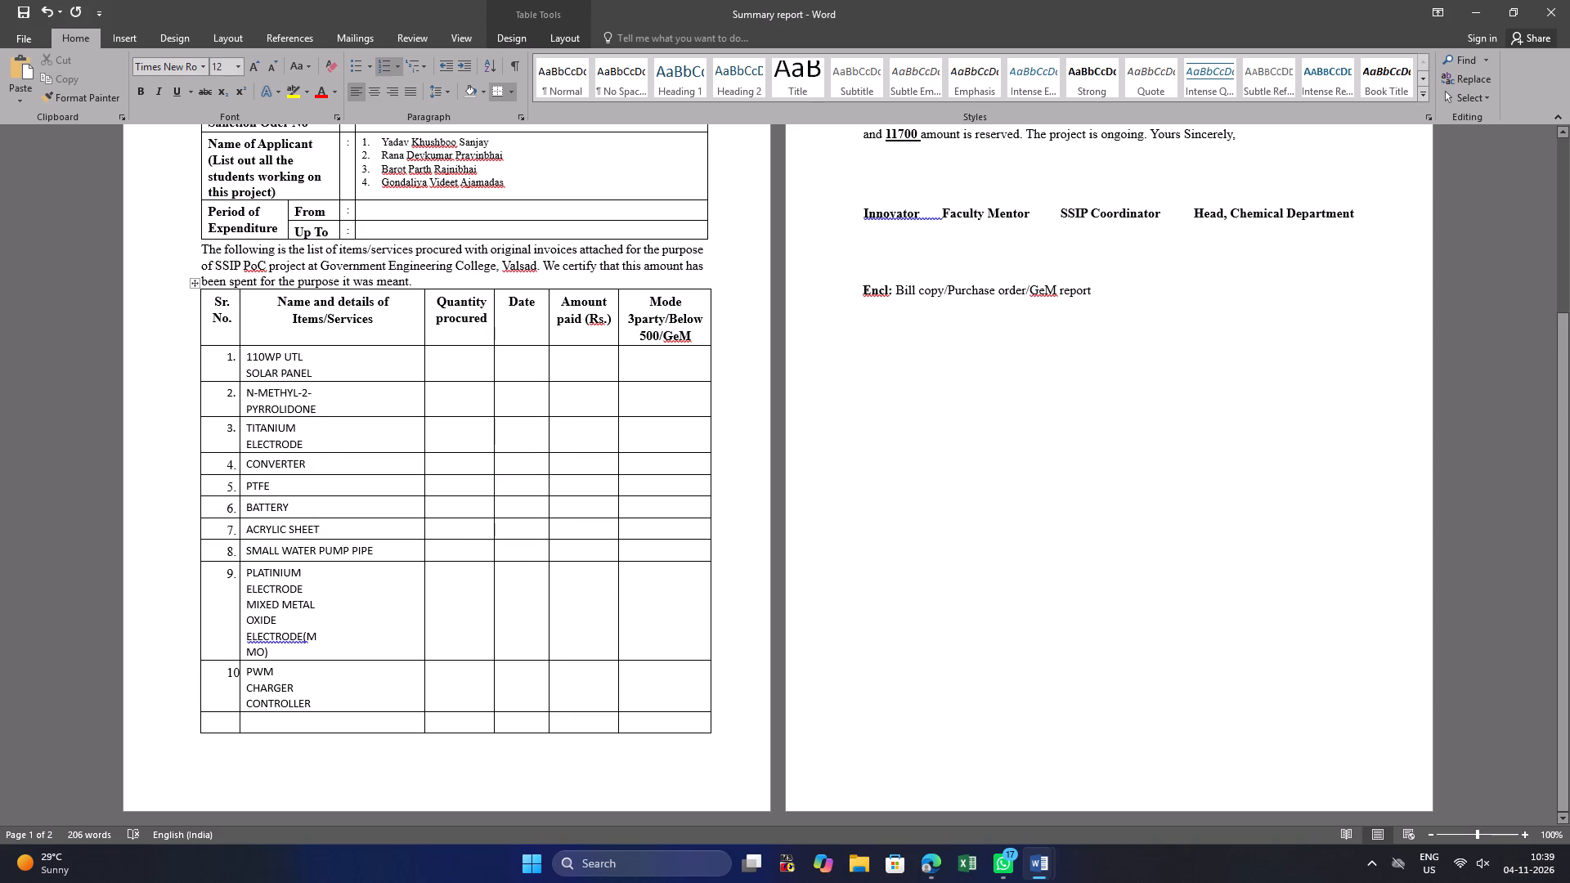
Enter the quantities procured: 1 for 110WP UTL SOLAR PANEL, 1 for N-METHYL-2-PYRROLIDONE and 5 for TITANIUM ELECTRODE.
click(447, 361)
key(1)
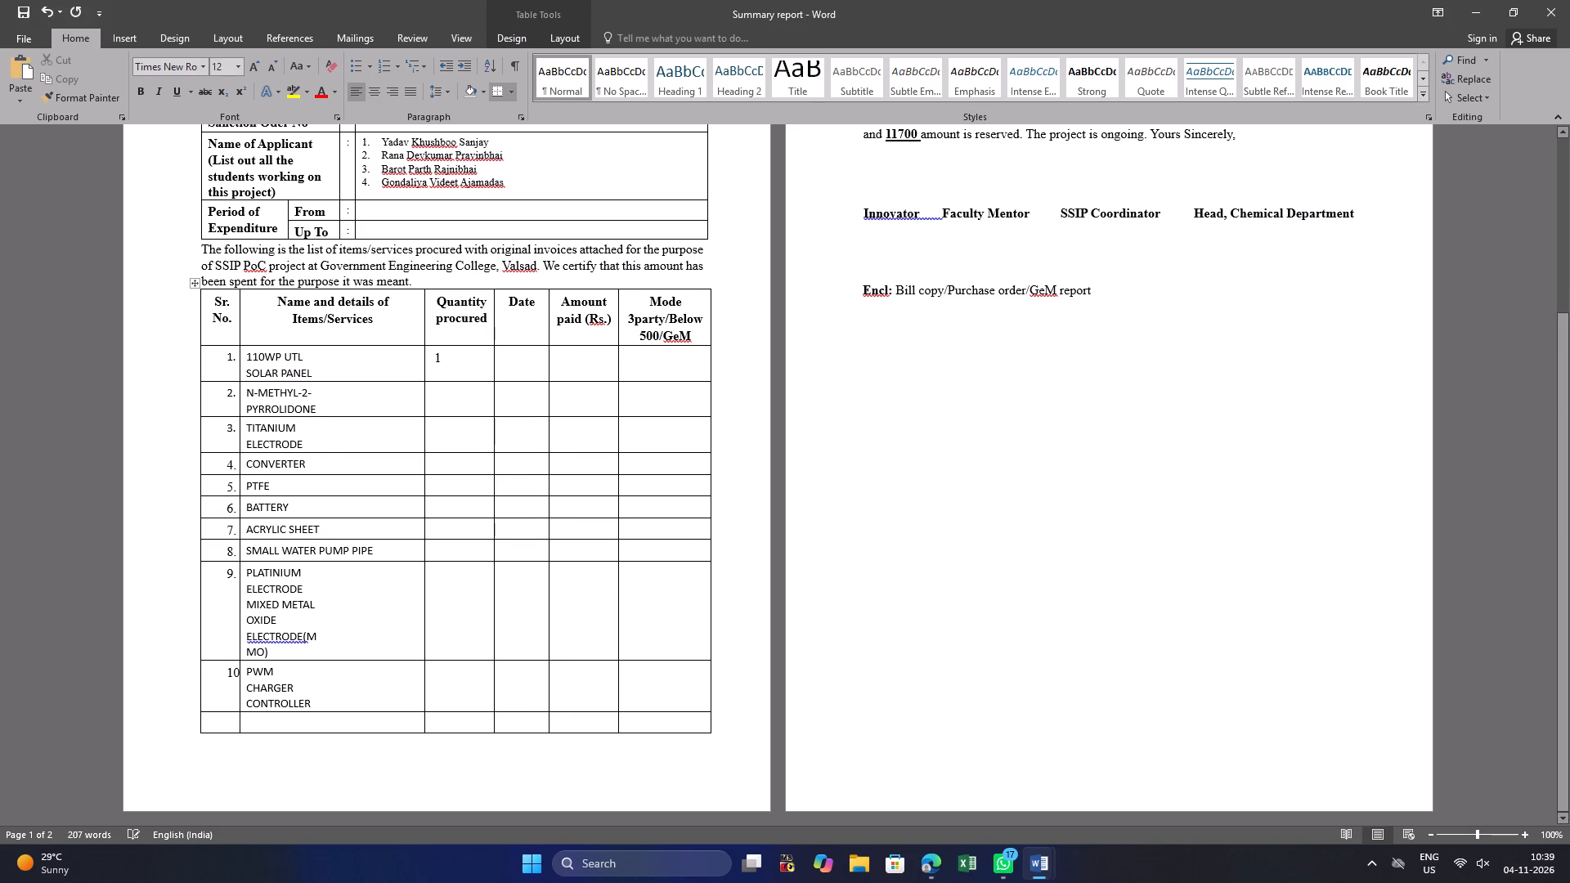
click(465, 405)
key(1)
click(460, 432)
key(5)
Enter quantity 1 for each of CONVERTER, PTFE, BATTERY, ACRYLIC SHEET and SMALL WATER PUMP PIPE.
click(446, 467)
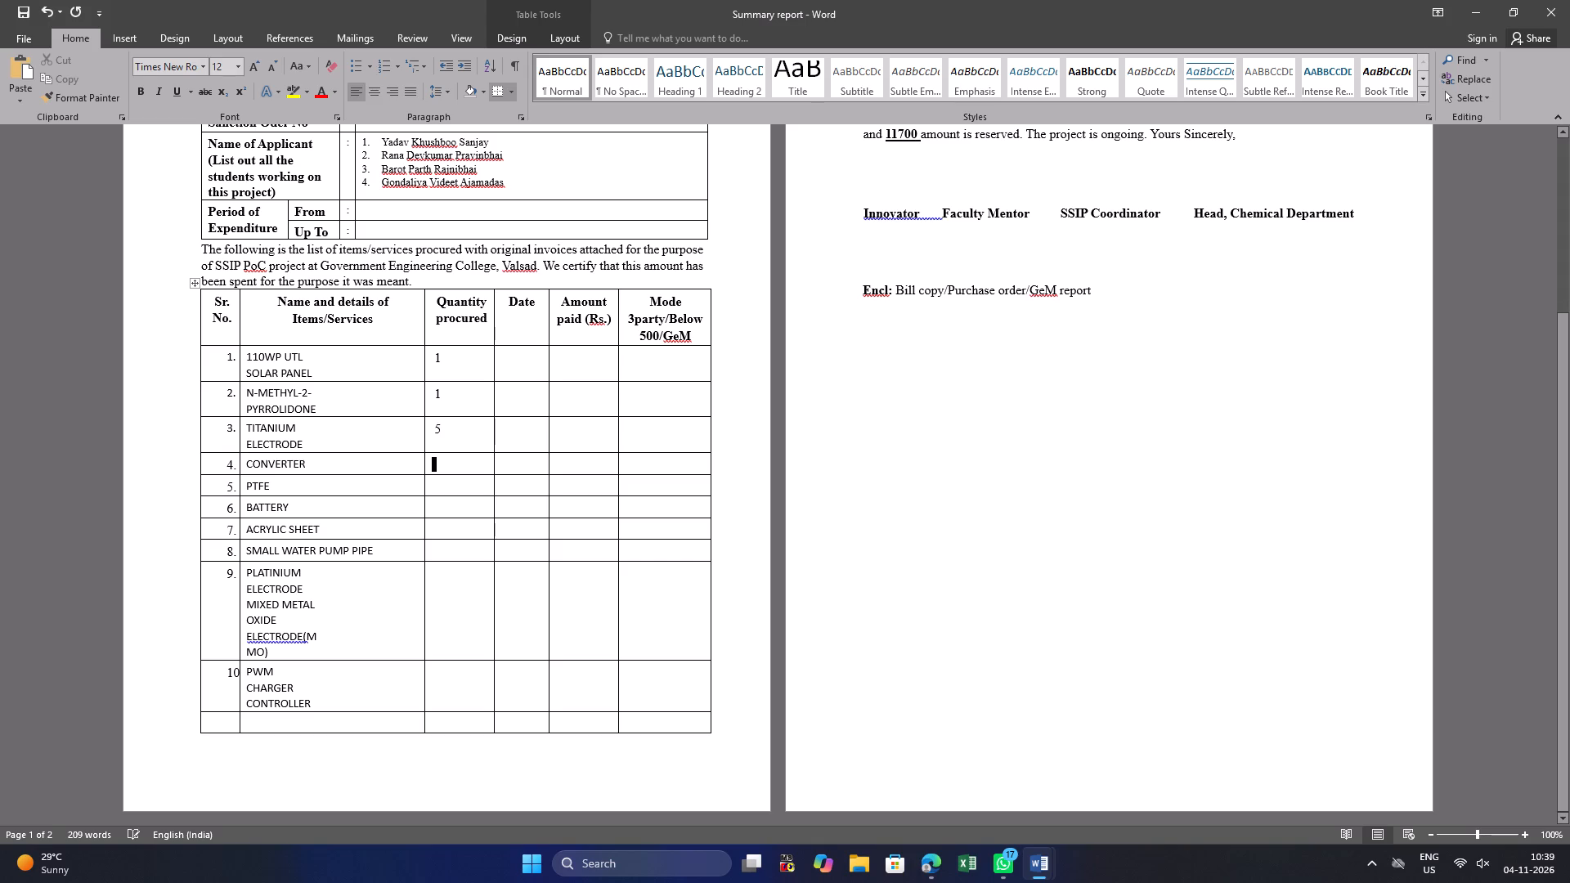
key(1)
click(446, 484)
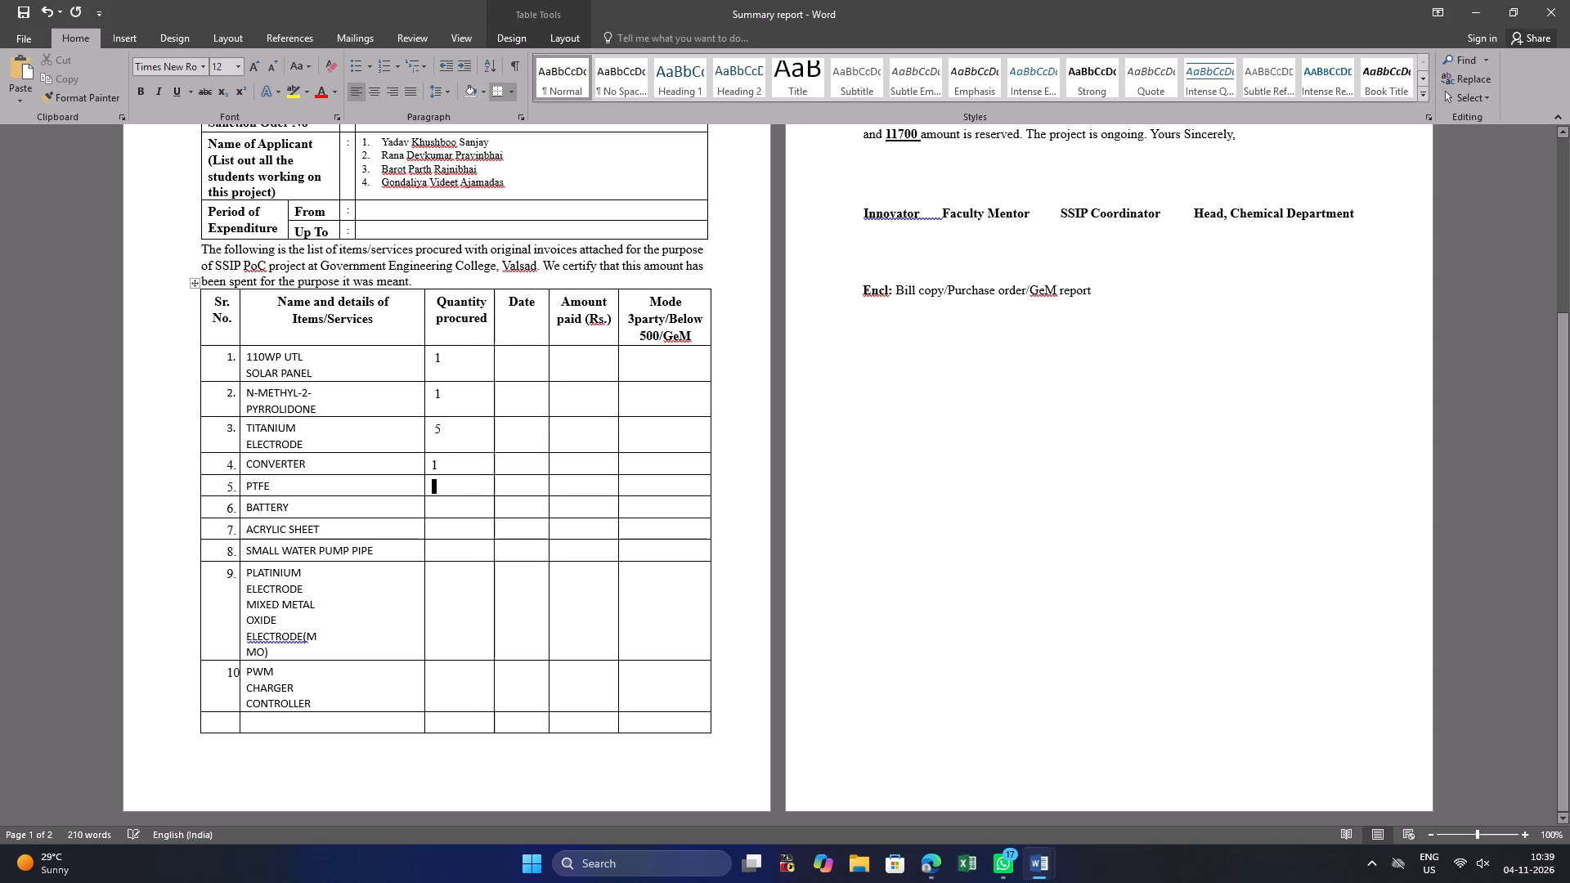
key(1)
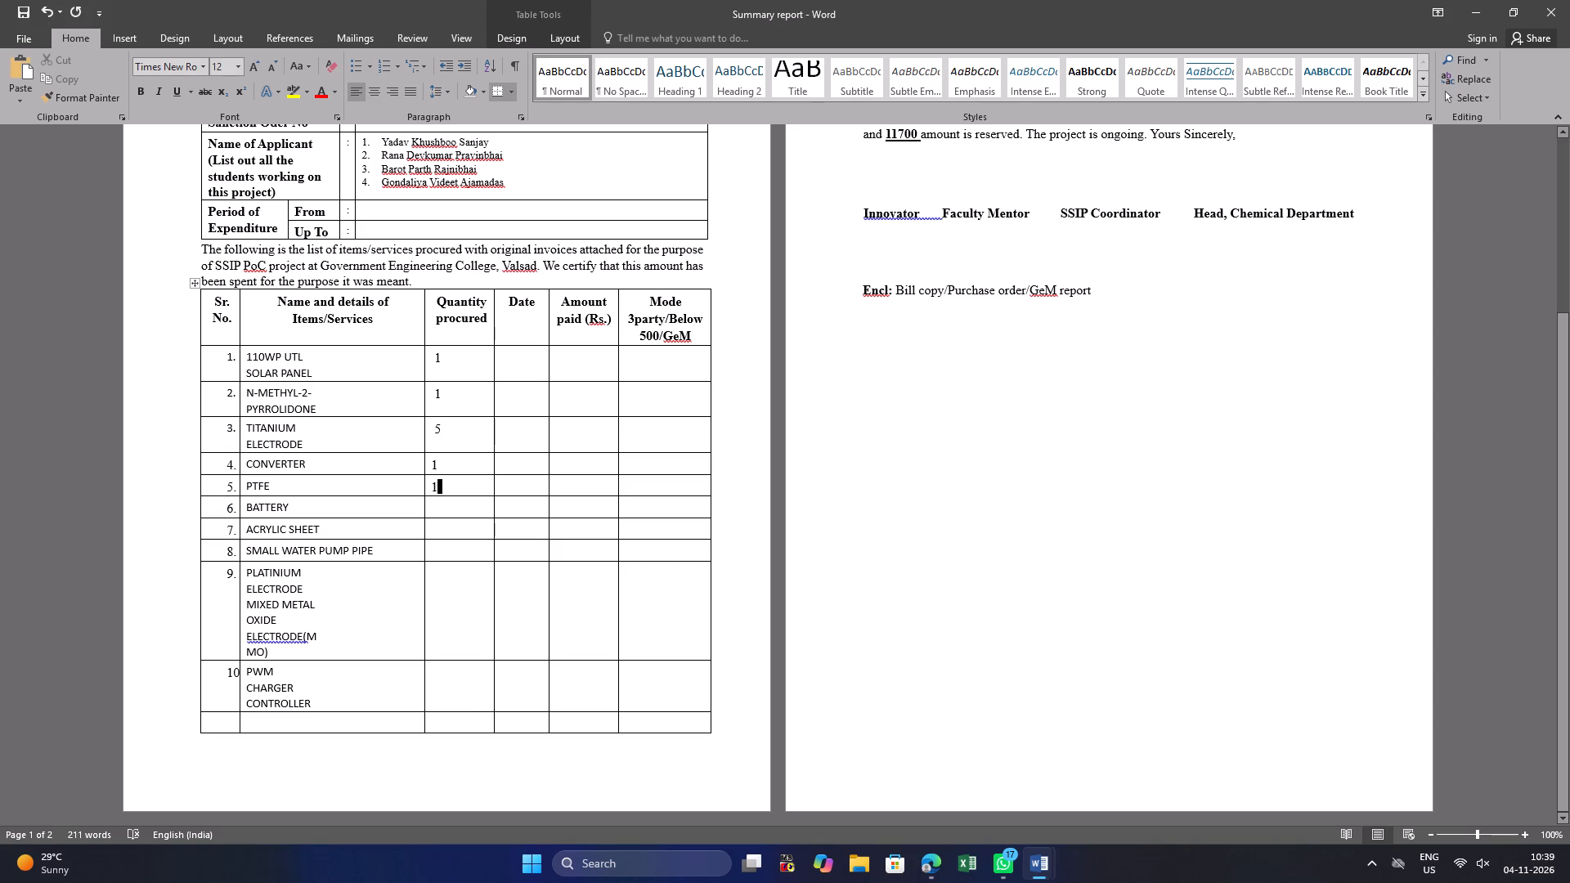
click(449, 525)
key(Up)
key(1)
click(446, 531)
key(1)
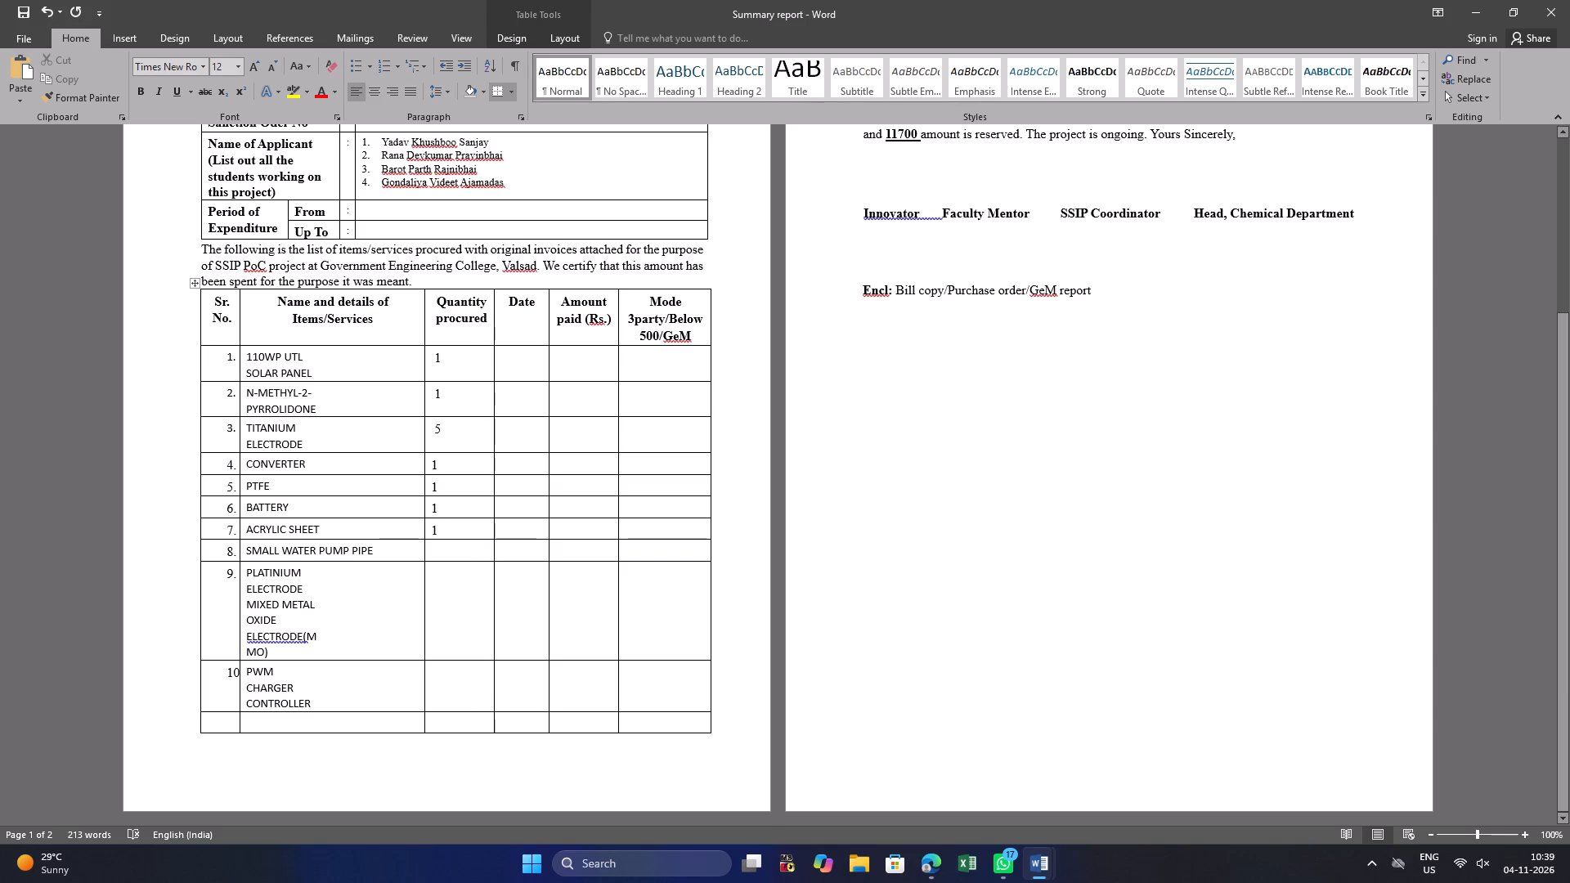
click(448, 546)
key(1)
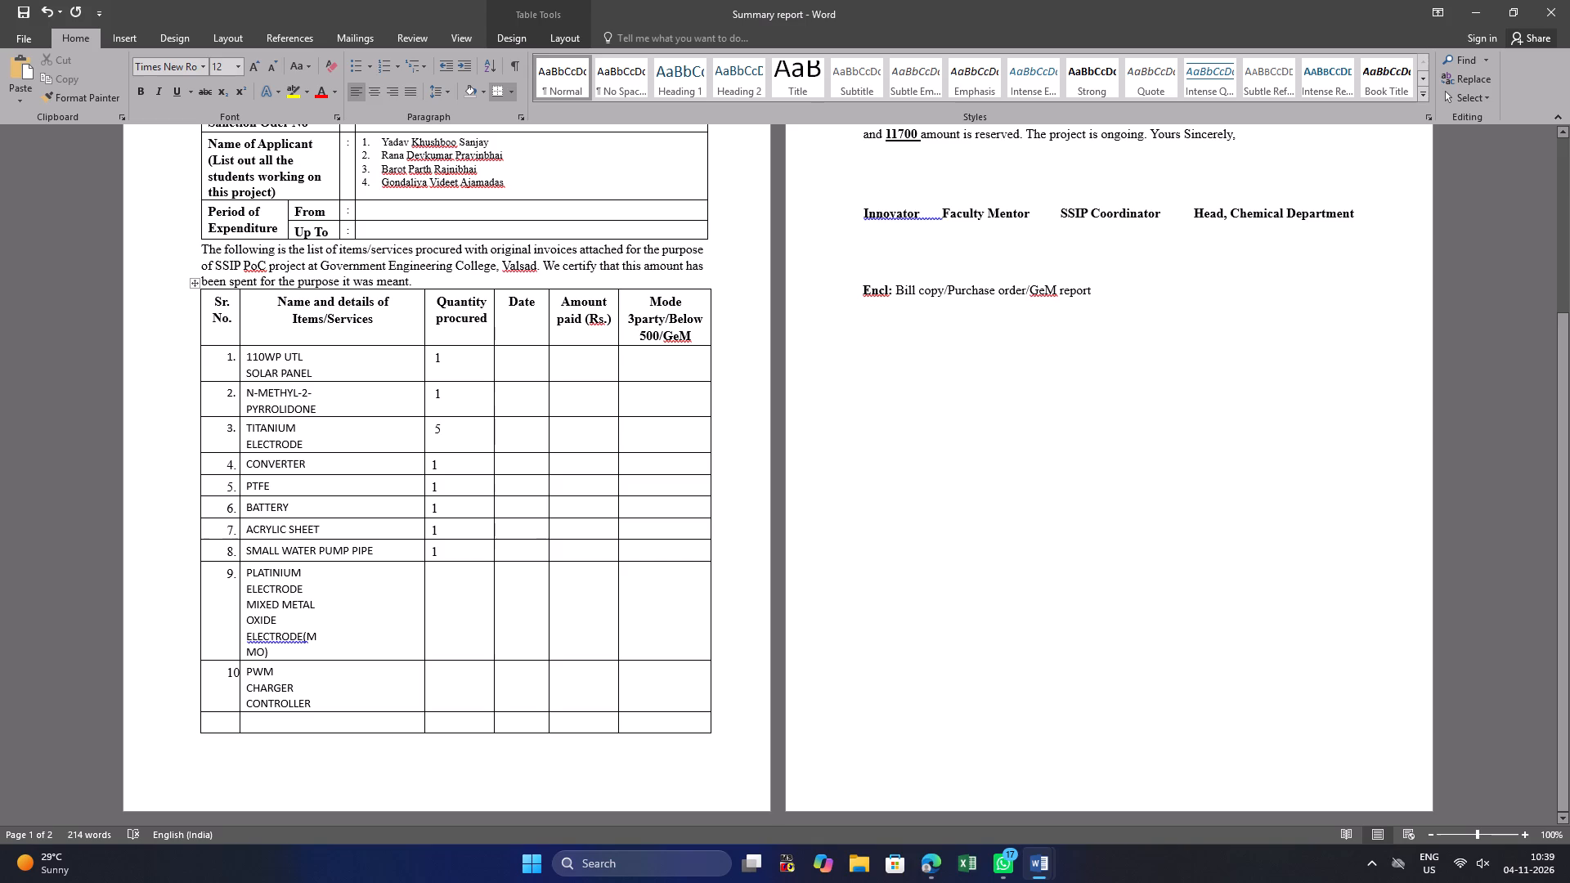
Enter quantity 2 for PLATINIUM ELECTRODE in row 9.
click(451, 586)
key(2)
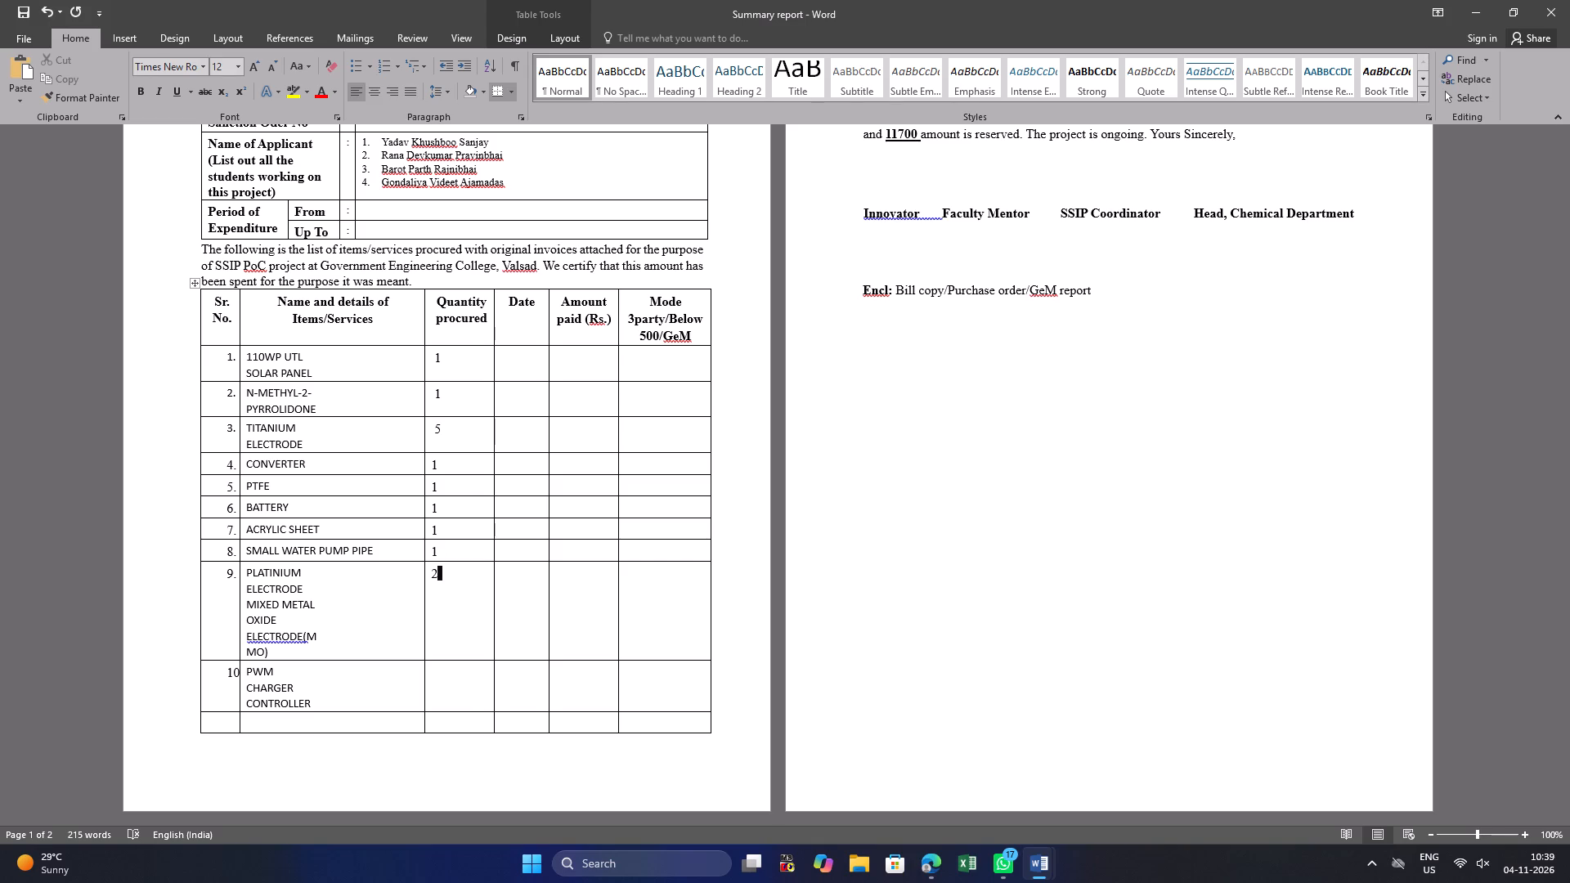
key(Down)
key(Up)
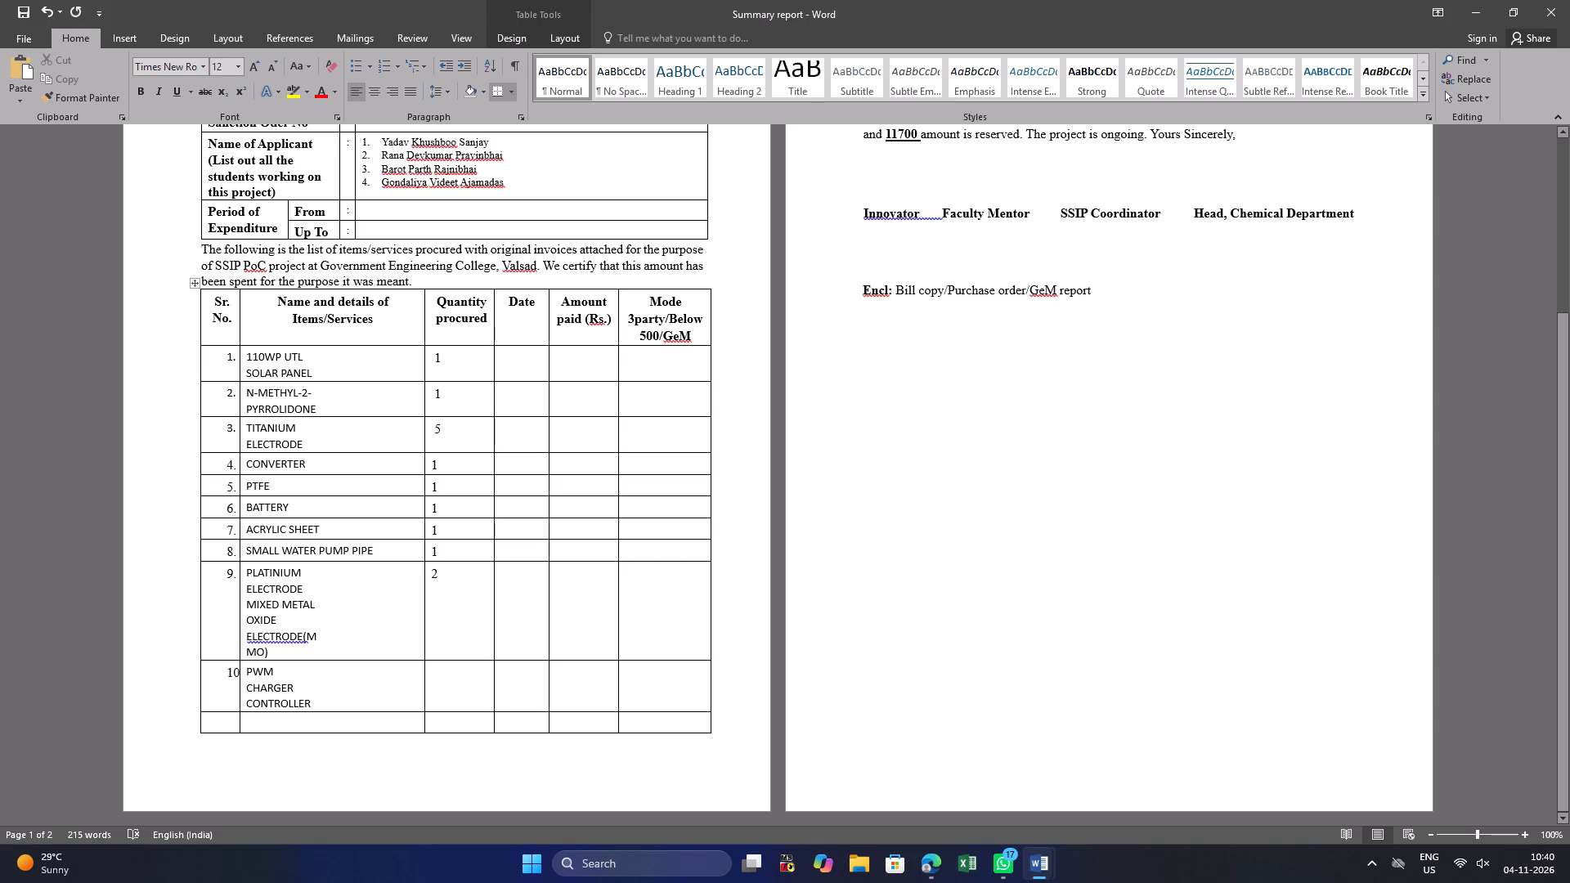
Put dash bullets before PLATINIUM ELECTRODE and MIXED METAL OXIDE ELECTRODE(MMO) in row 9 to separate the two items.
click(246, 571)
key(minus)
key(space)
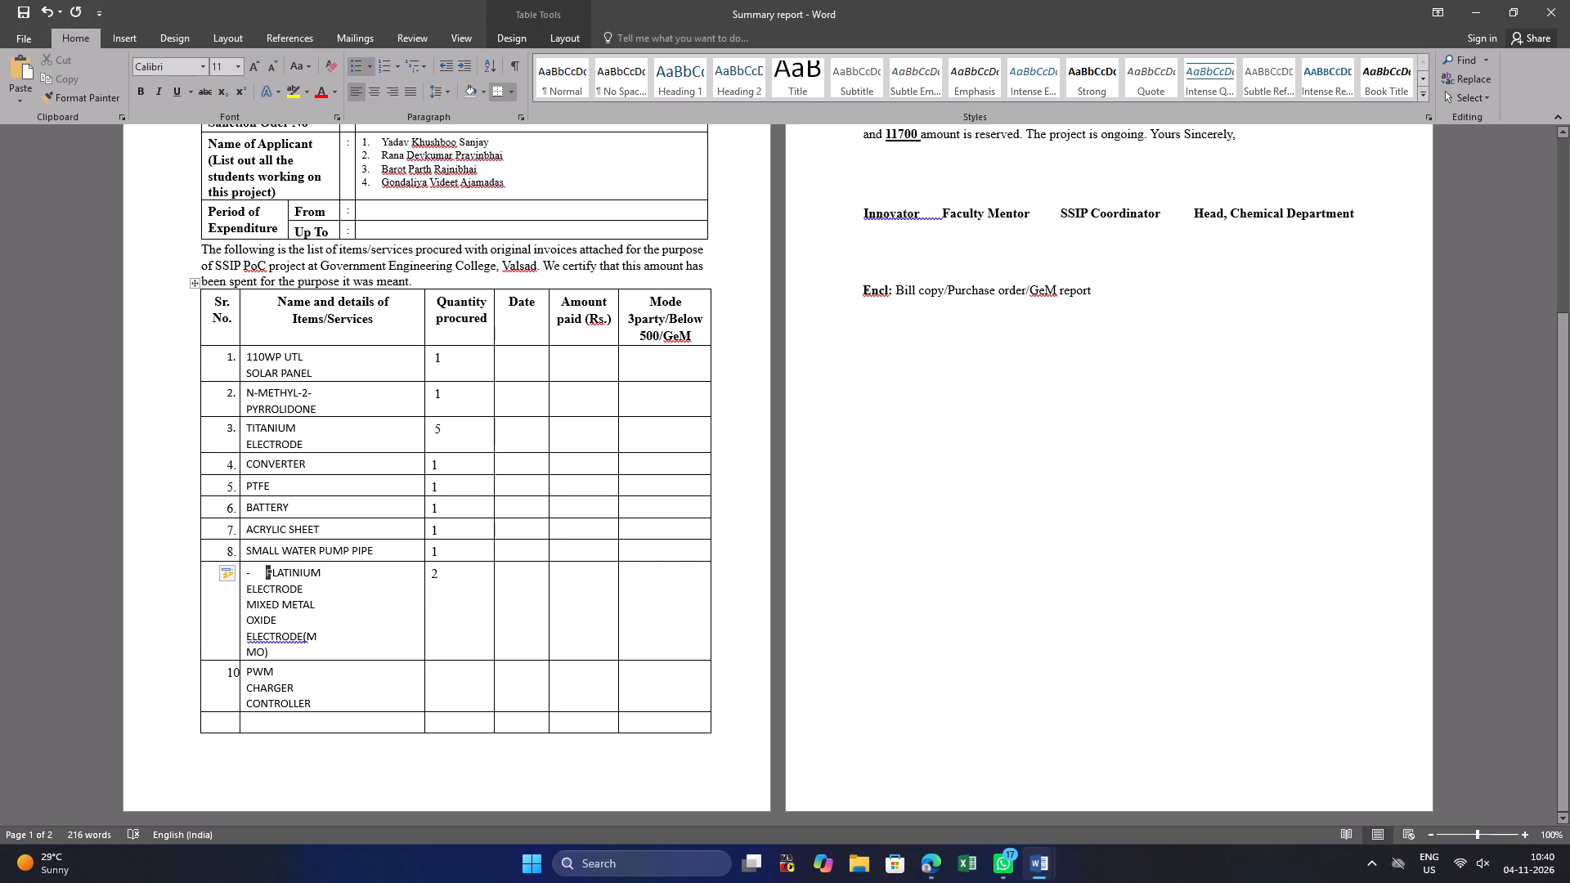
click(244, 602)
click(244, 602)
click(250, 604)
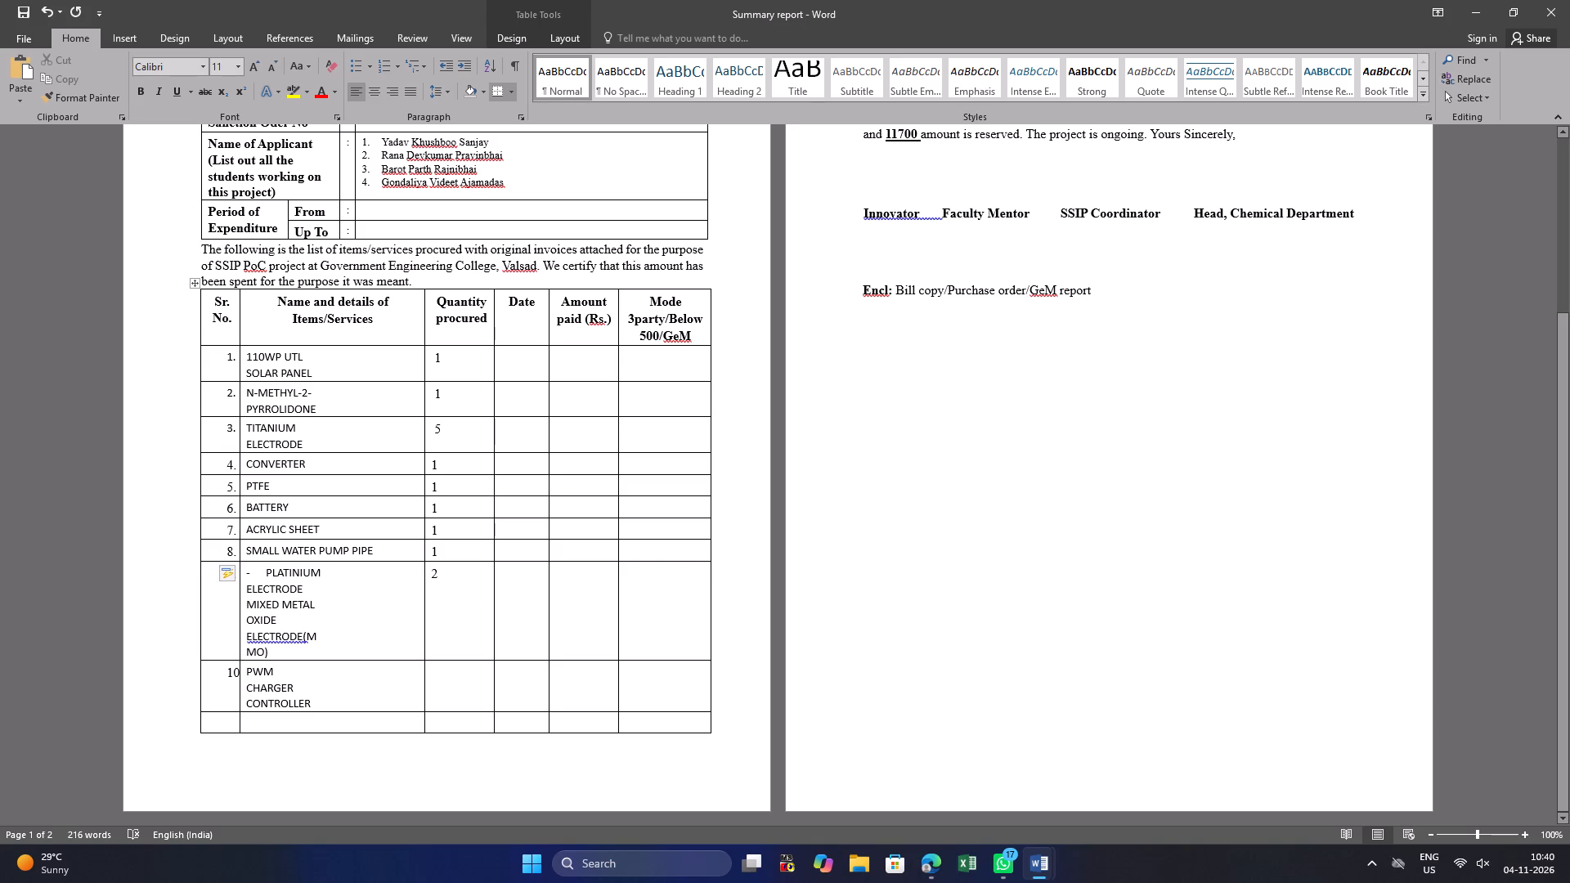
key(minus)
key(space)
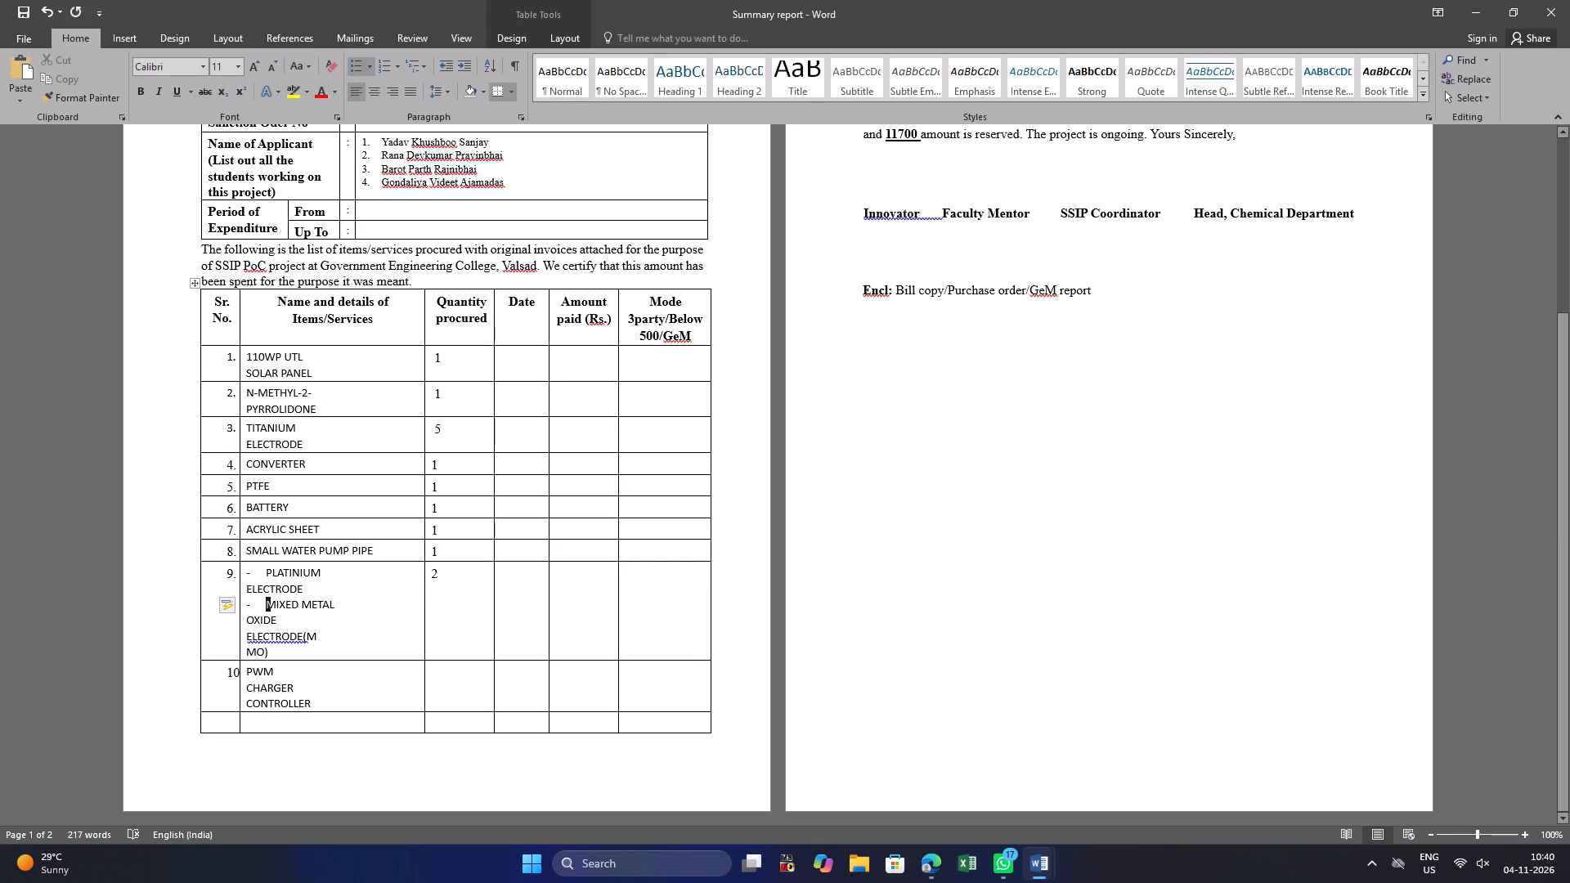
Add a second quantity of 2 in row 9, two lines below the first, level with MIXED METAL OXIDE ELECTRODE(MMO).
click(444, 575)
key(Return)
key(Return)
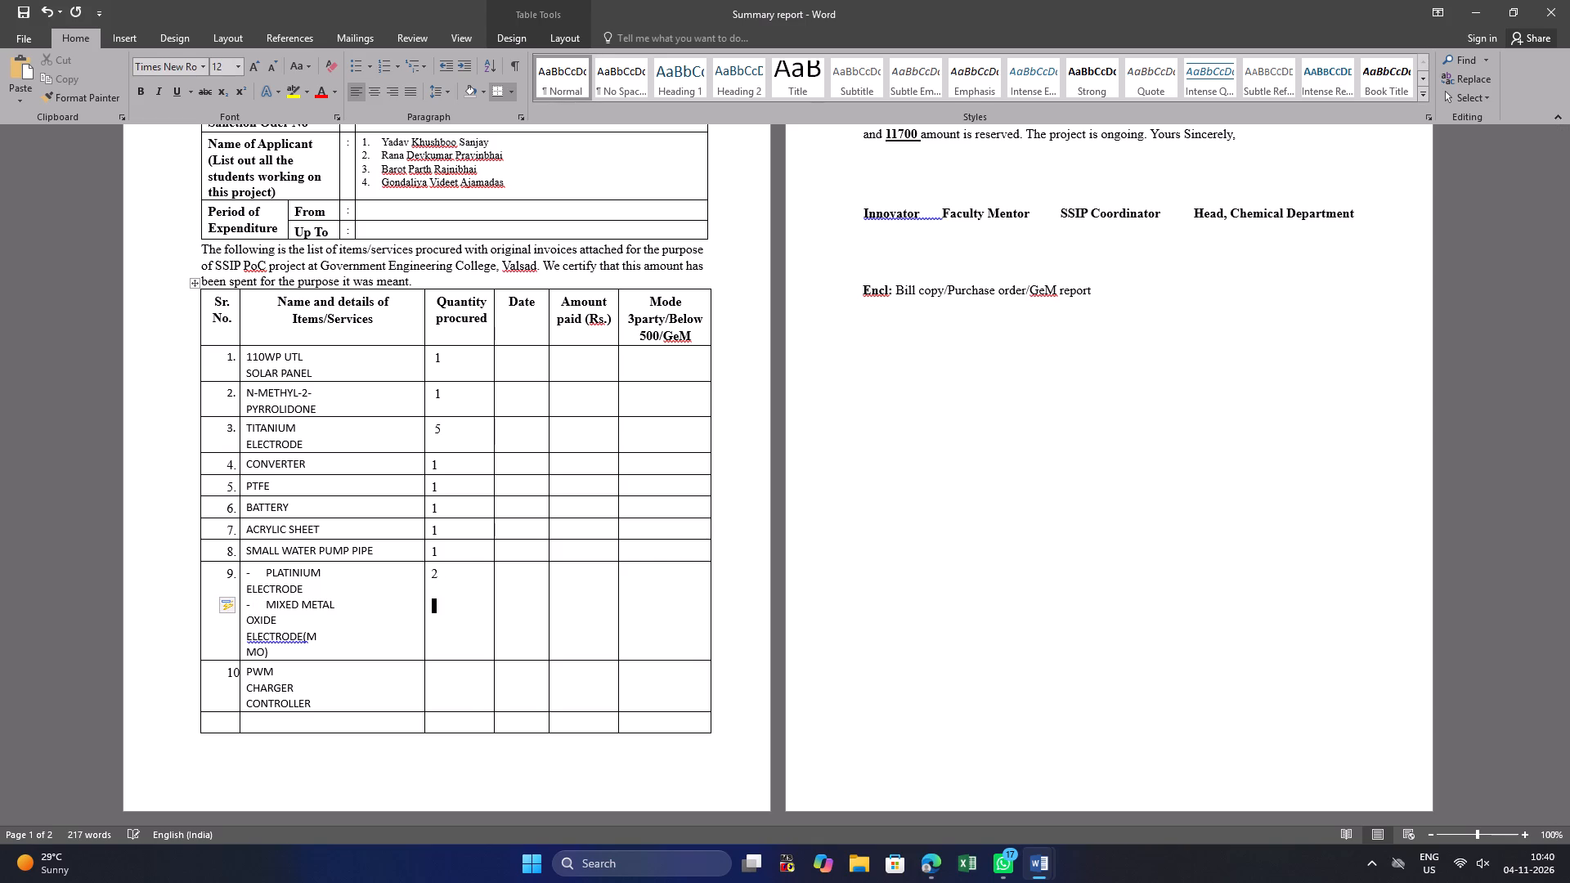
key(2)
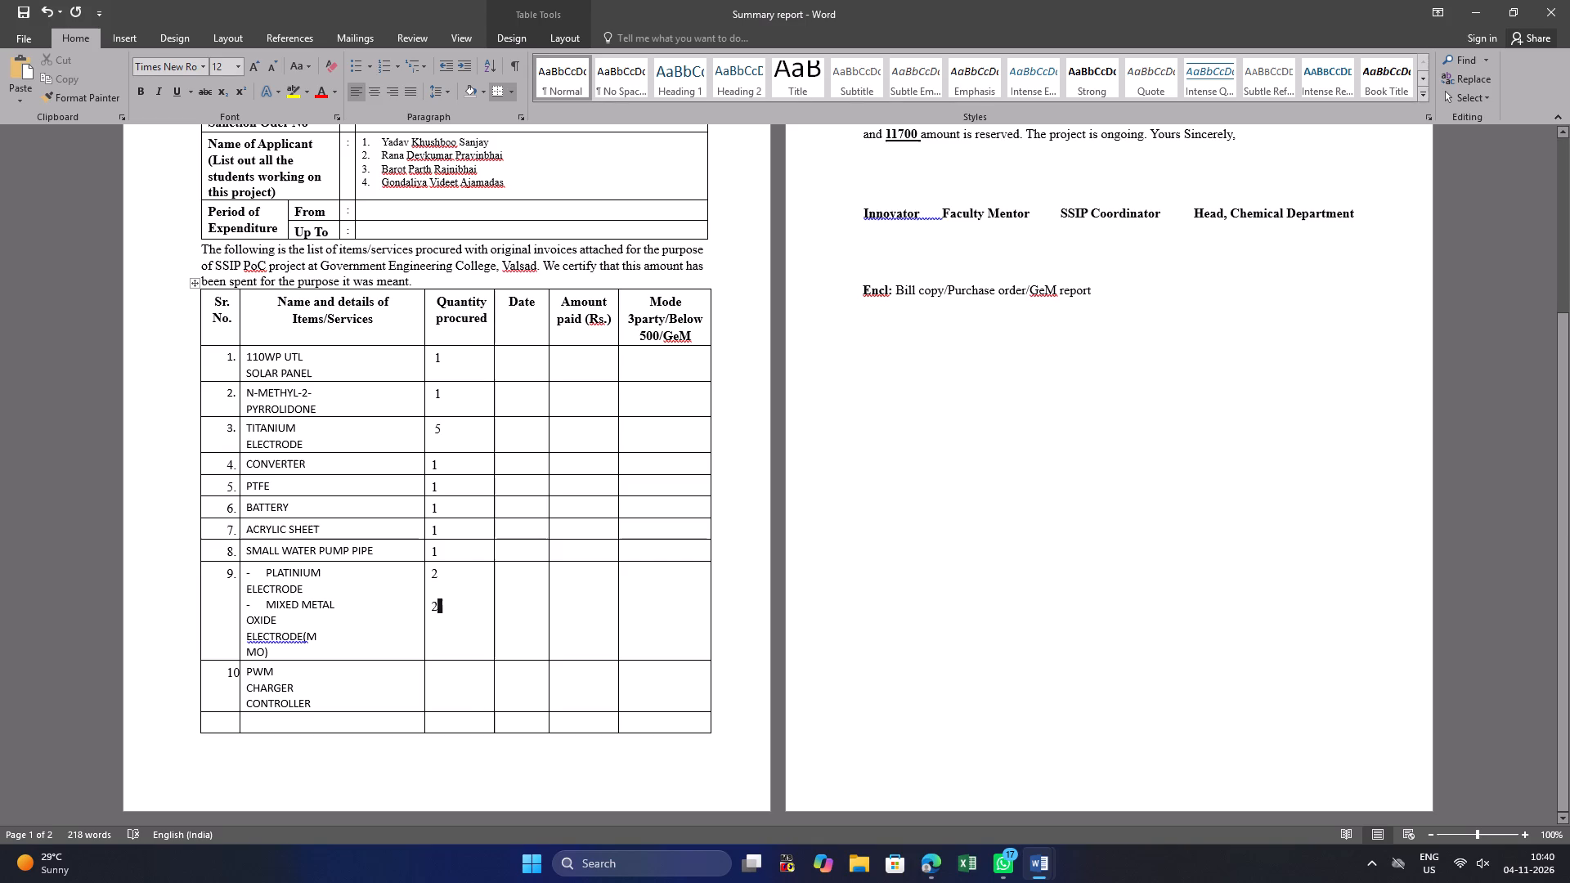
Enter quantity 1 for PWM CHARGER CONTROLLER.
click(447, 693)
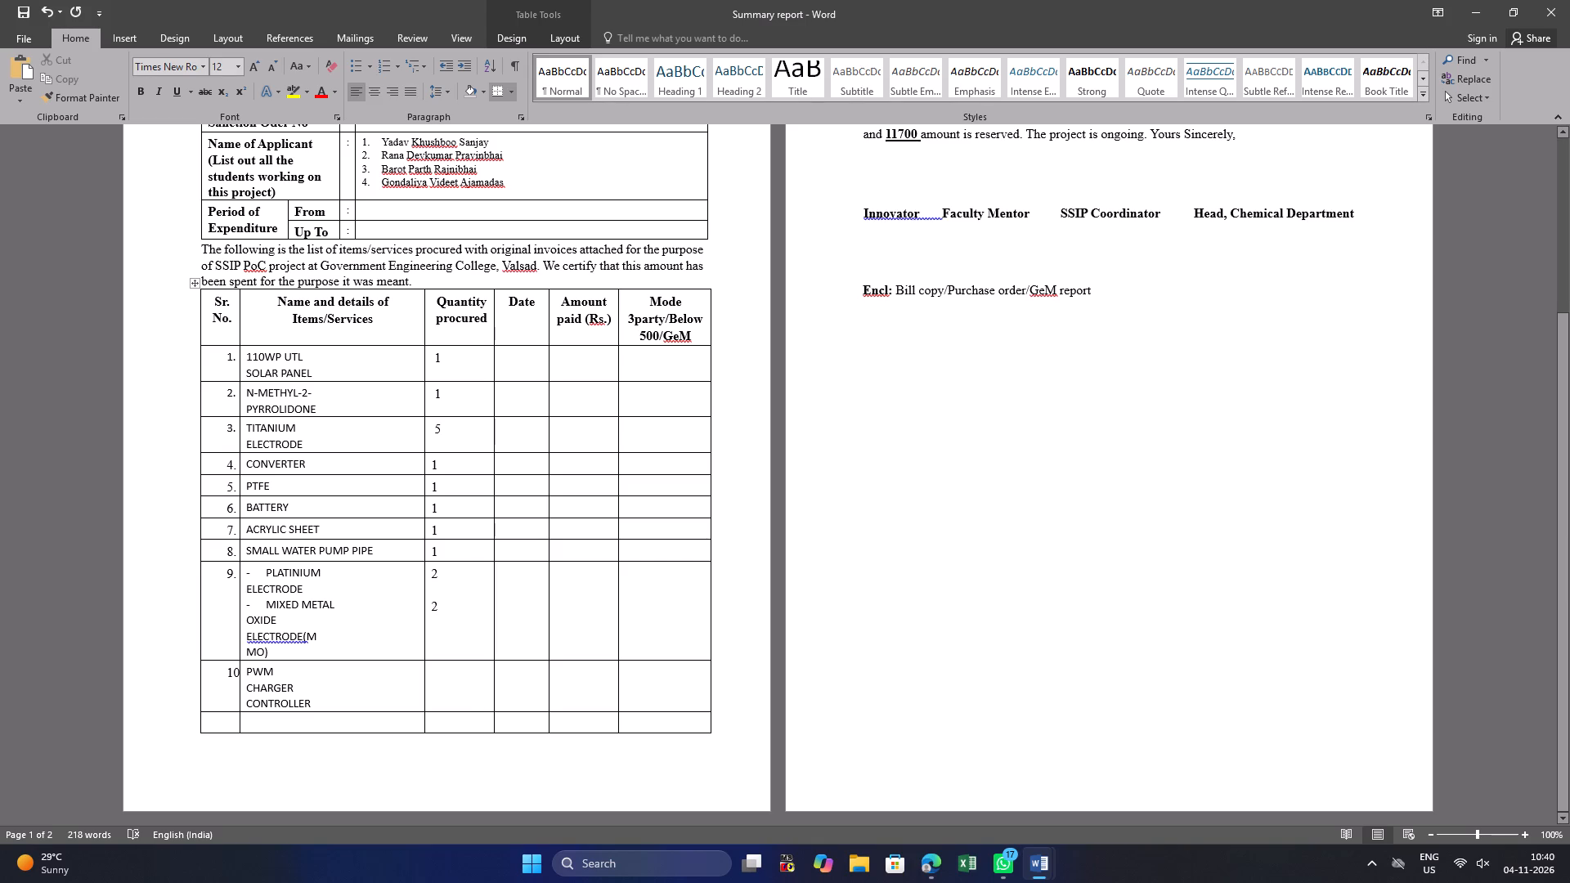
key(1)
Start the date entry for the 110WP UTL SOLAR PANEL row.
click(515, 364)
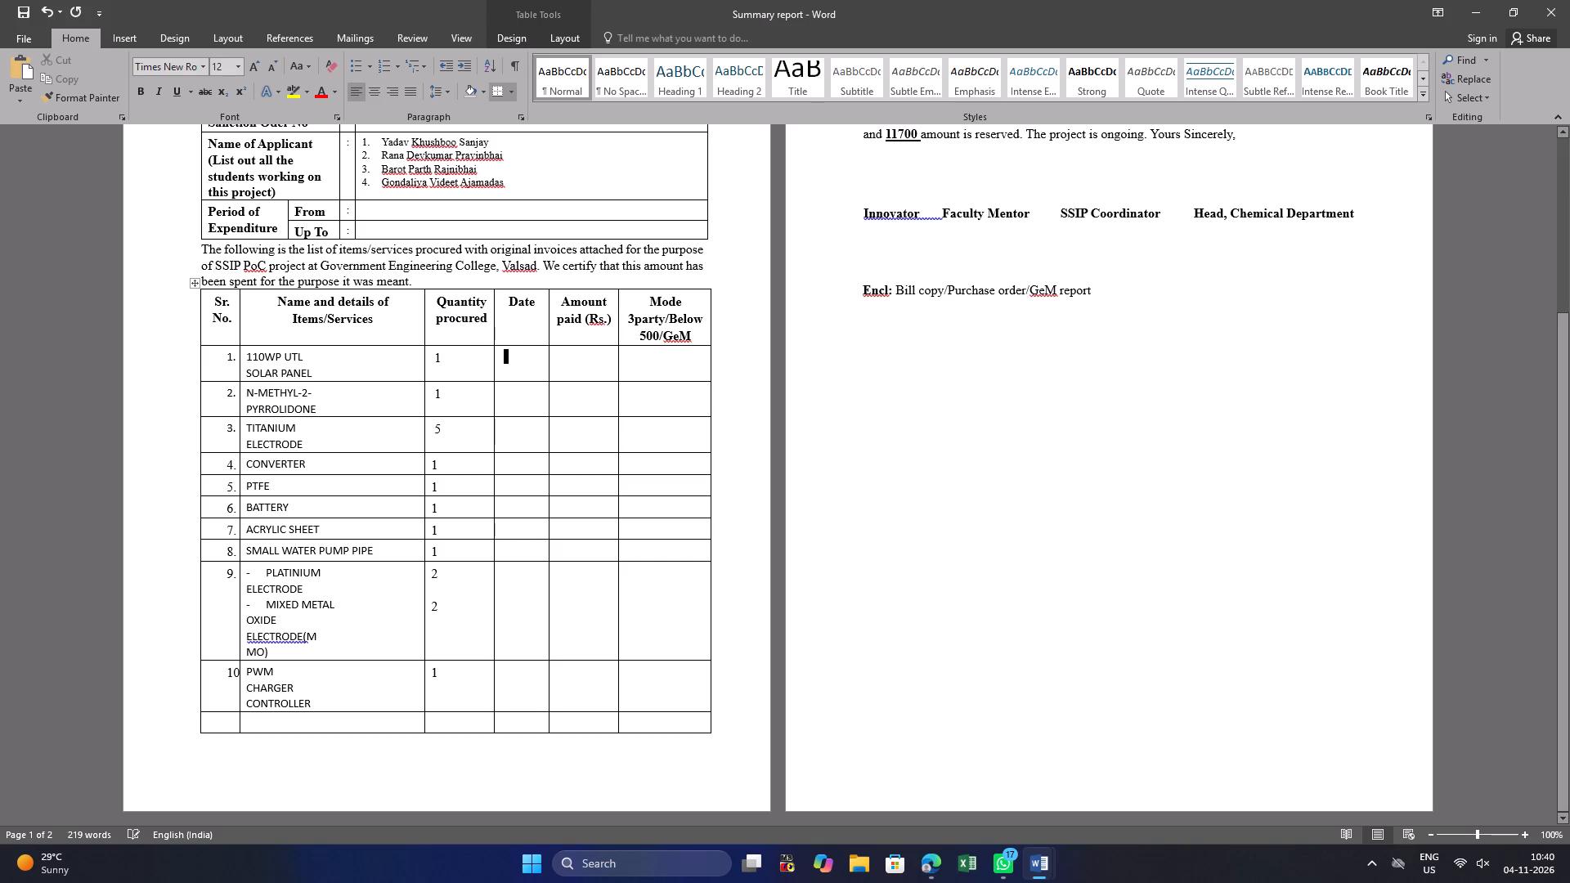
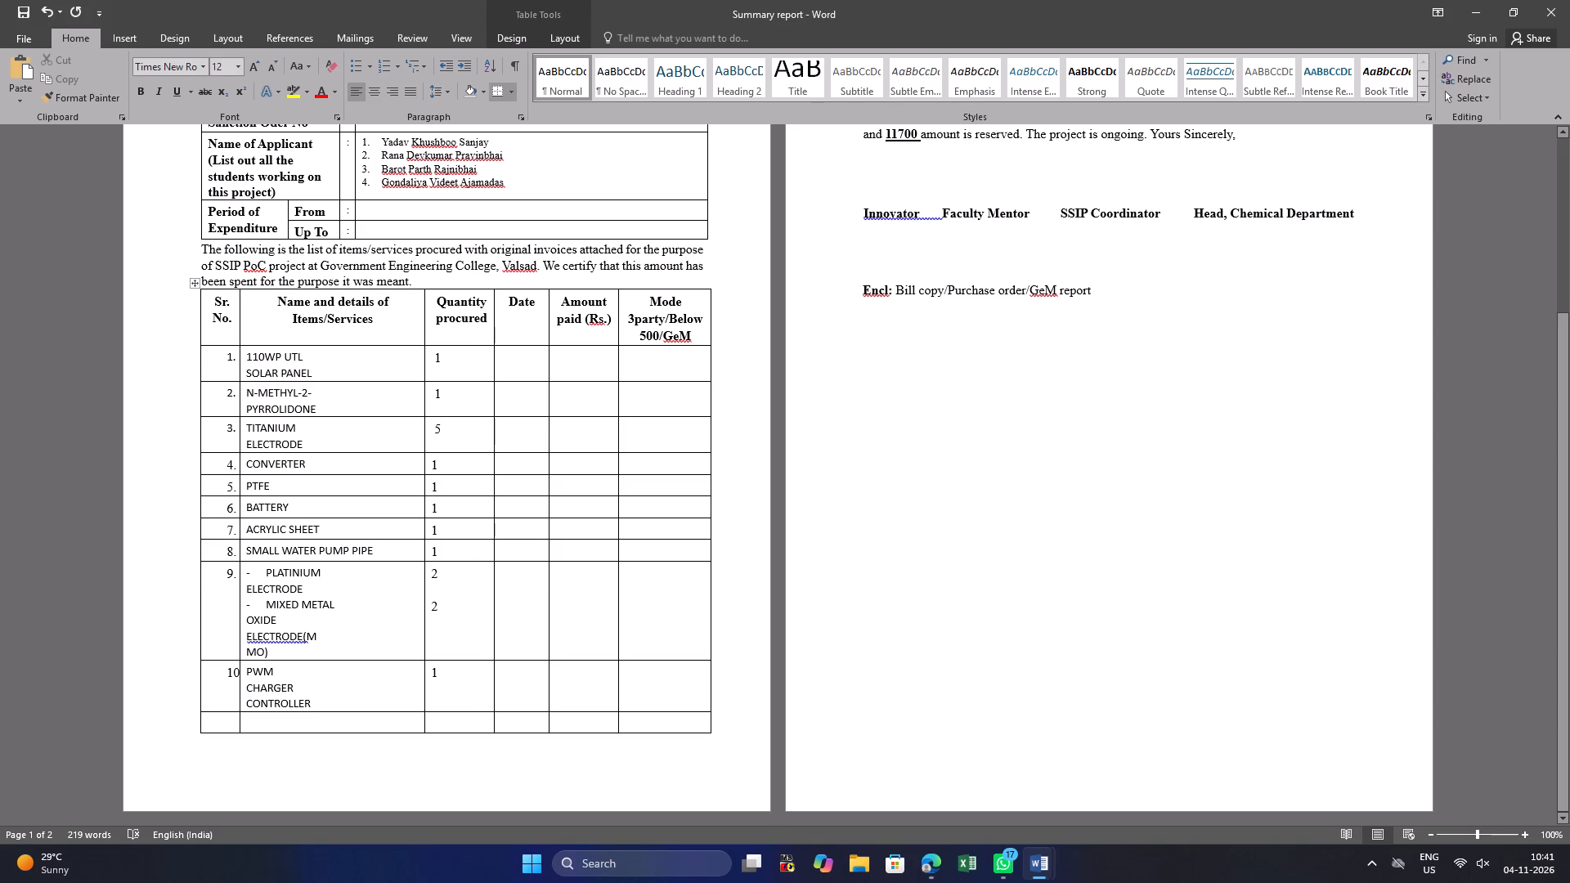
Enter the date 08/09/2025 for the 110WP UTL SOLAR PANEL row.
text(08)
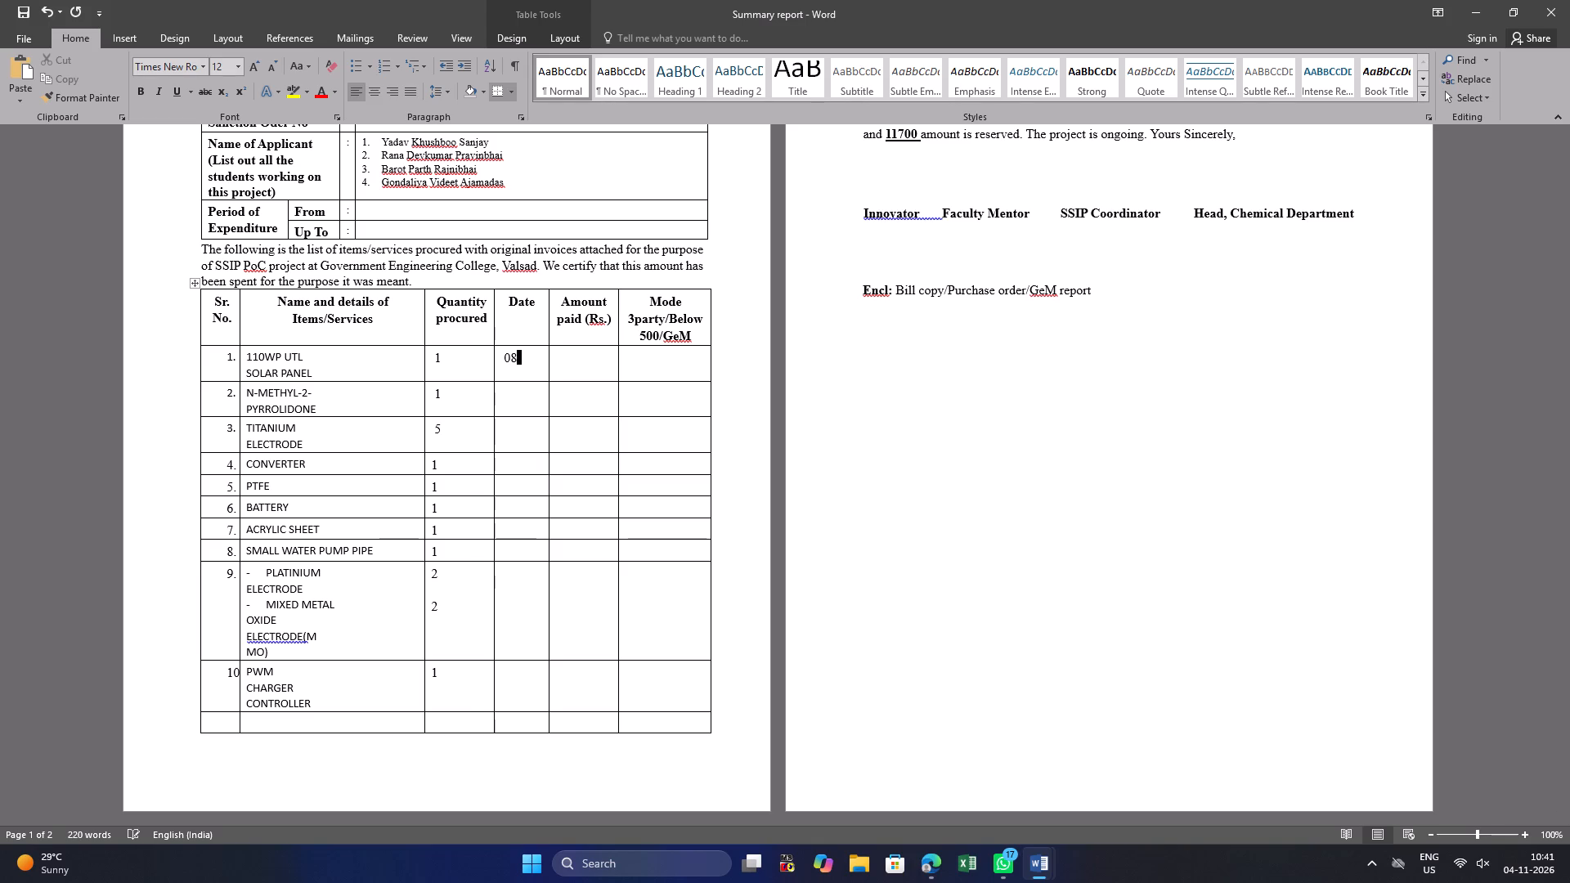
text(/09/)
text(20)
text(25)
key(Down)
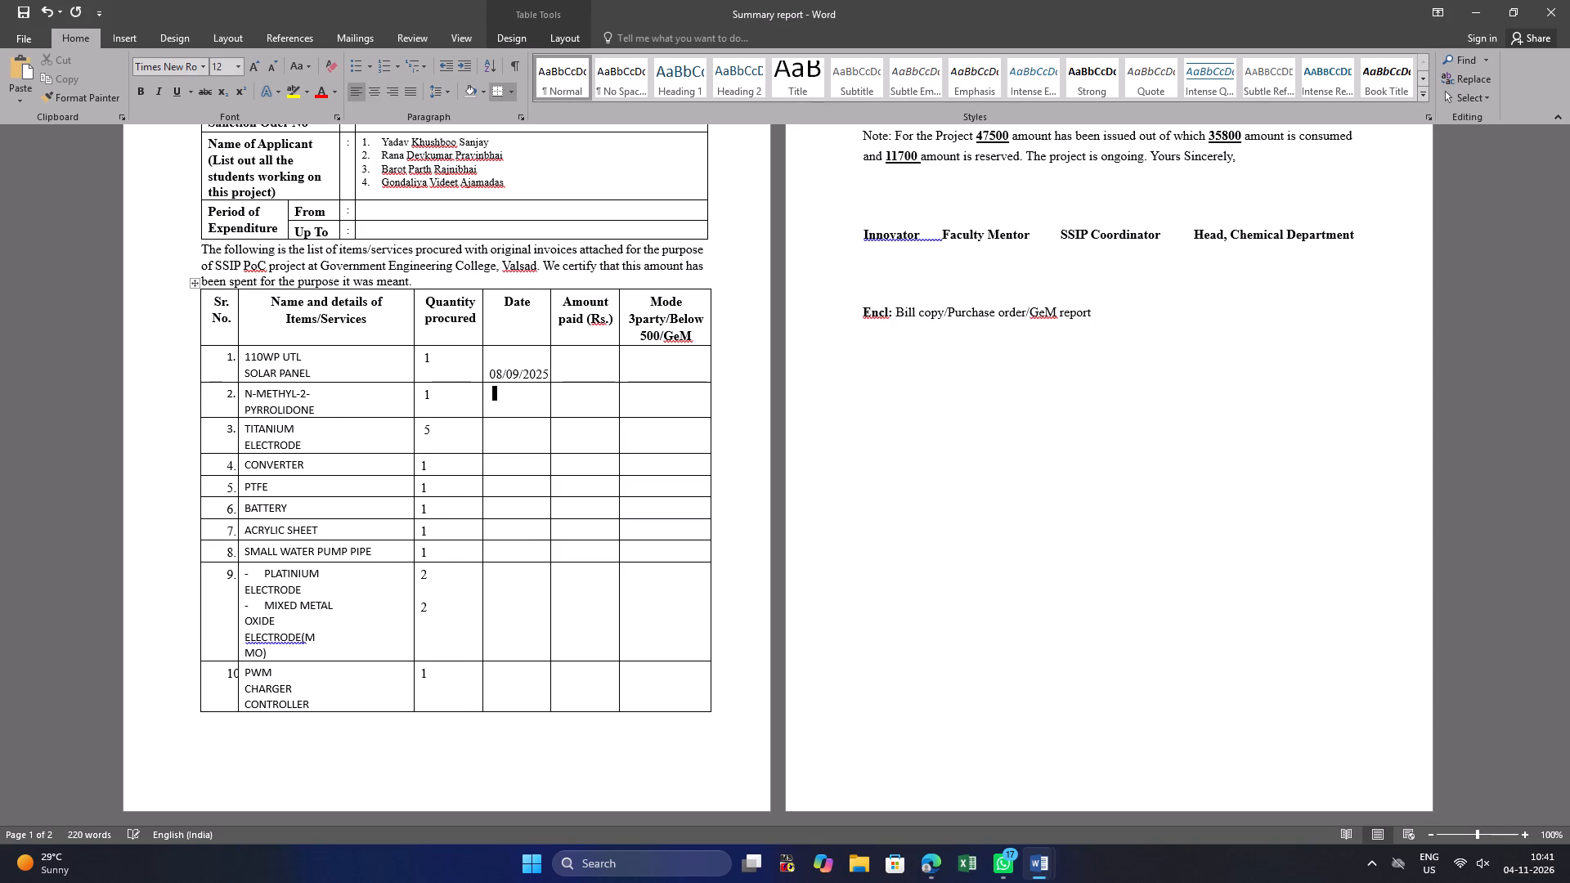
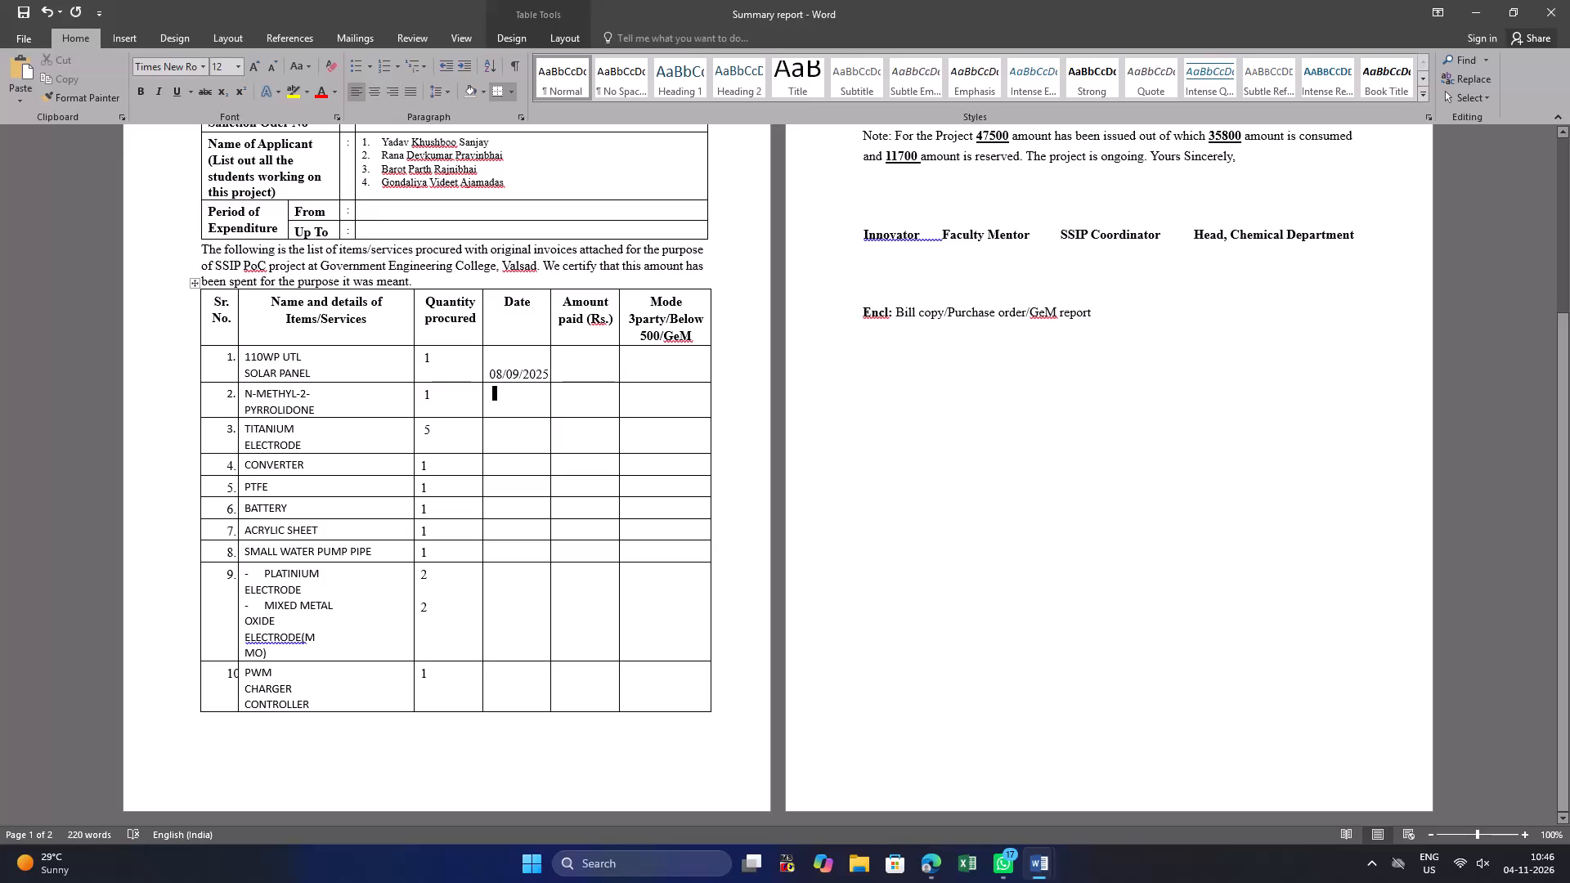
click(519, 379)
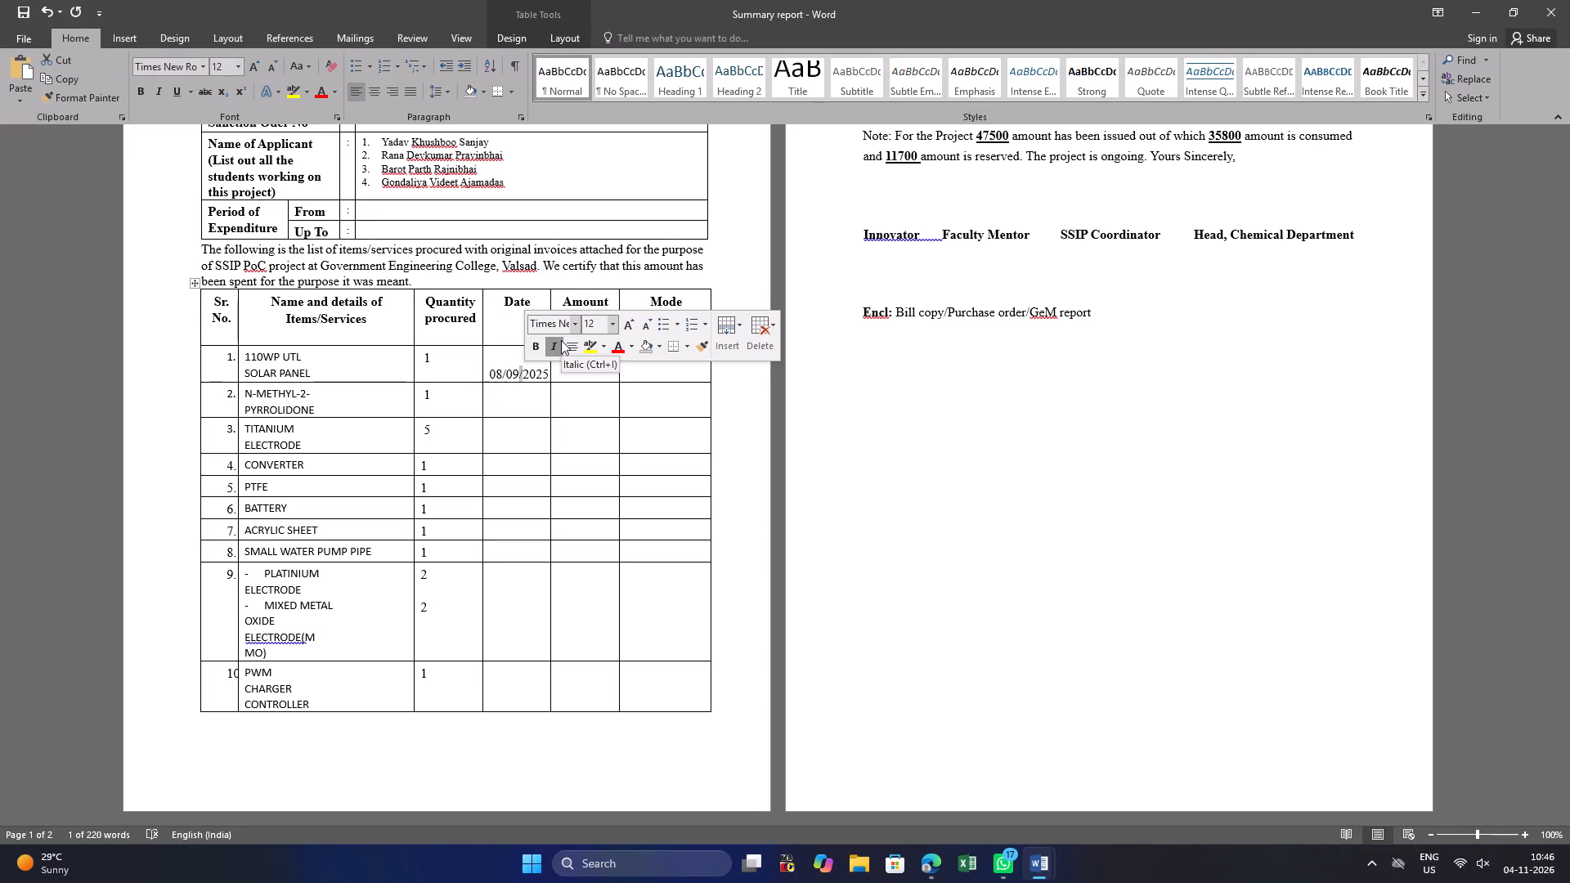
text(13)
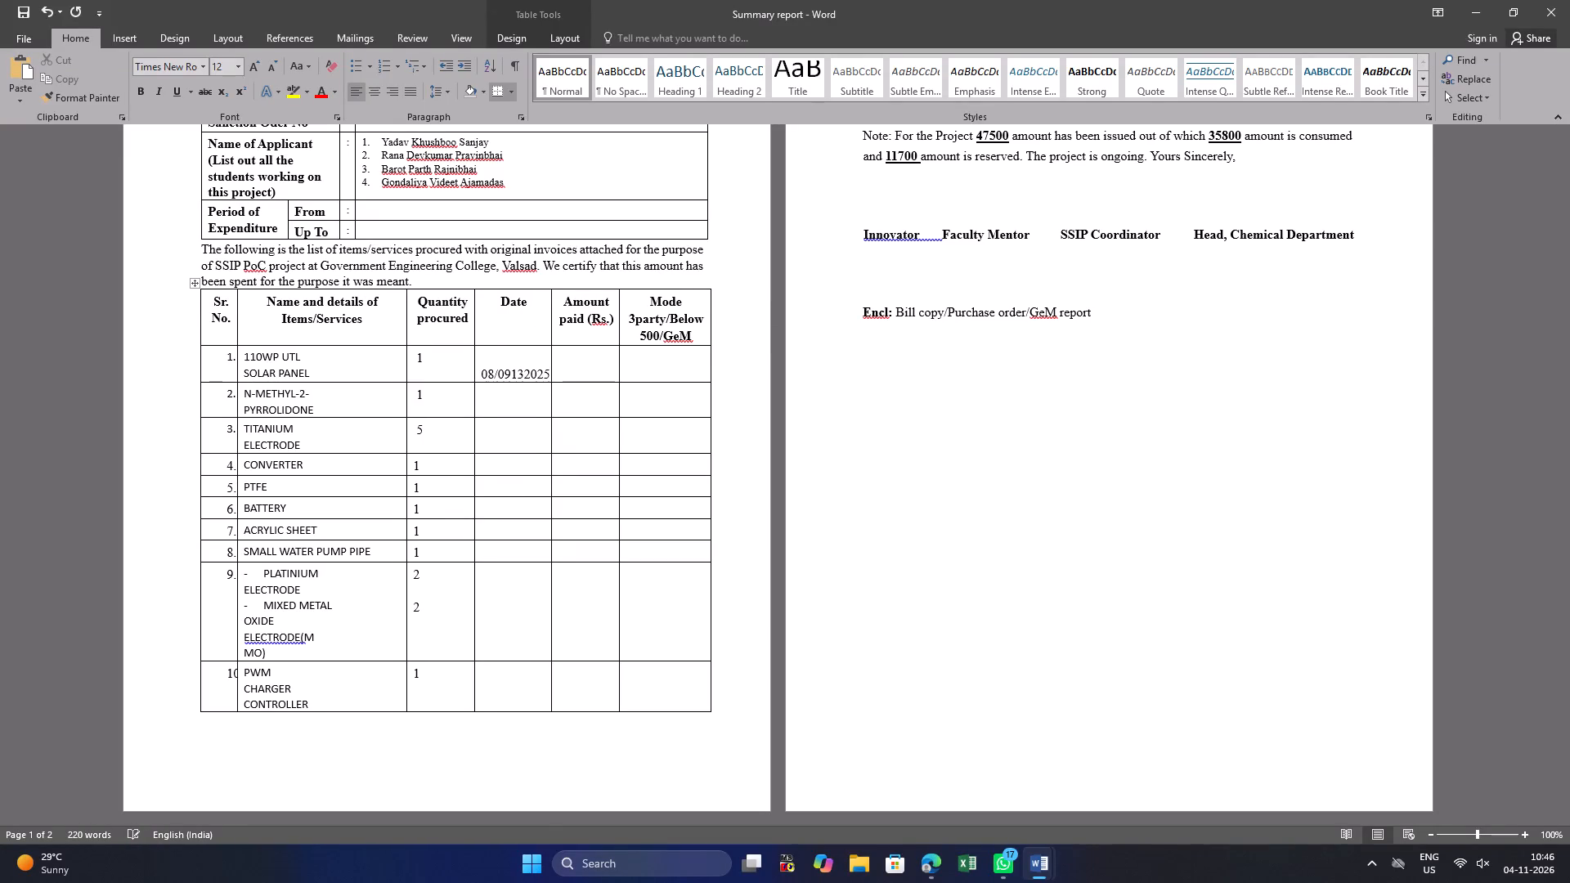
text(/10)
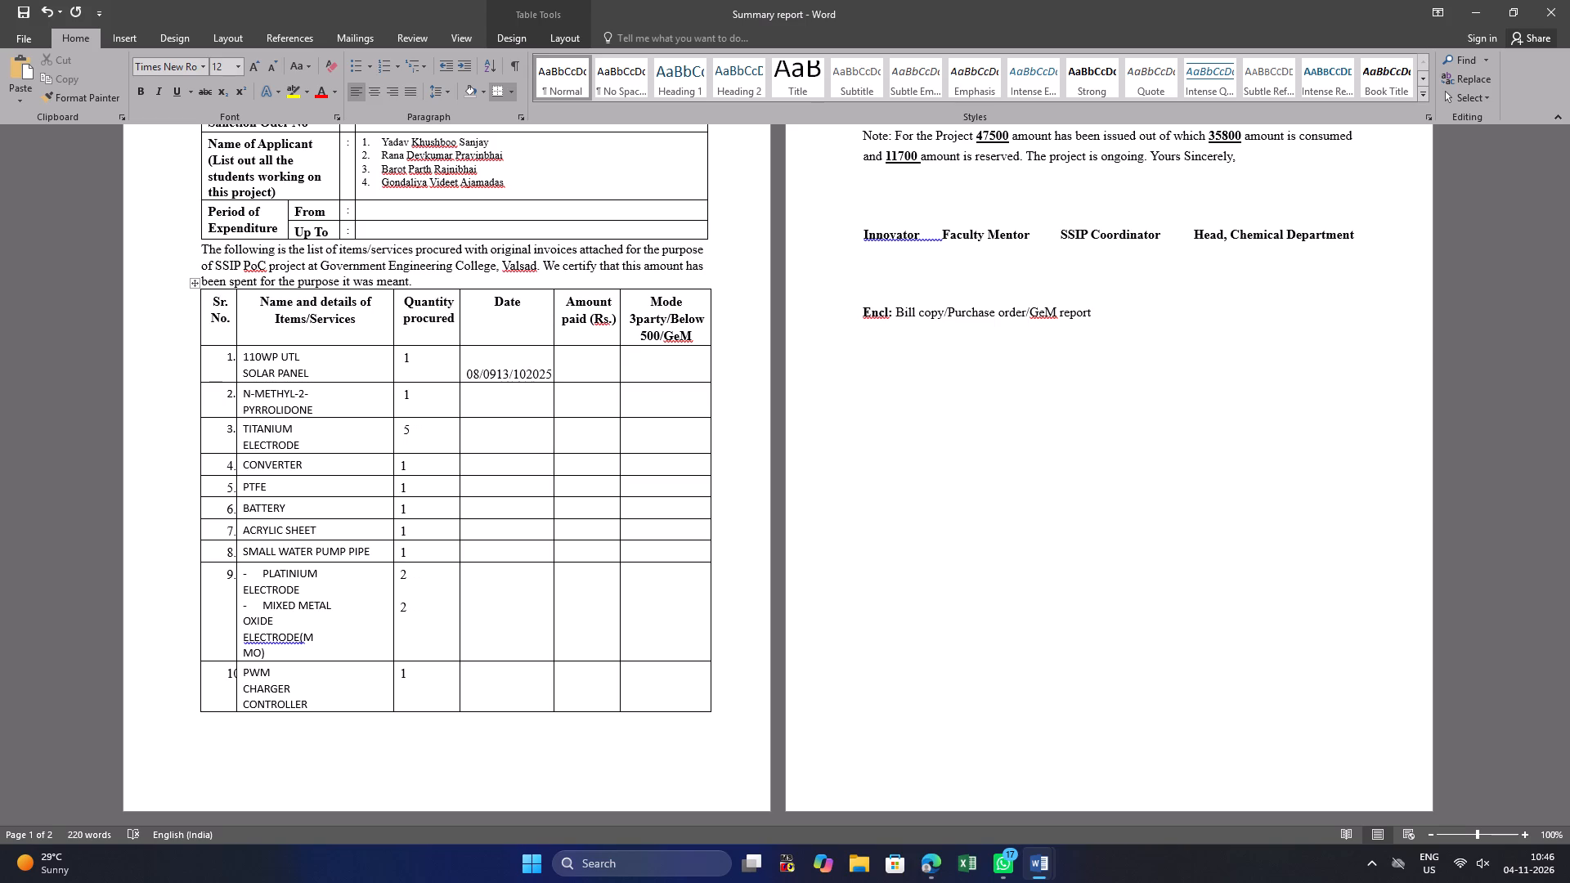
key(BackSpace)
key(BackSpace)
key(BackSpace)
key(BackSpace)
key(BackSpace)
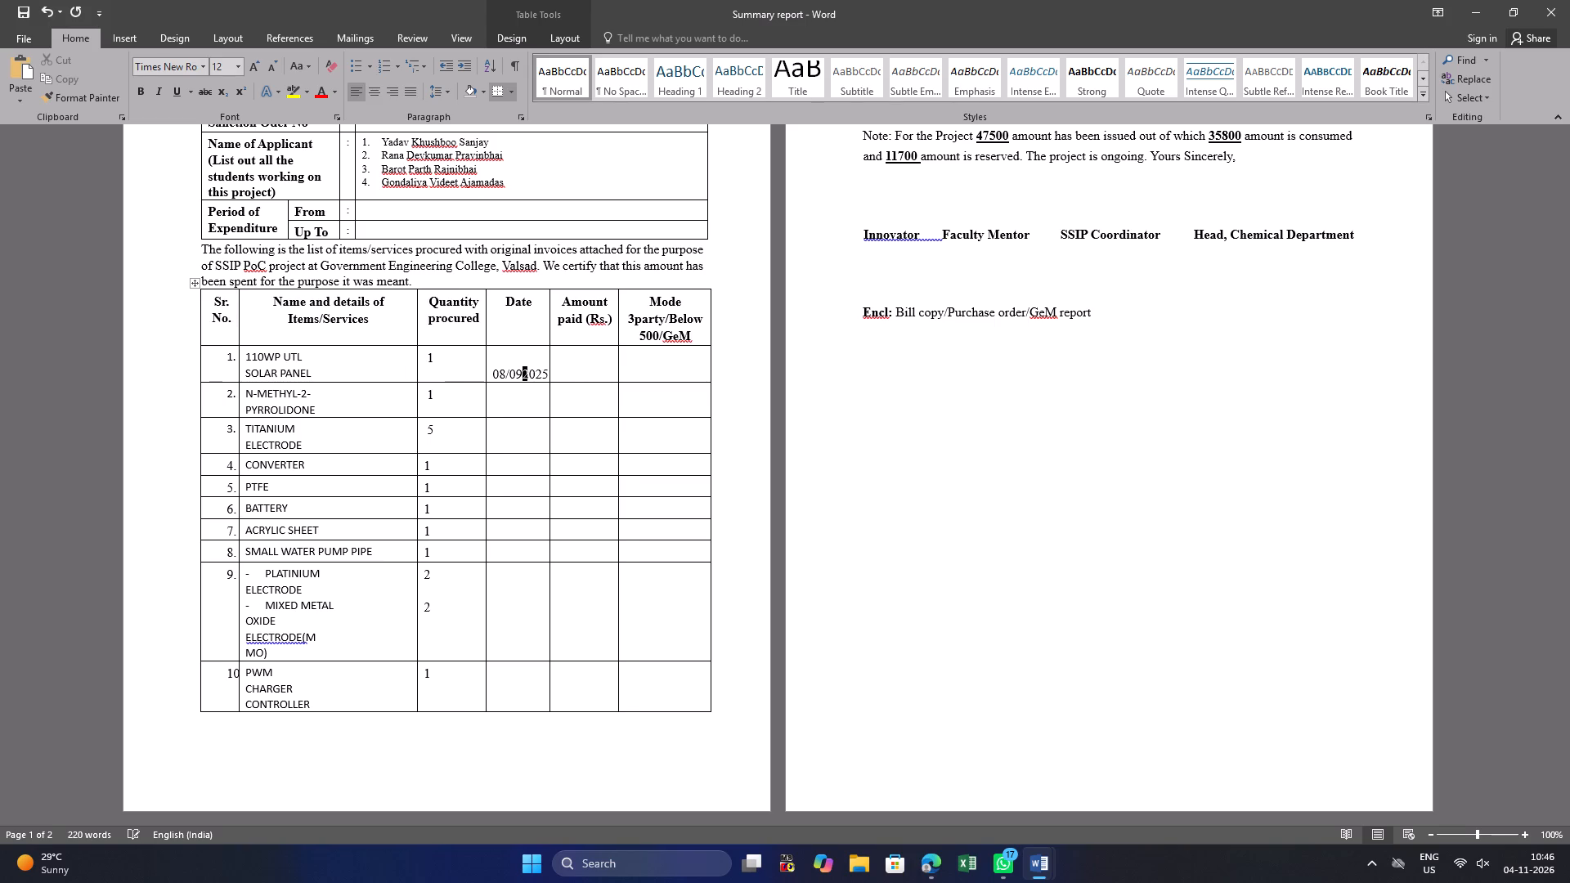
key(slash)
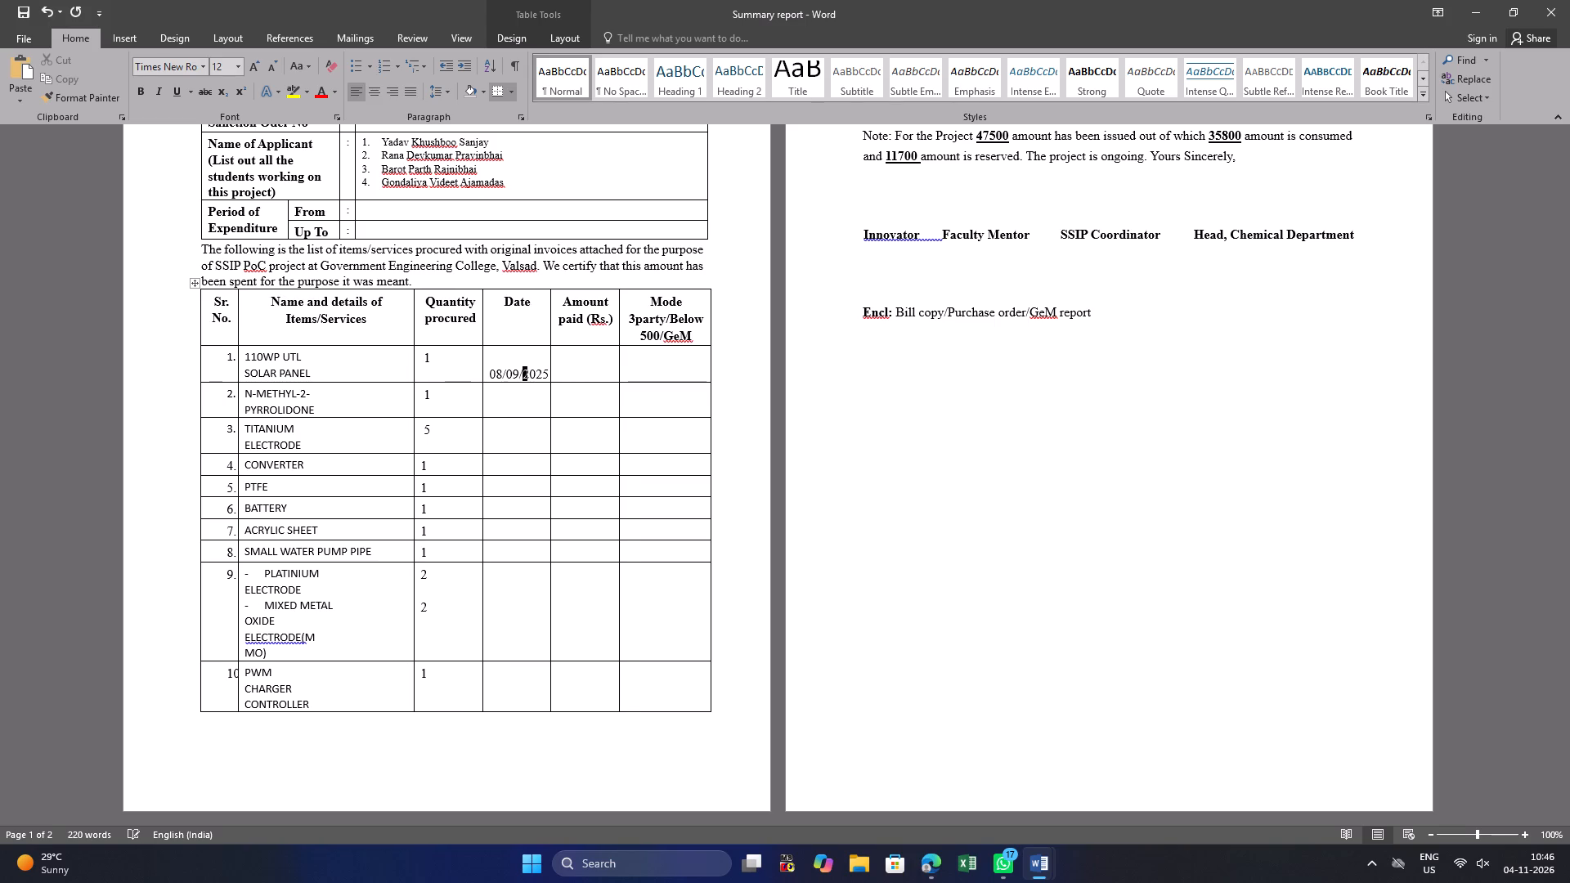
Enter the dates 13/10/2025 for the N-METHYL-2-PYRROLIDONE row and 20/01/2025 for the TITANIUM ELECTRODE row.
key(Down)
text(13)
text(/10/202)
key(5)
key(Down)
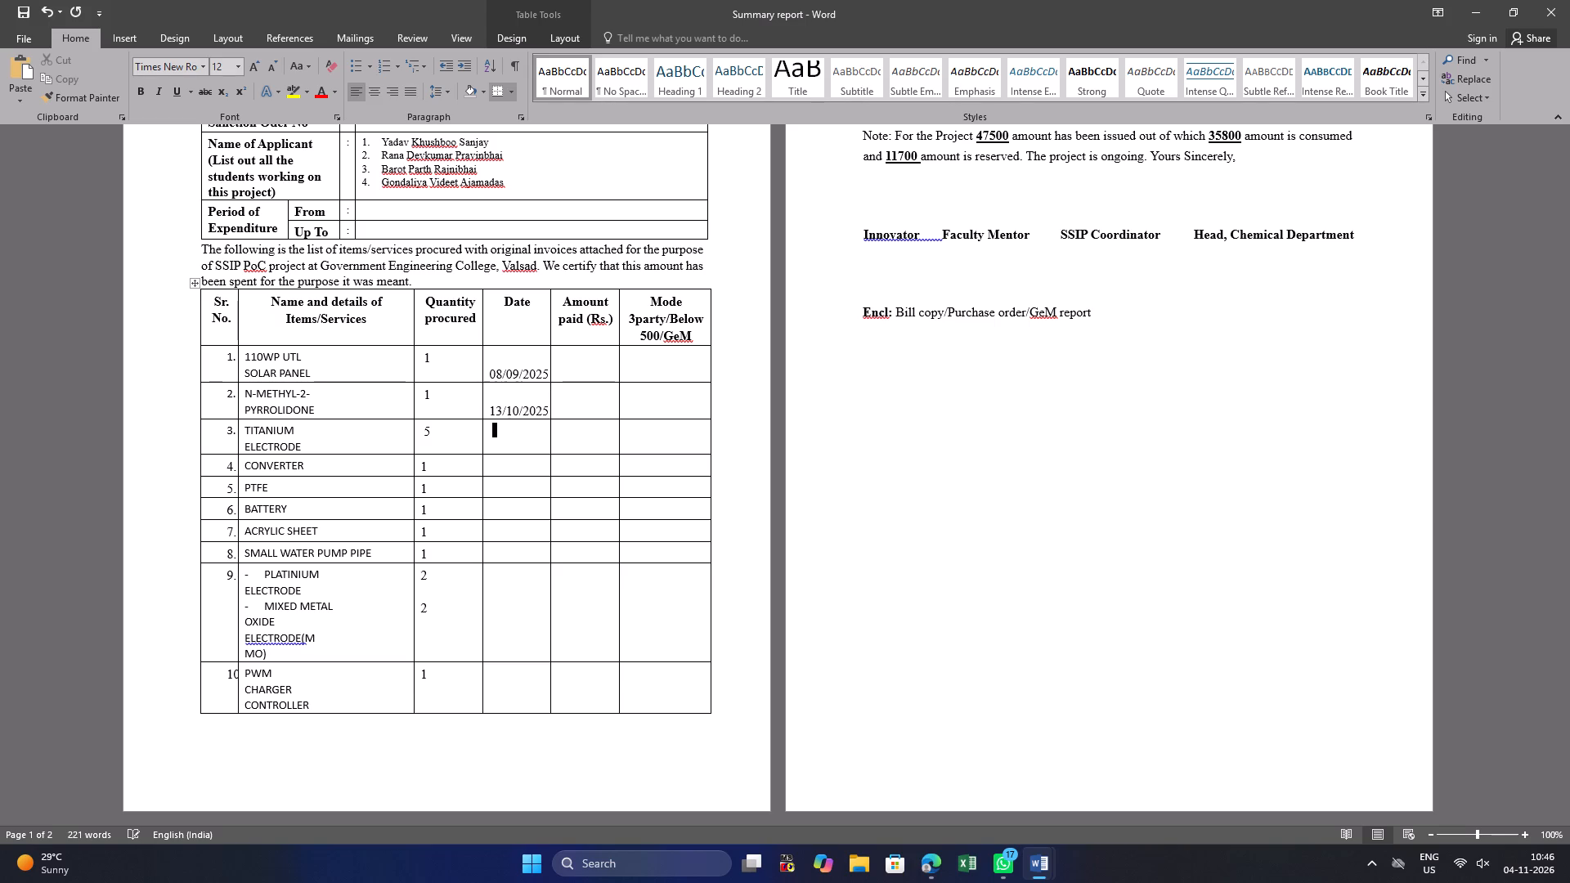
text(20/)
text(01/20)
text(25)
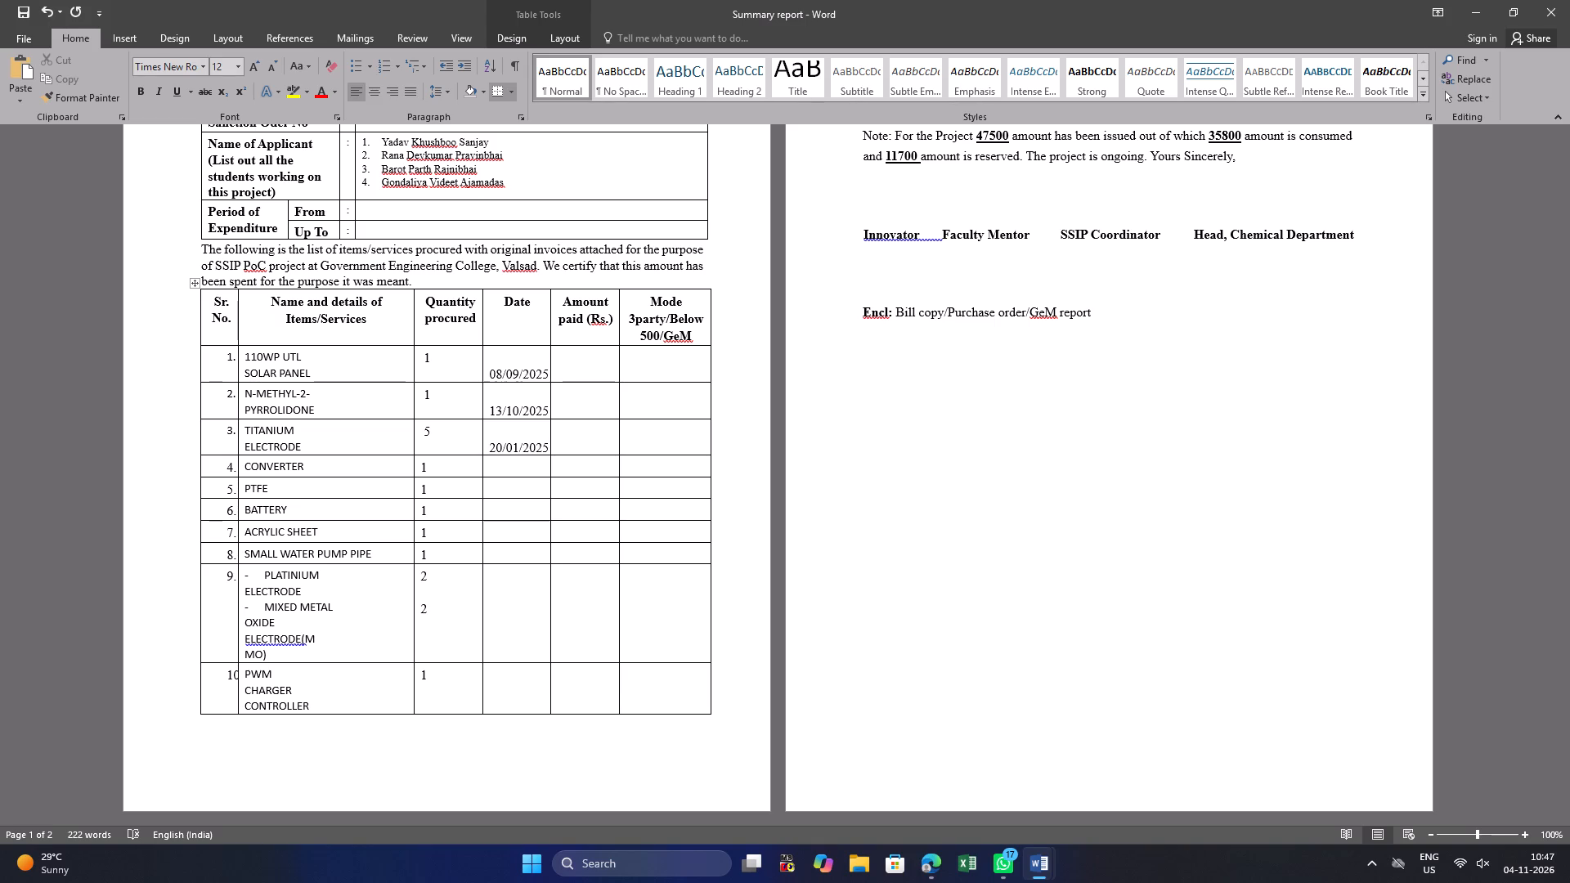
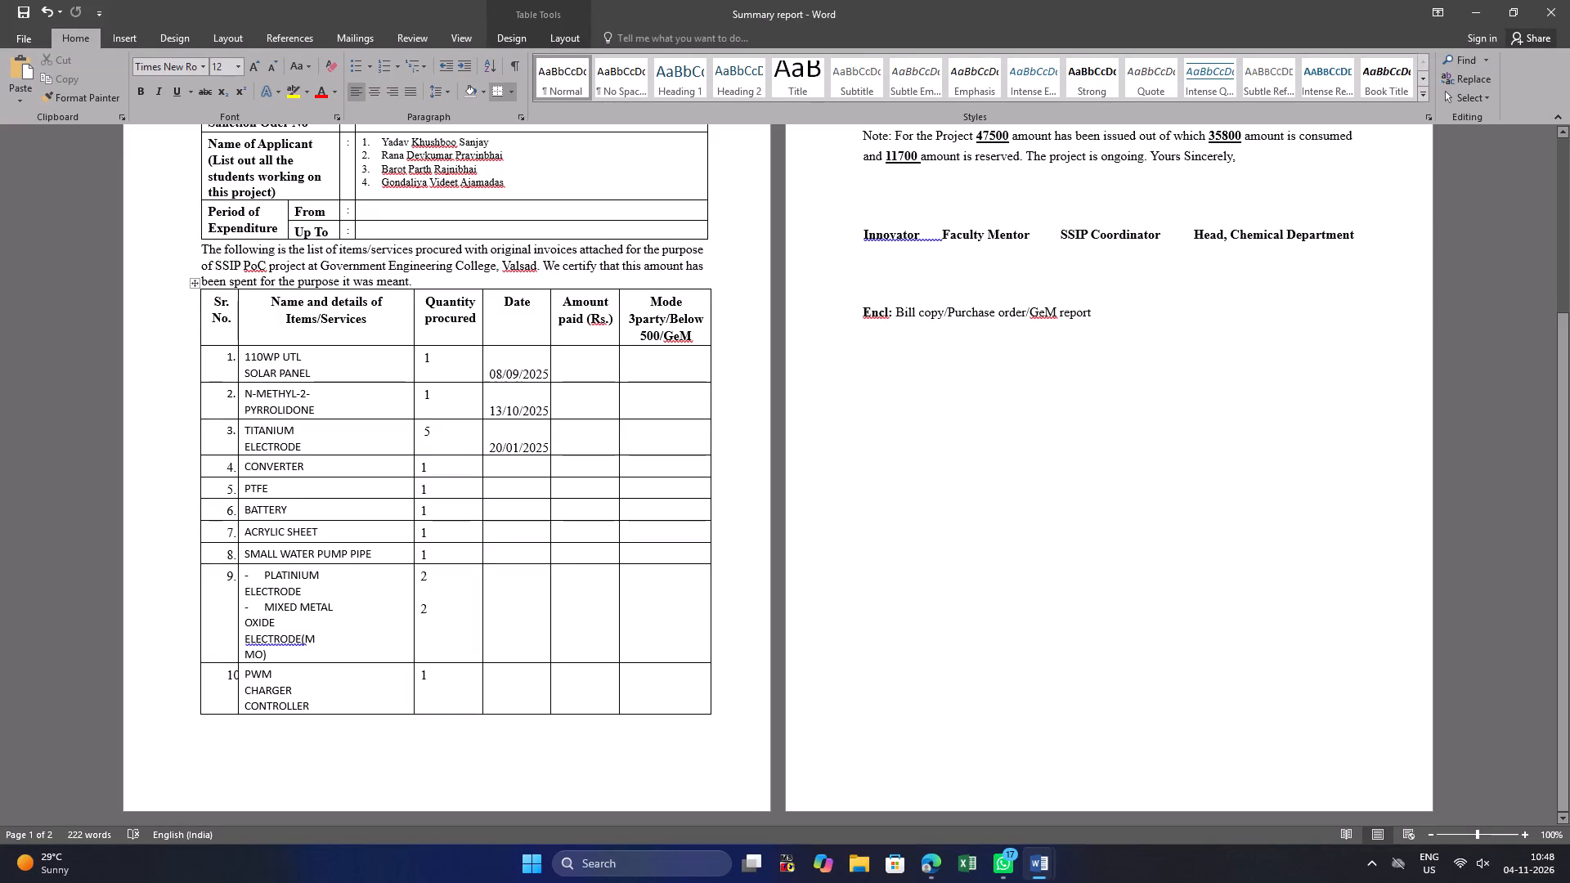
Replace the date in the N-METHYL-2-PYRROLIDONE row with 29/09/2025.
click(551, 408)
click(545, 411)
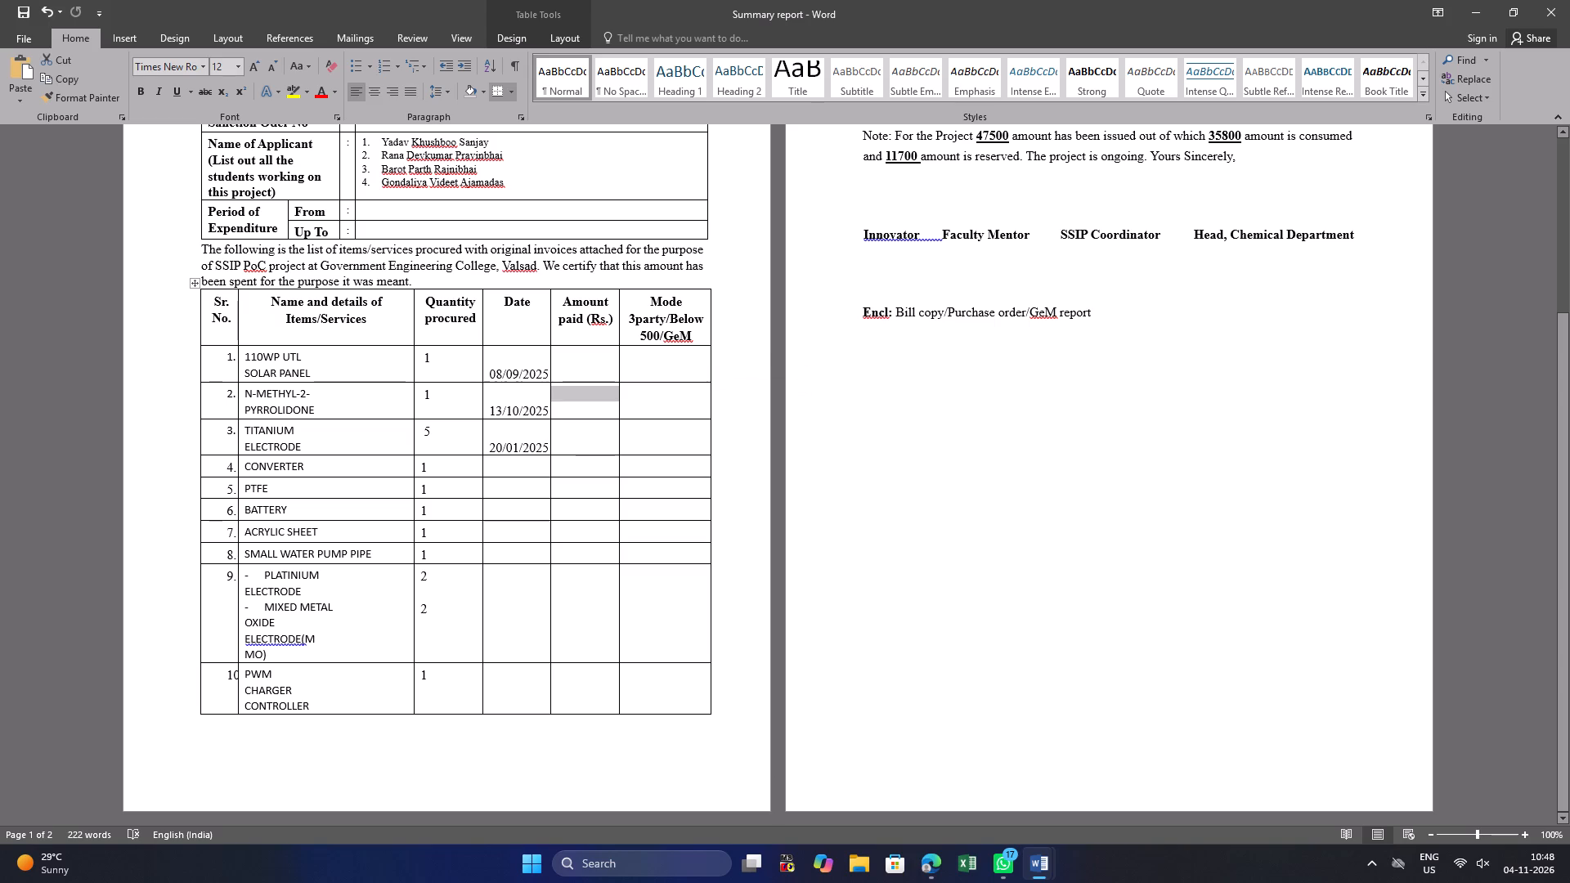
key(BackSpace)
key(BackSpace)
key(BackSpace)
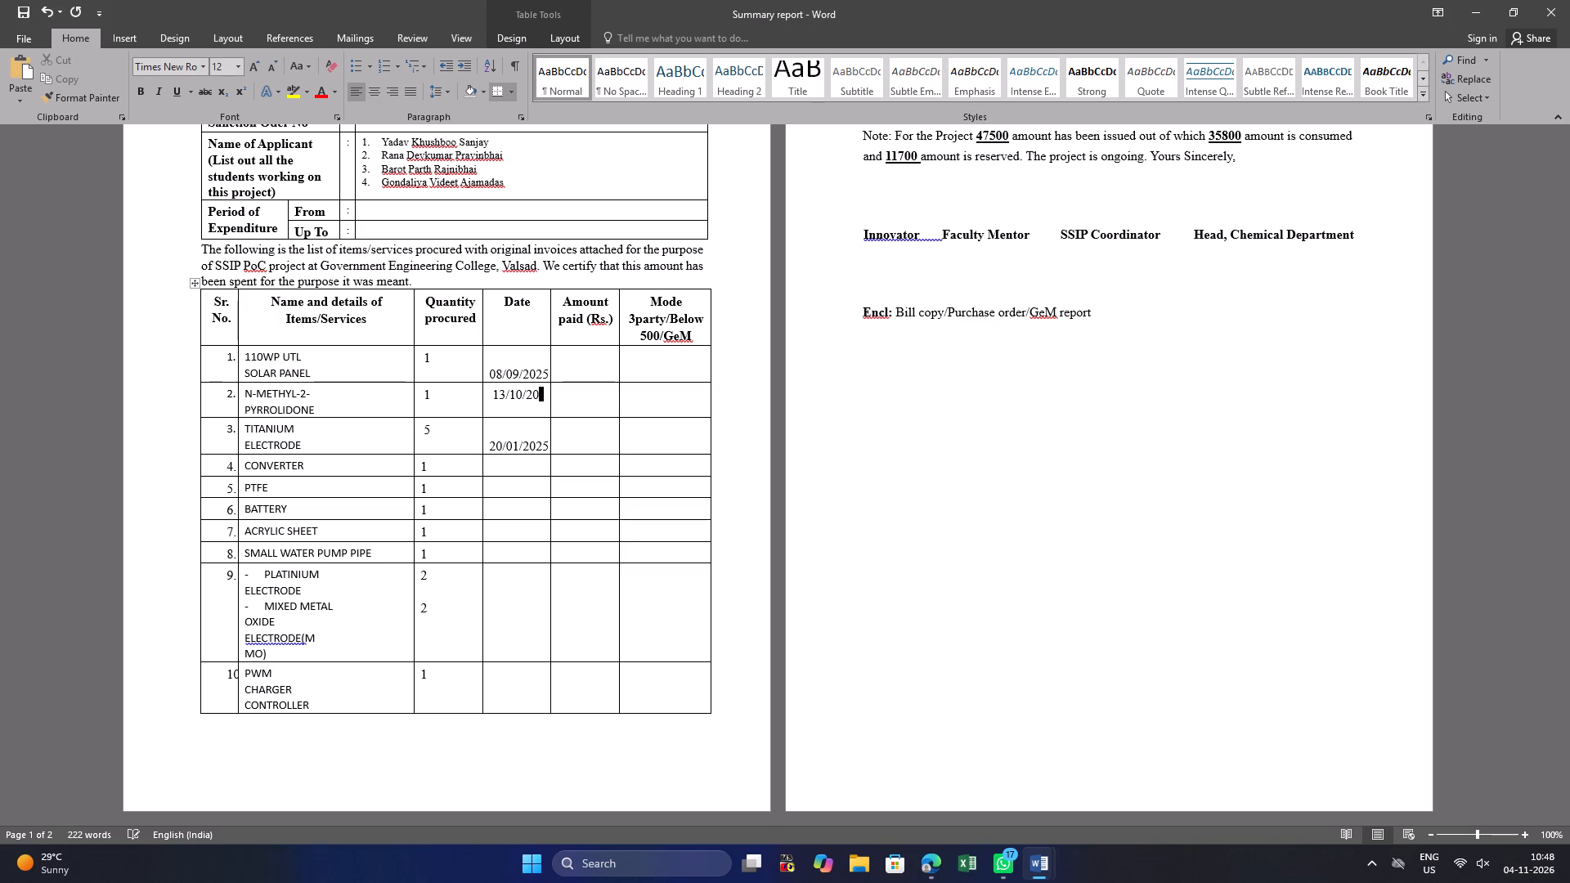
key(BackSpace)
key(BackSpace)
key(BackSpace)
key(BackSpace)
key(BackSpace)
key(BackSpace)
key(BackSpace)
text(29)
text(/09/)
text(202)
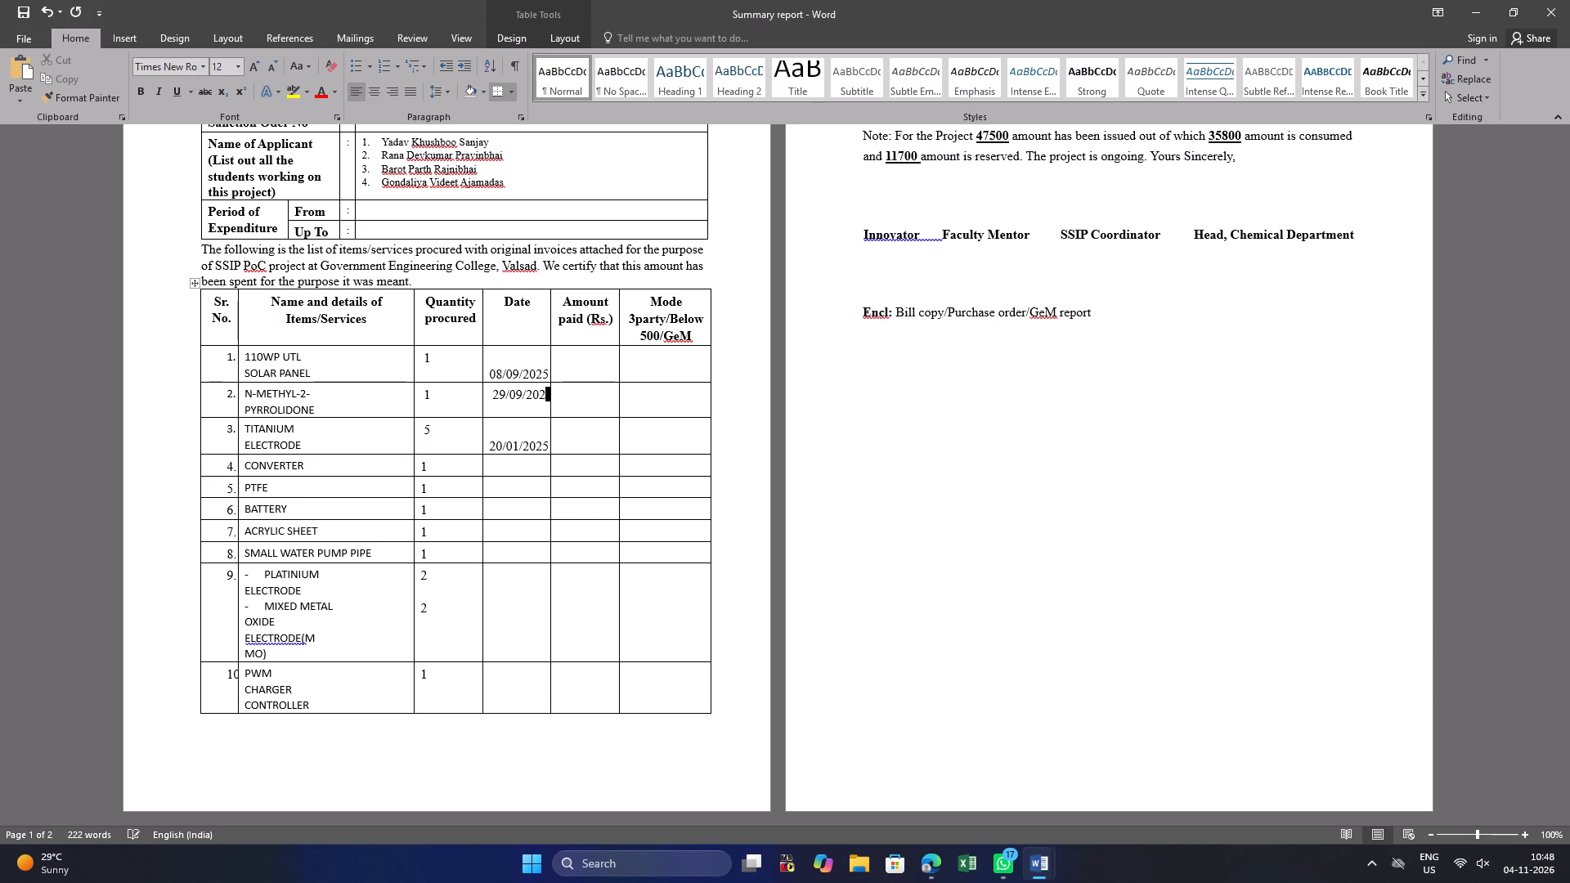
key(5)
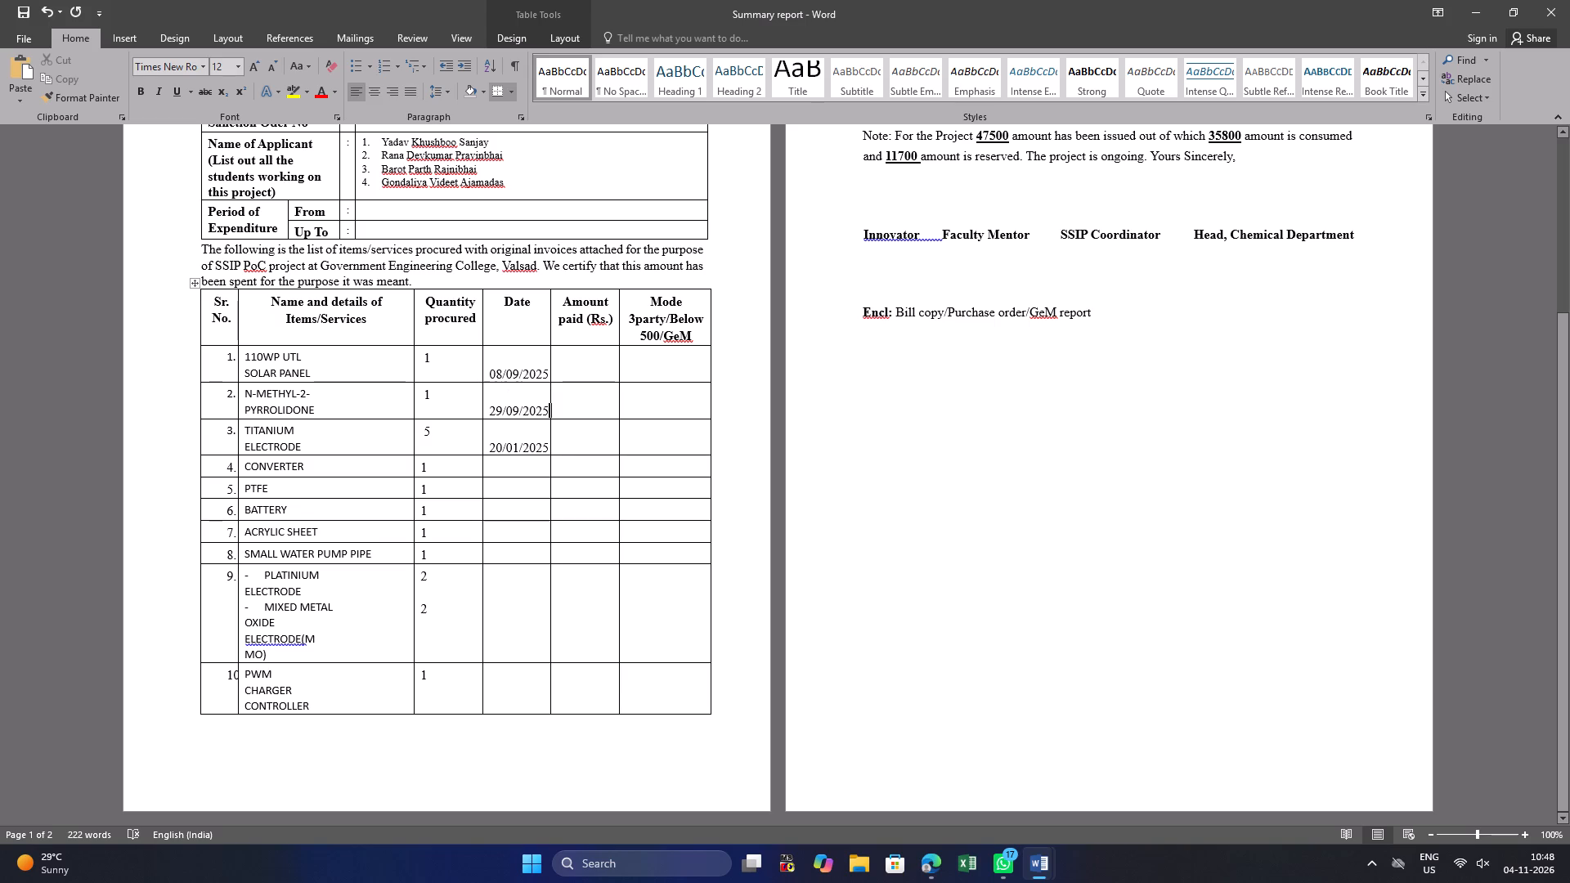
Change the date in the TITANIUM ELECTRODE row to 13/10/2025.
click(516, 440)
key(BackSpace)
key(BackSpace)
key(BackSpace)
key(BackSpace)
key(BackSpace)
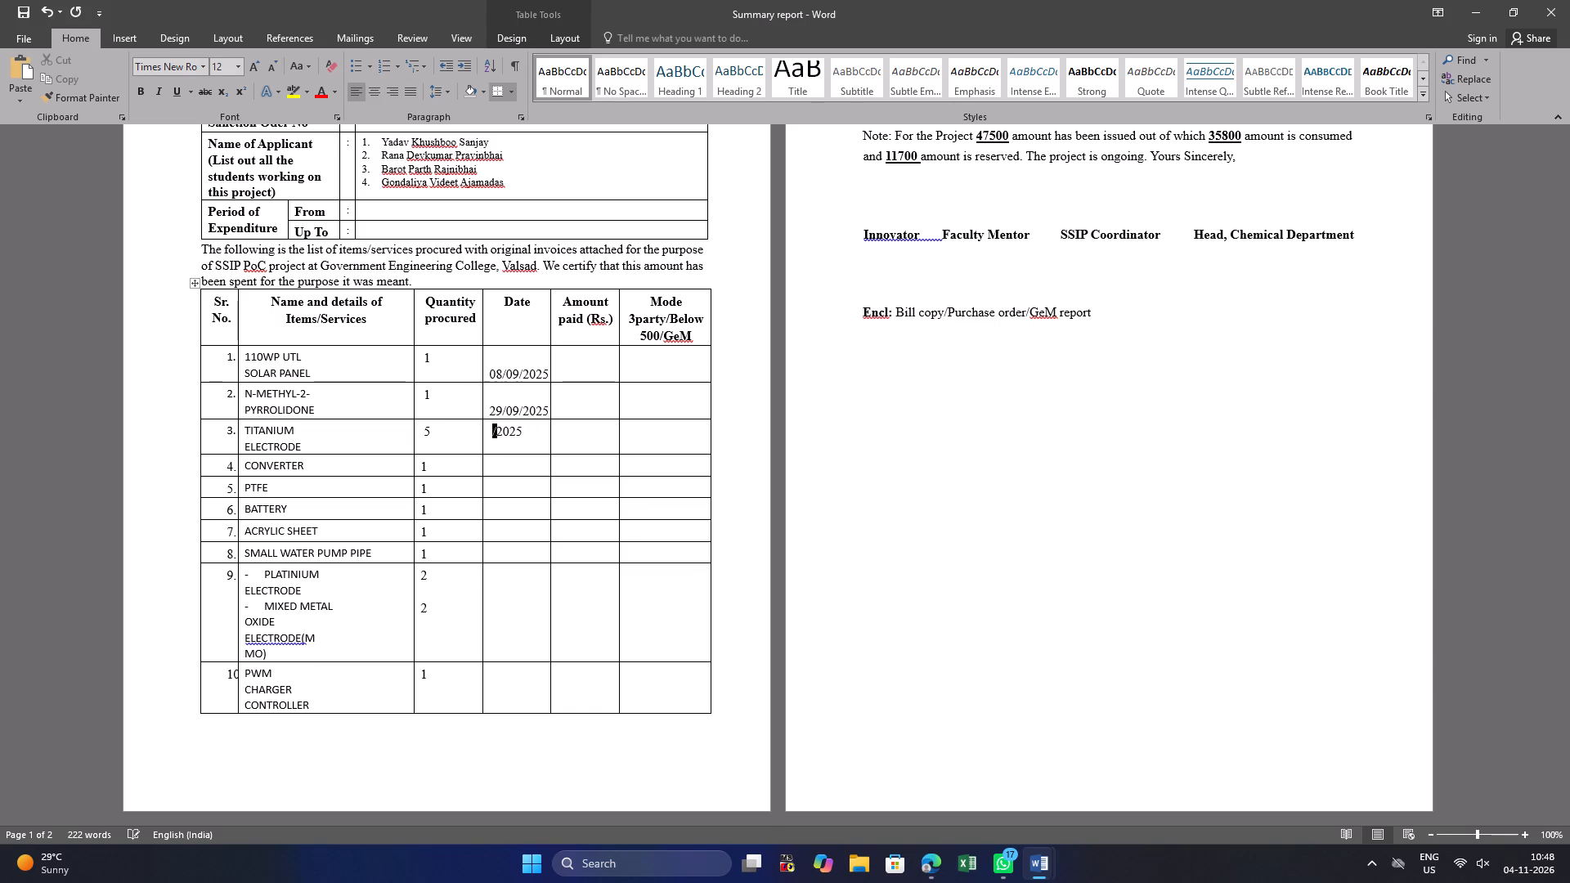
text(13/10)
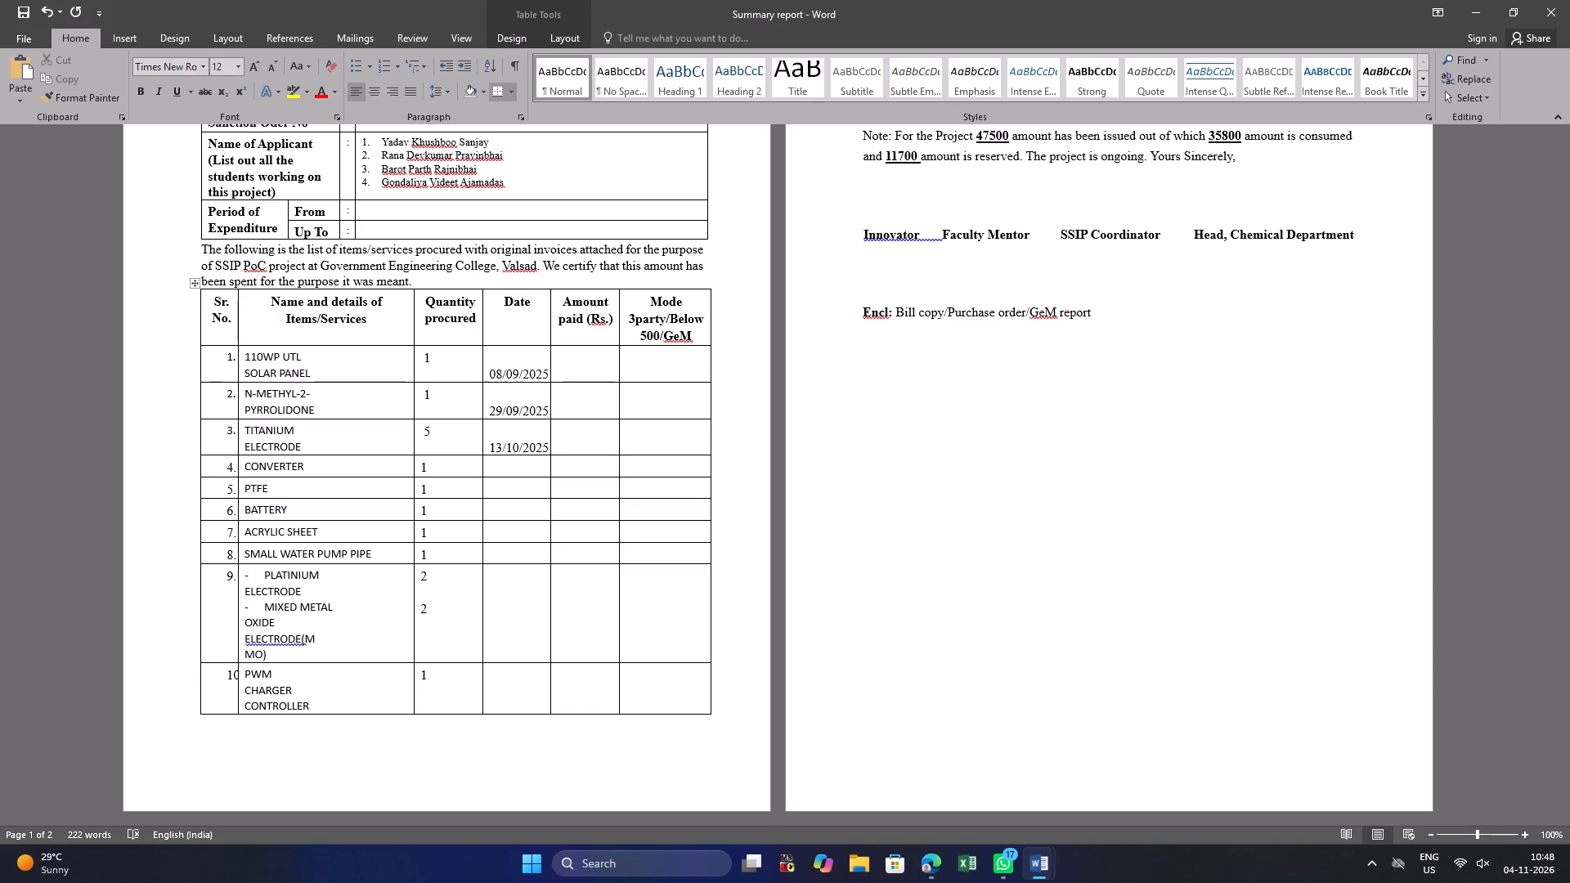
Enter the dates 24/01/2026 for the CONVERTER row and 31/01/2026 for the PTFE row.
key(Down)
text(24)
text(/01/202)
key(6)
key(Down)
text(31)
text(/01/202)
key(6)
Copy the dates of rows 6 to 9 from the bill all document's table and return to the Summary report.
key(Down)
click(991, 796)
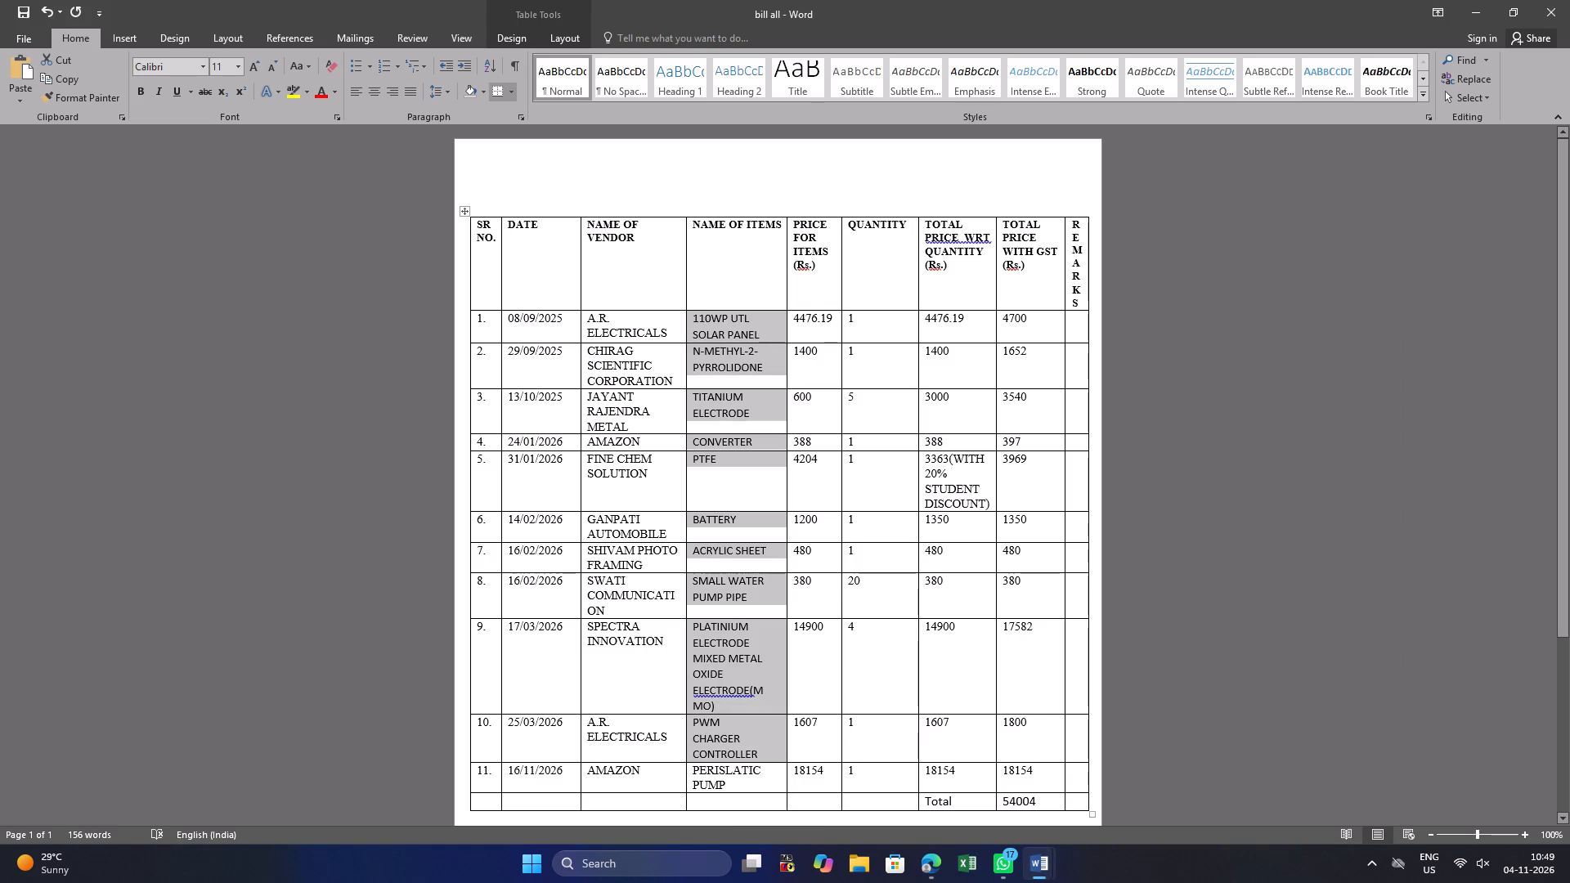
click(522, 552)
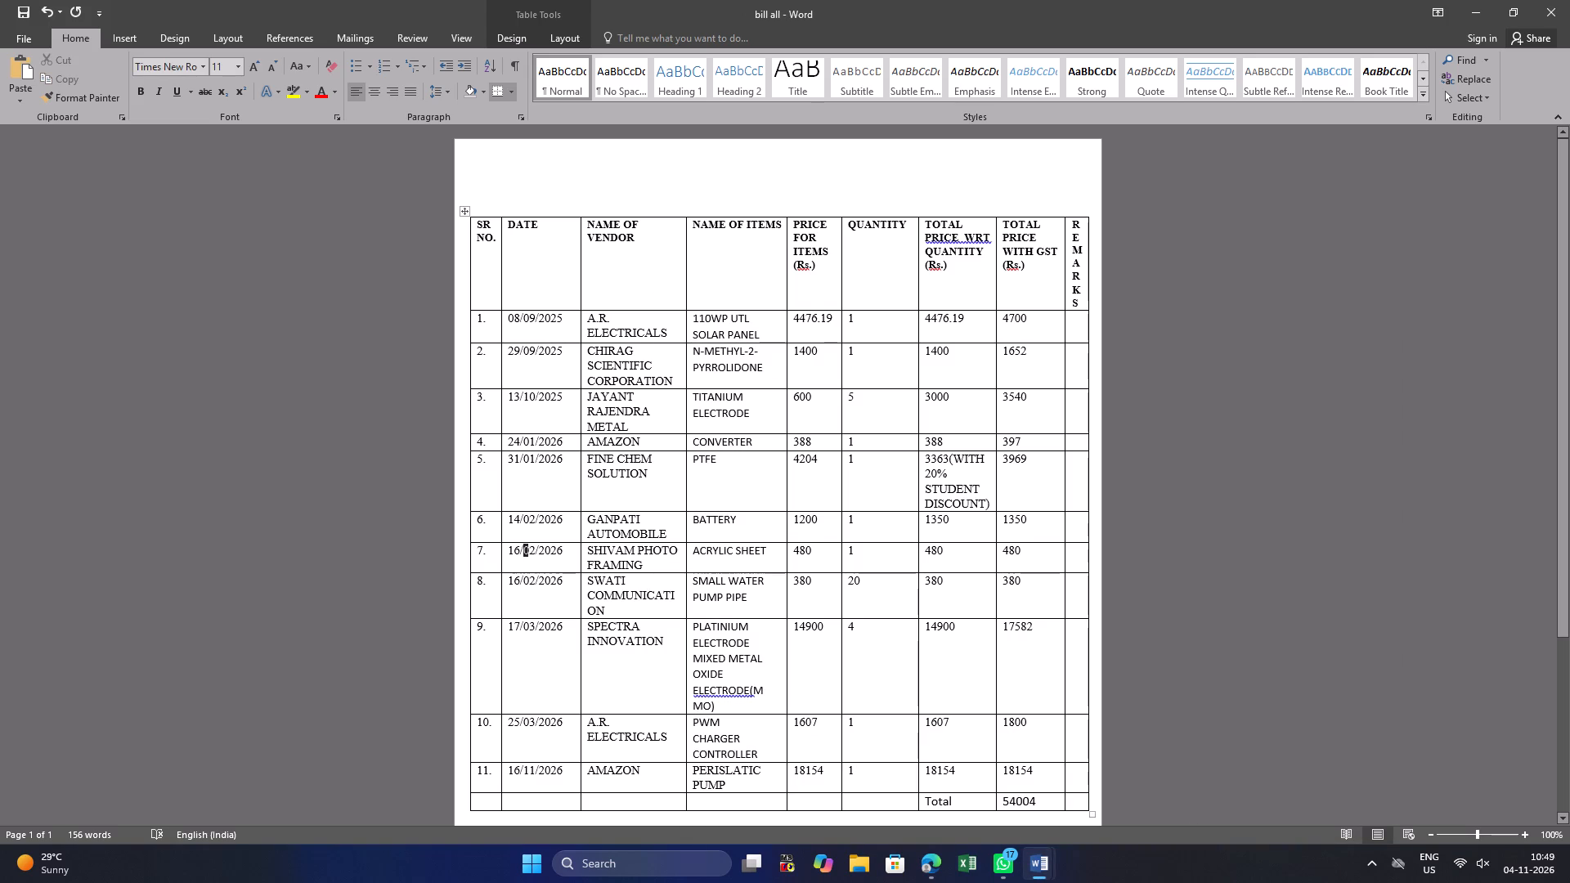
drag(509, 525, 563, 576)
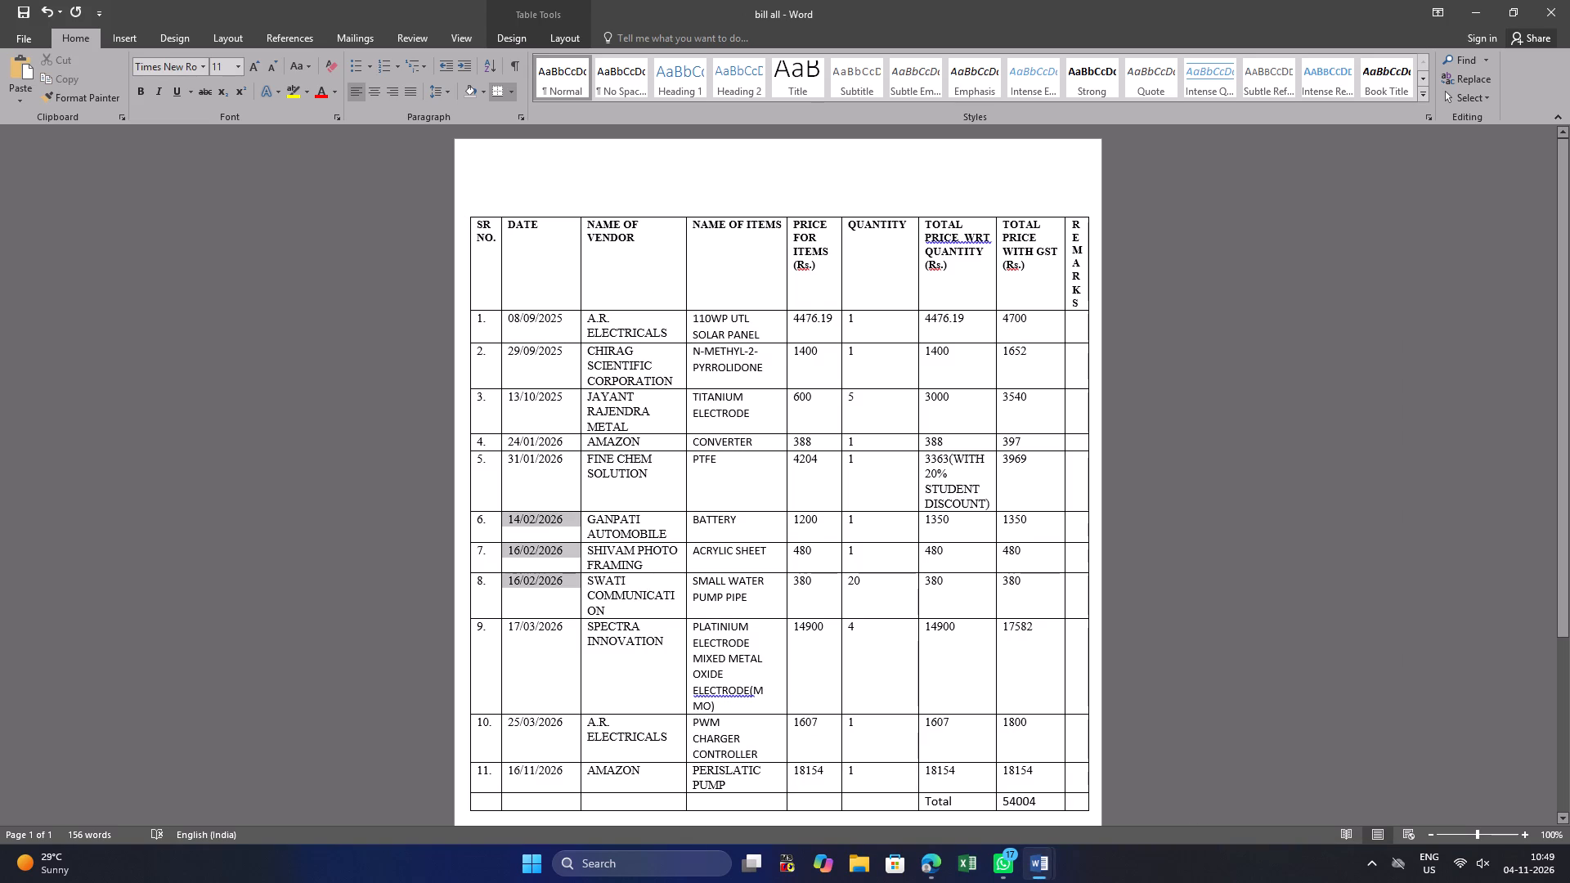
drag(563, 576, 572, 649)
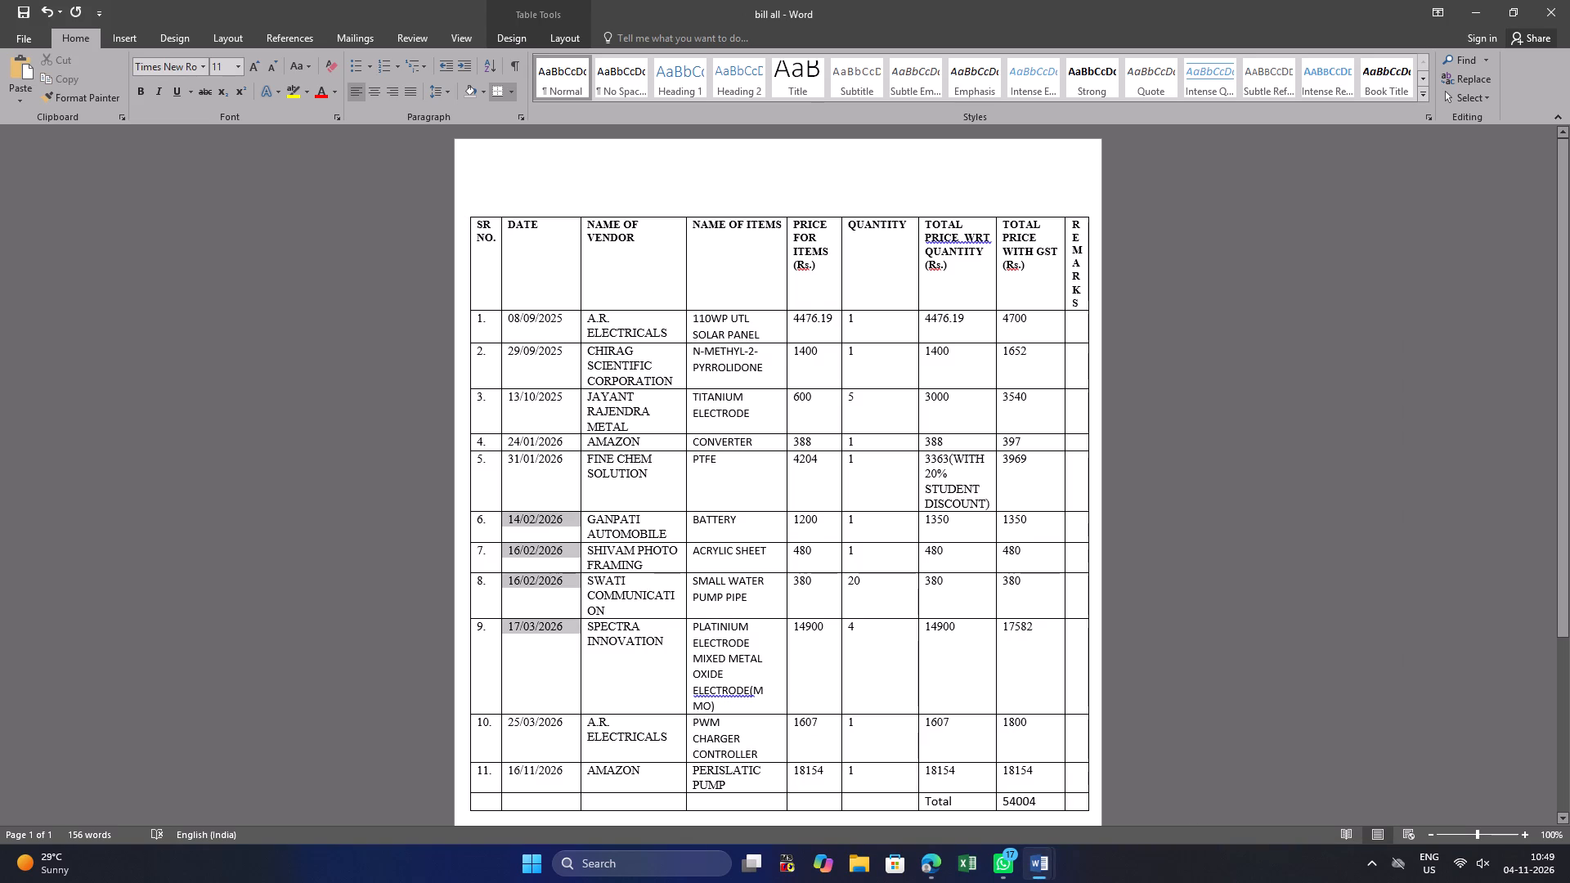
drag(572, 649, 575, 664)
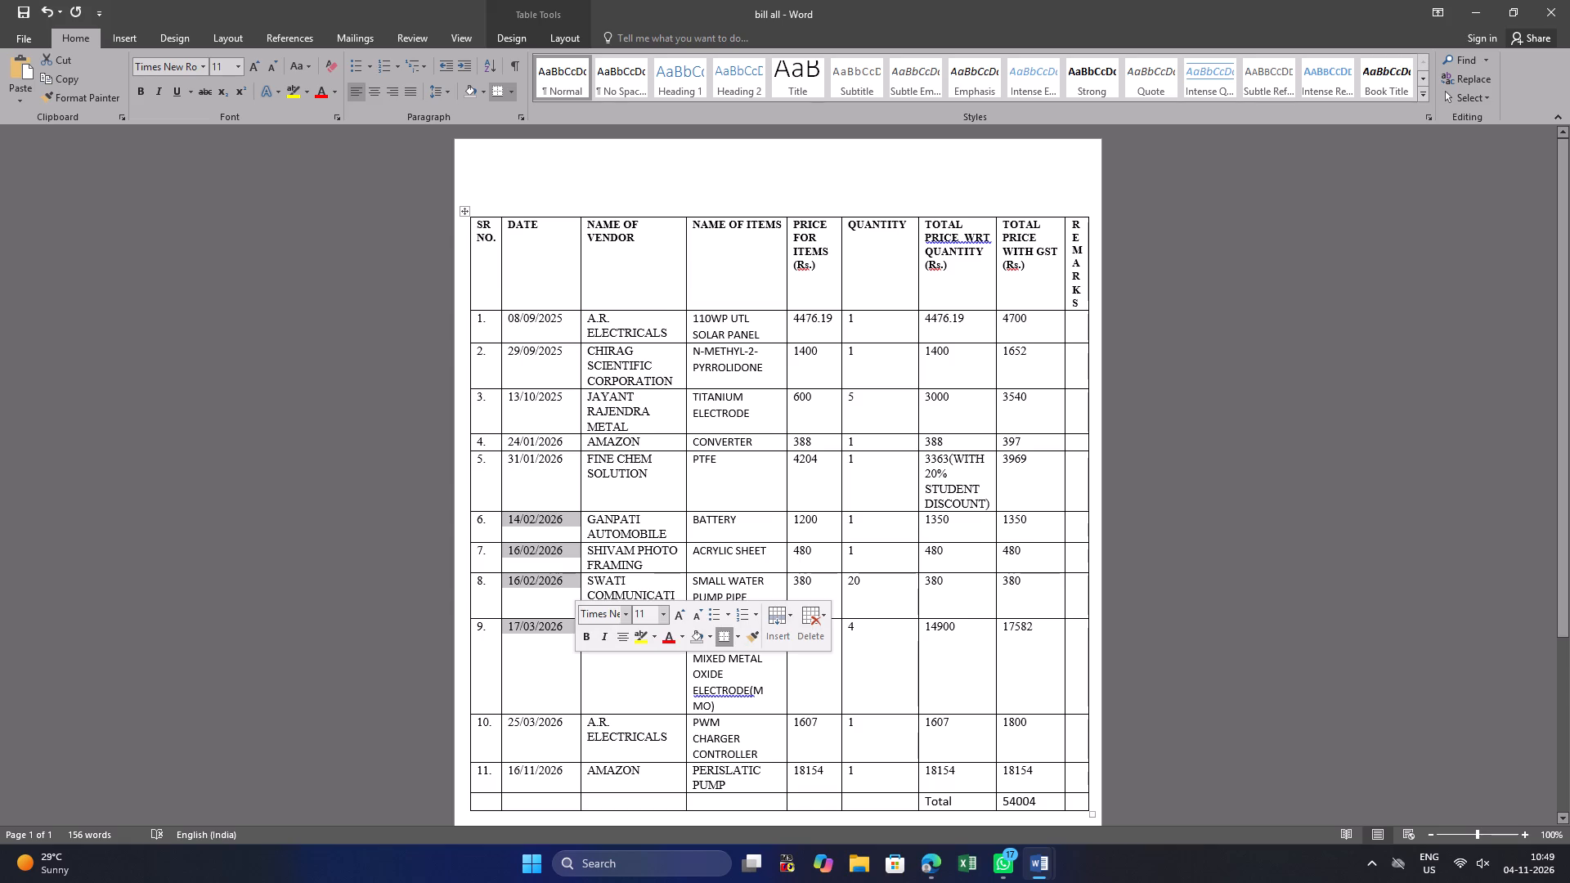
key(ctrl+c)
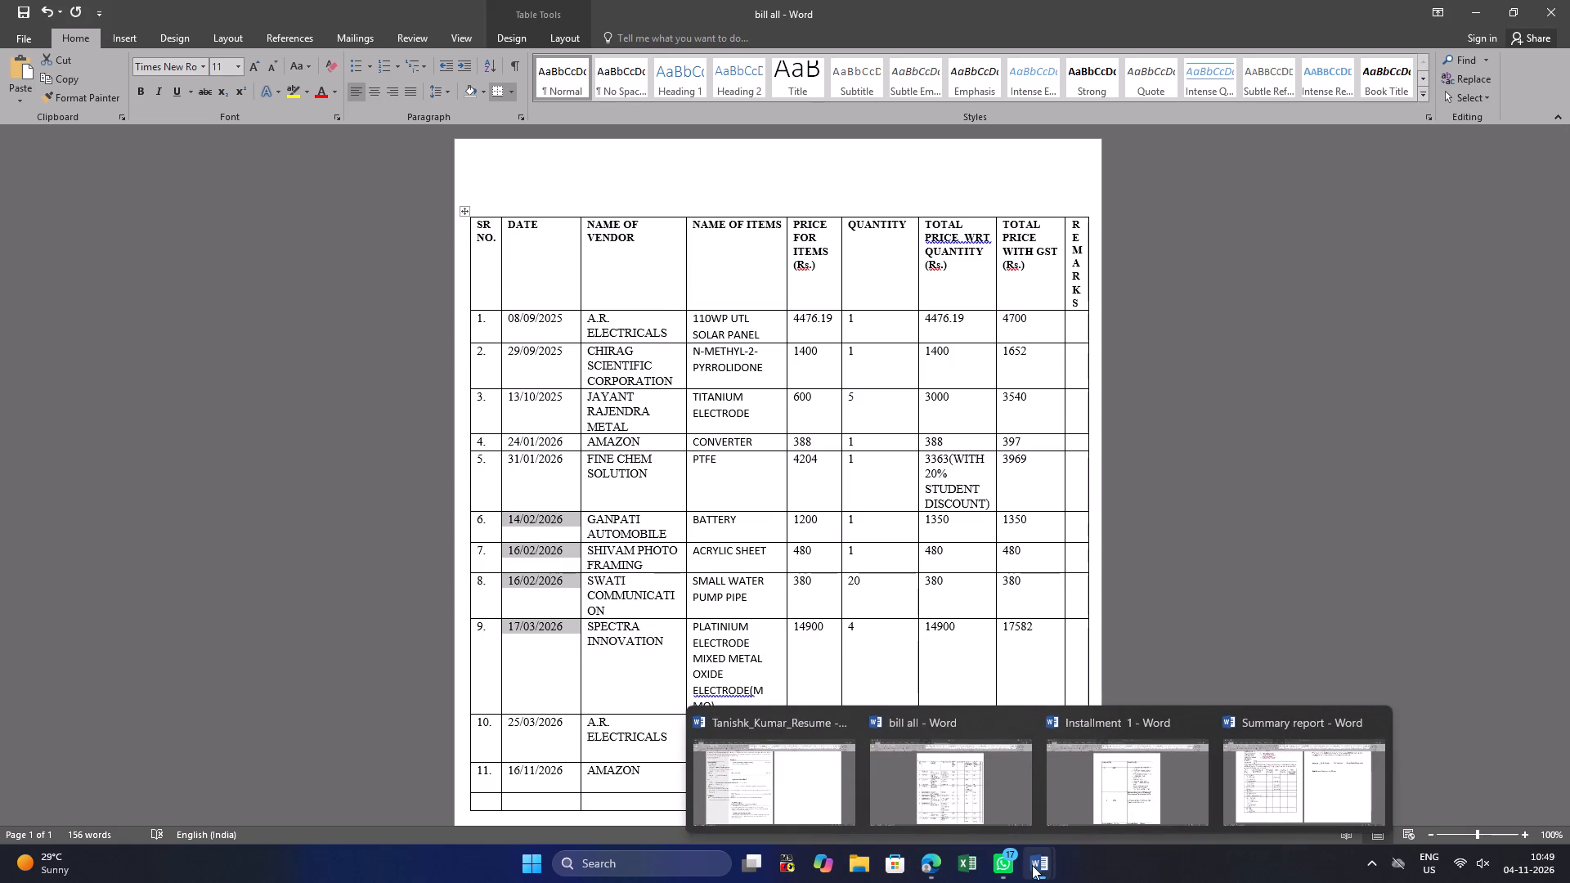
click(1347, 786)
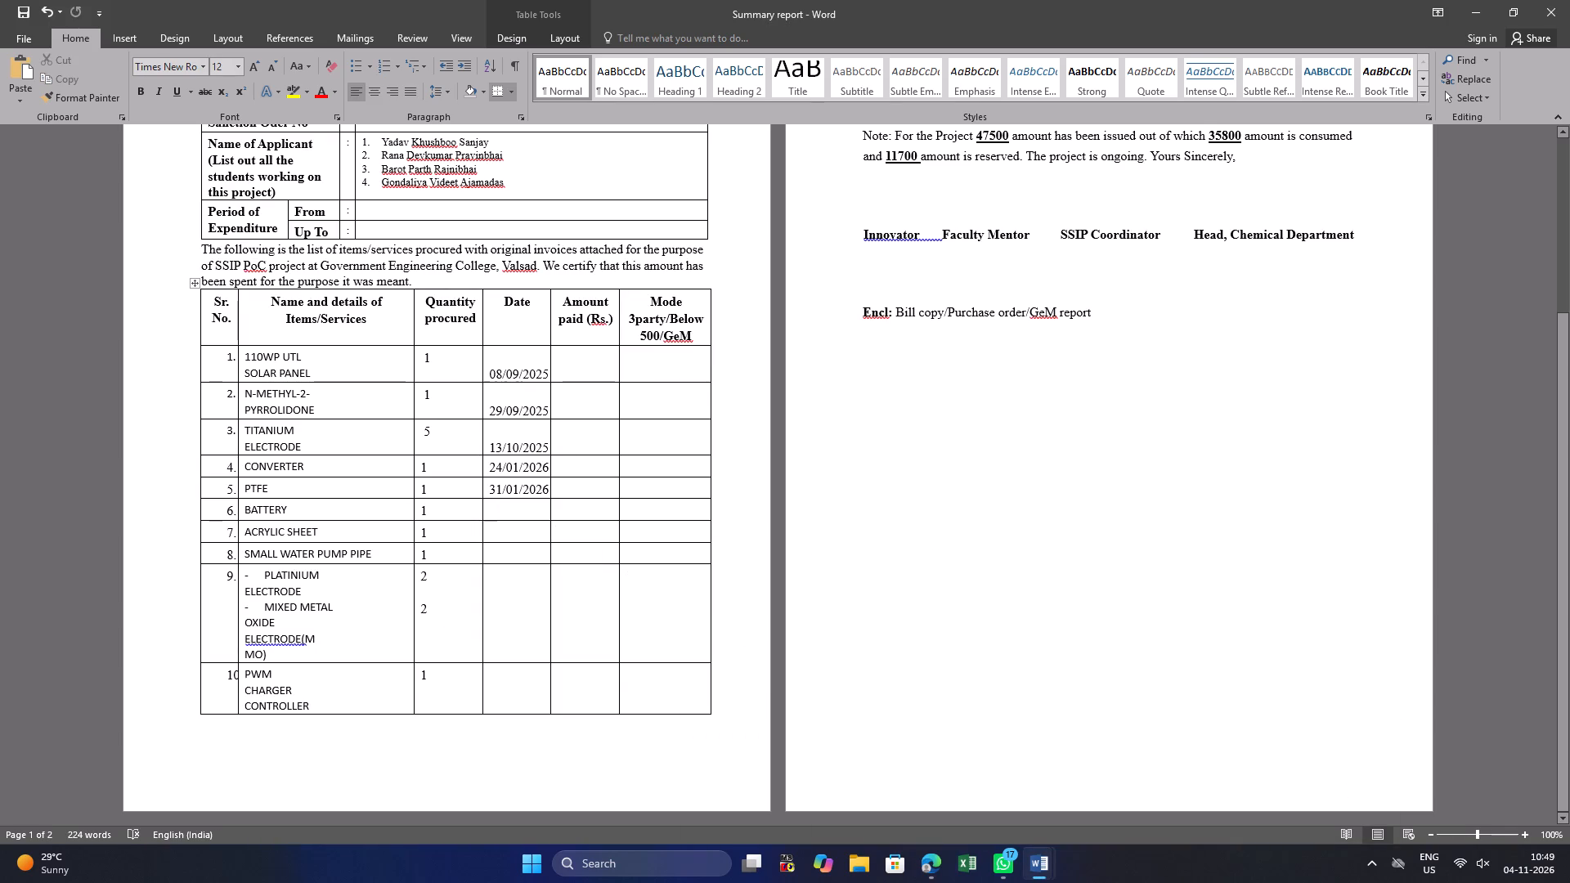
Paste the copied dates 14/02/2026, 16/02/2026, 16/02/2026 and 17/03/2026 into the Date column for rows 6 to 9.
key(ctrl+v)
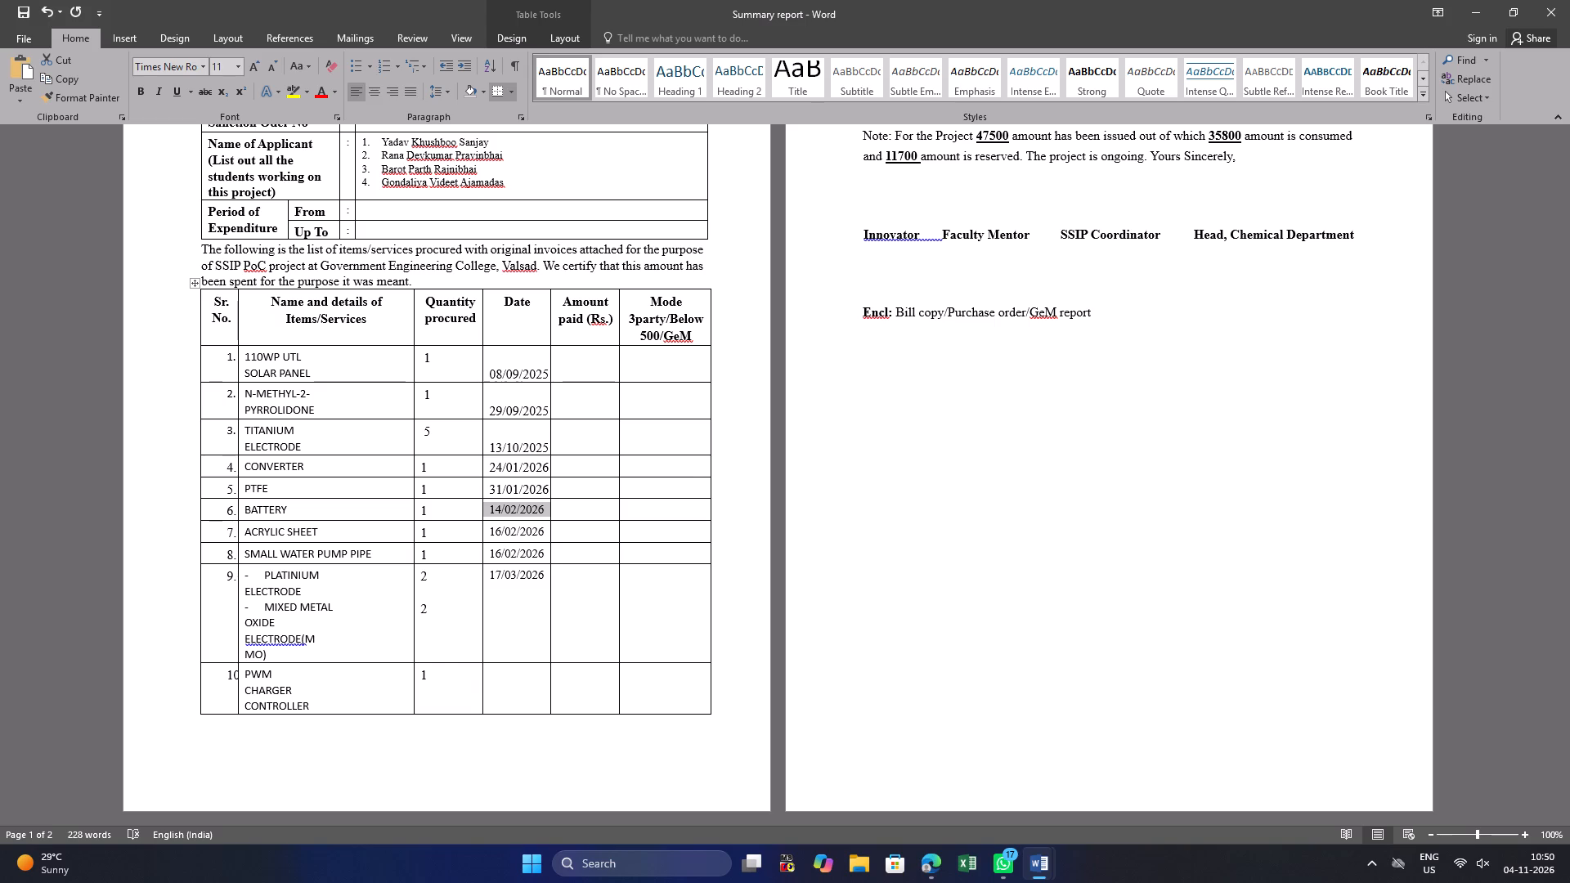
Save and close the Summary report, then save the bill all document.
key(ctrl+s)
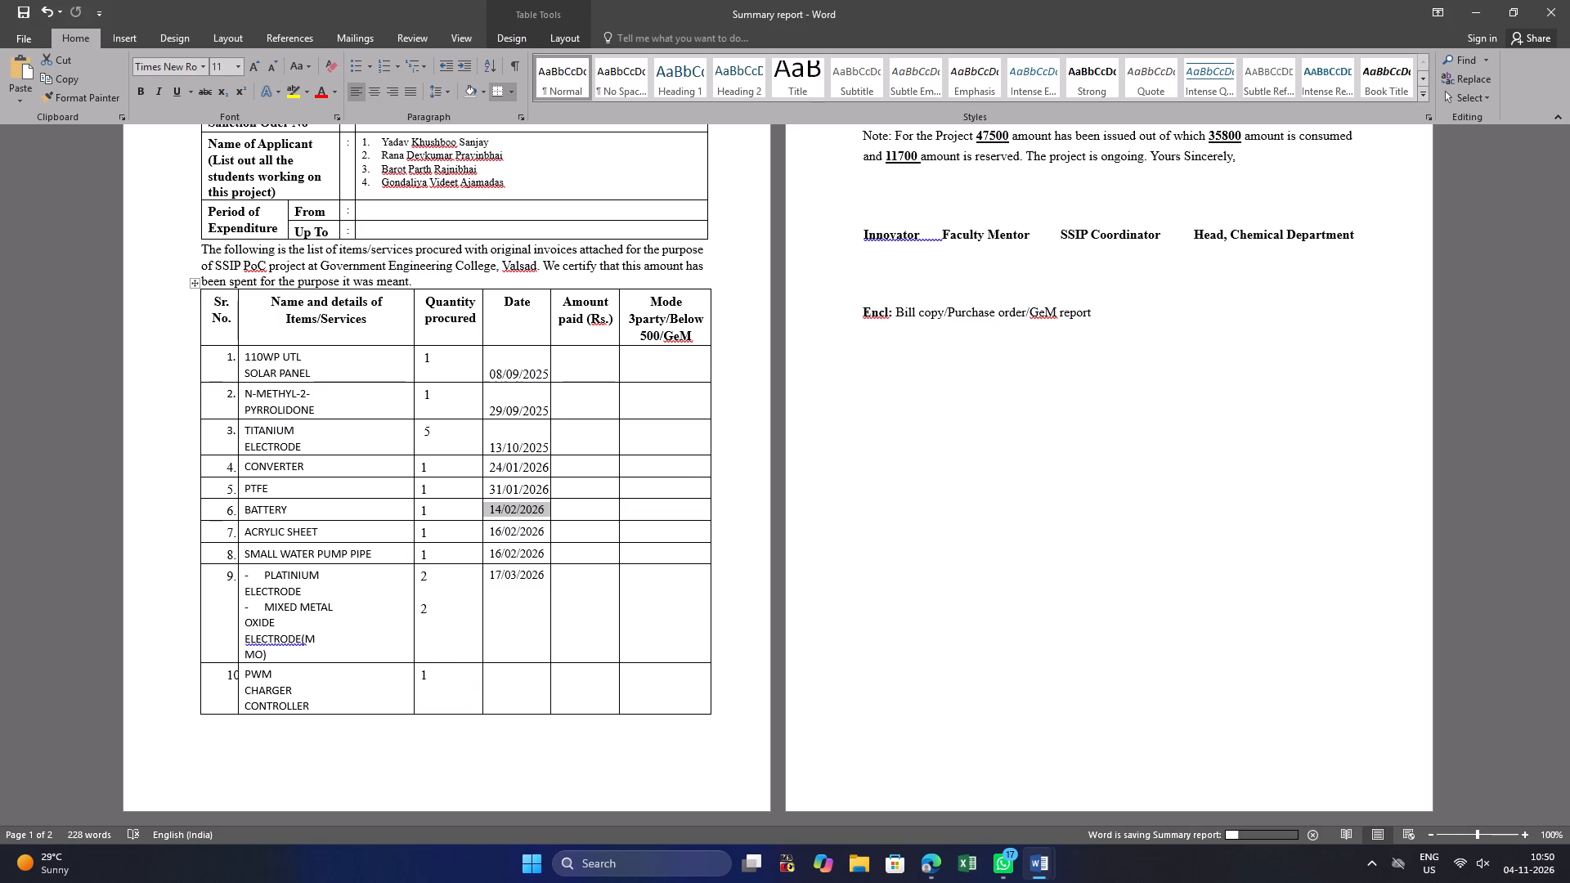
key(ctrl+s)
key(ctrl+s)
key(ctrl+s)
key(ctrl+s)
key(ctrl+s)
key(ctrl+s)
key(ctrl+s)
key(ctrl+s)
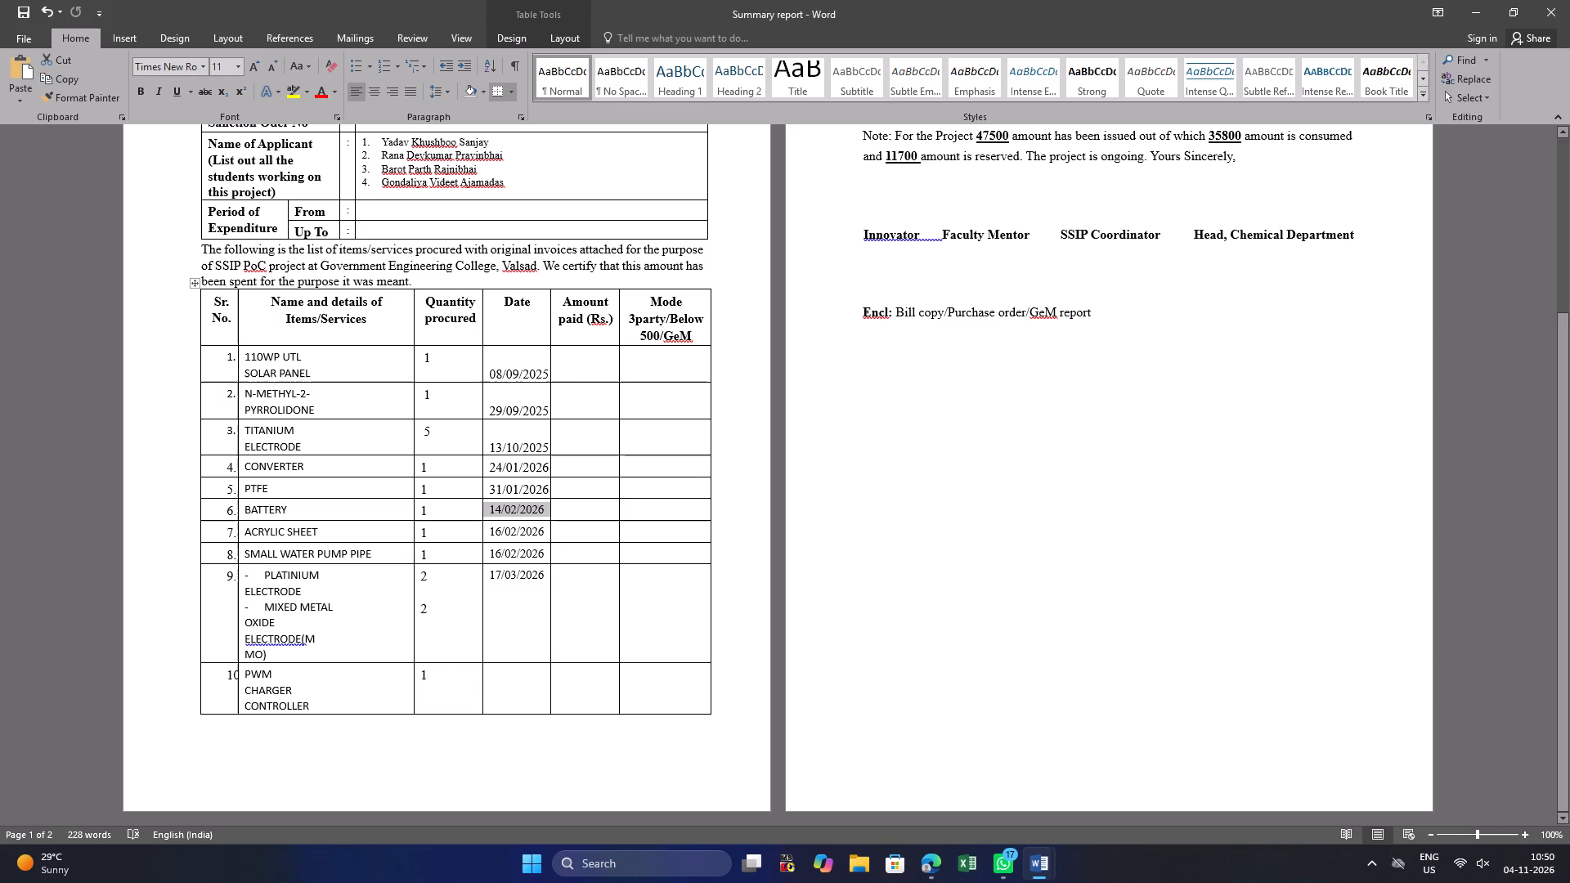